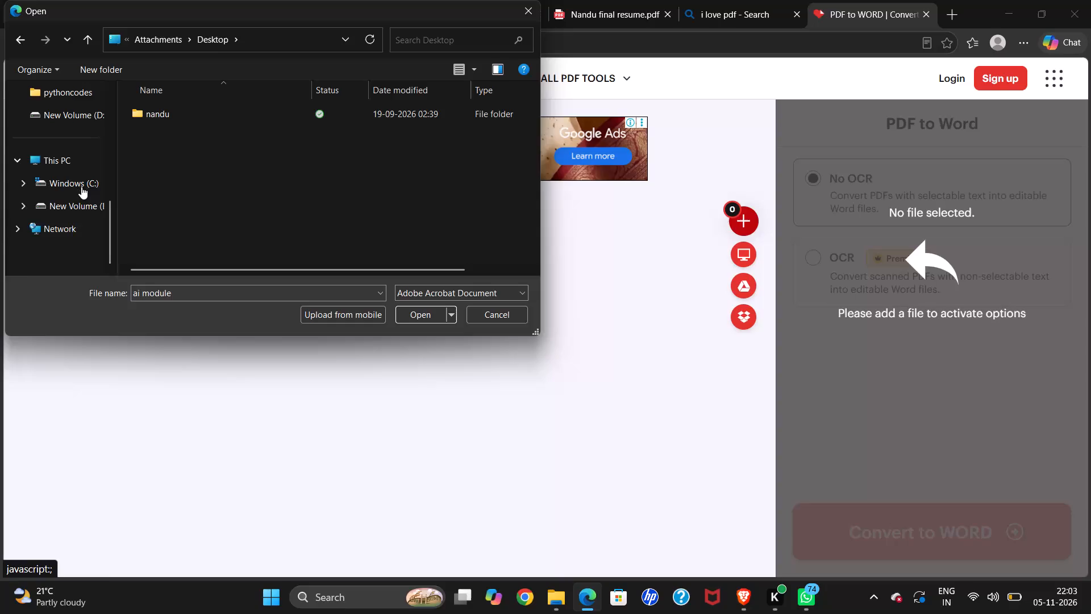
Add the Nandu final resume PDF from the recent files to the PDF to Word converter.
{"action": "scroll", "coordinate": [81, 186], "scroll_direction": "up", "scroll_amount": 3}
{"action": "left_click", "coordinate": [56, 108]}
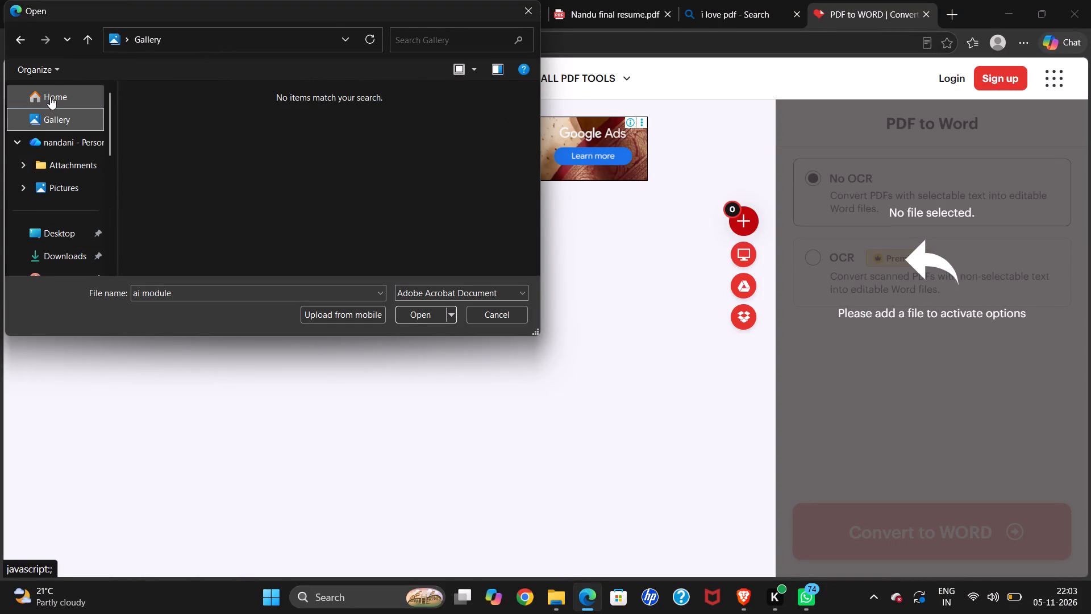
{"action": "left_click", "coordinate": [50, 97]}
{"action": "scroll", "coordinate": [427, 249], "scroll_direction": "down", "scroll_amount": 1}
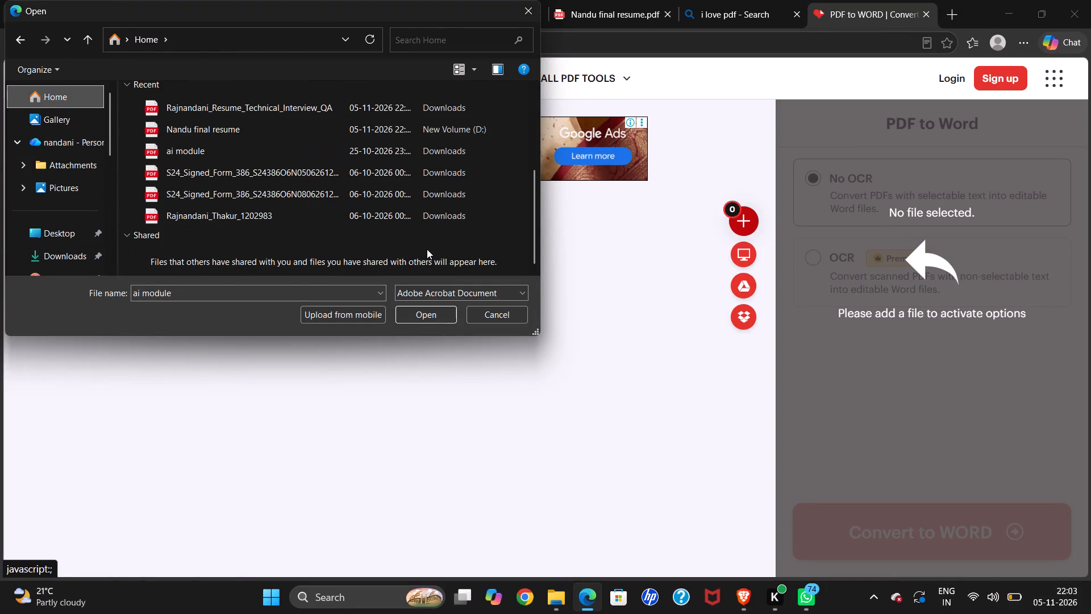
{"action": "left_click_drag", "start_coordinate": [531, 233], "coordinate": [531, 210]}
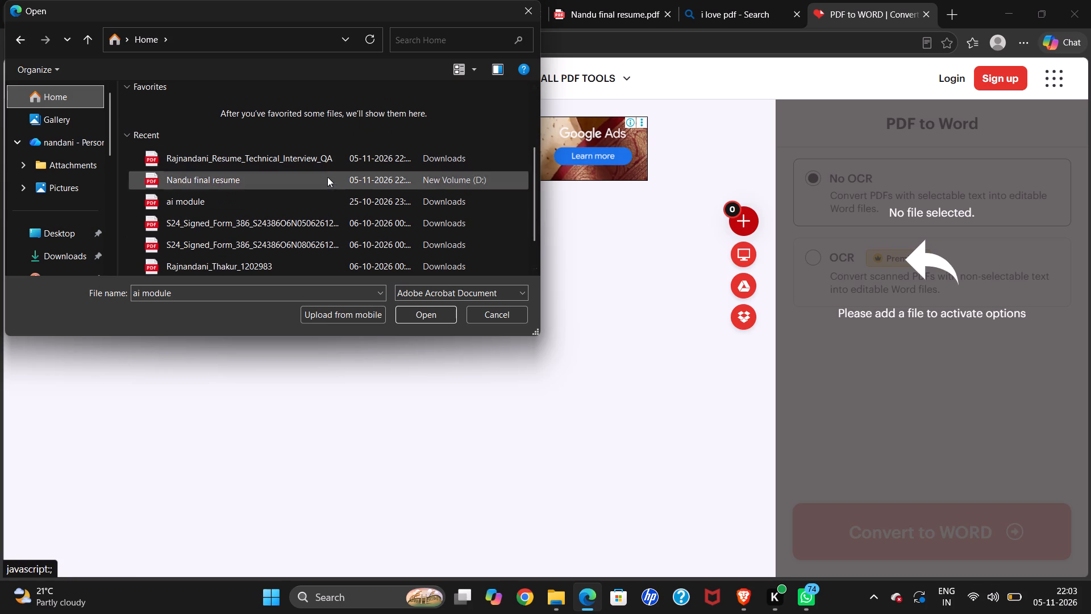
{"action": "left_click", "coordinate": [330, 182]}
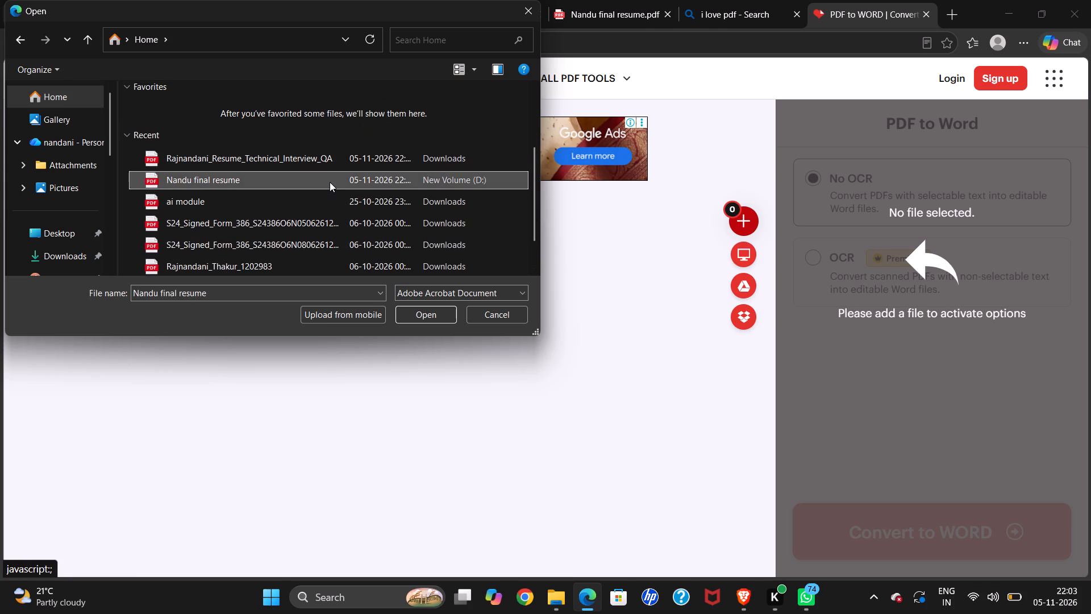
{"action": "key", "text": "Return"}
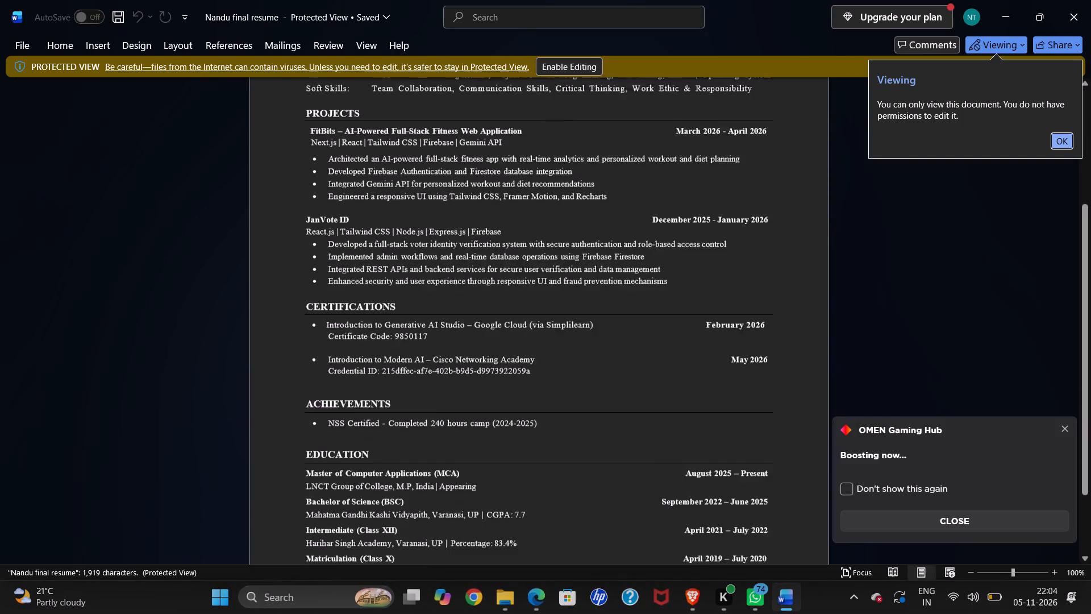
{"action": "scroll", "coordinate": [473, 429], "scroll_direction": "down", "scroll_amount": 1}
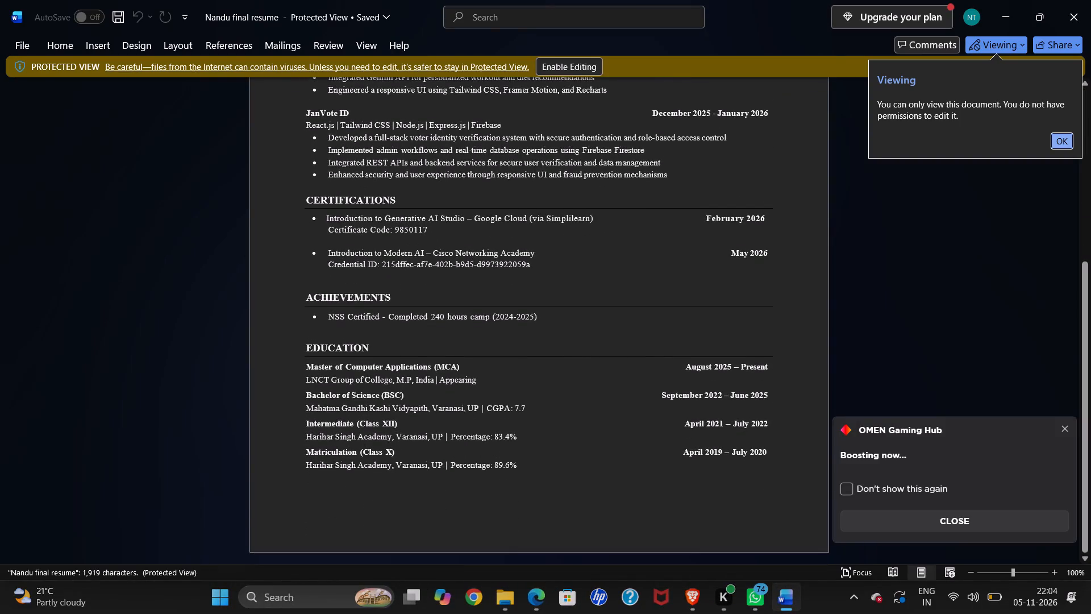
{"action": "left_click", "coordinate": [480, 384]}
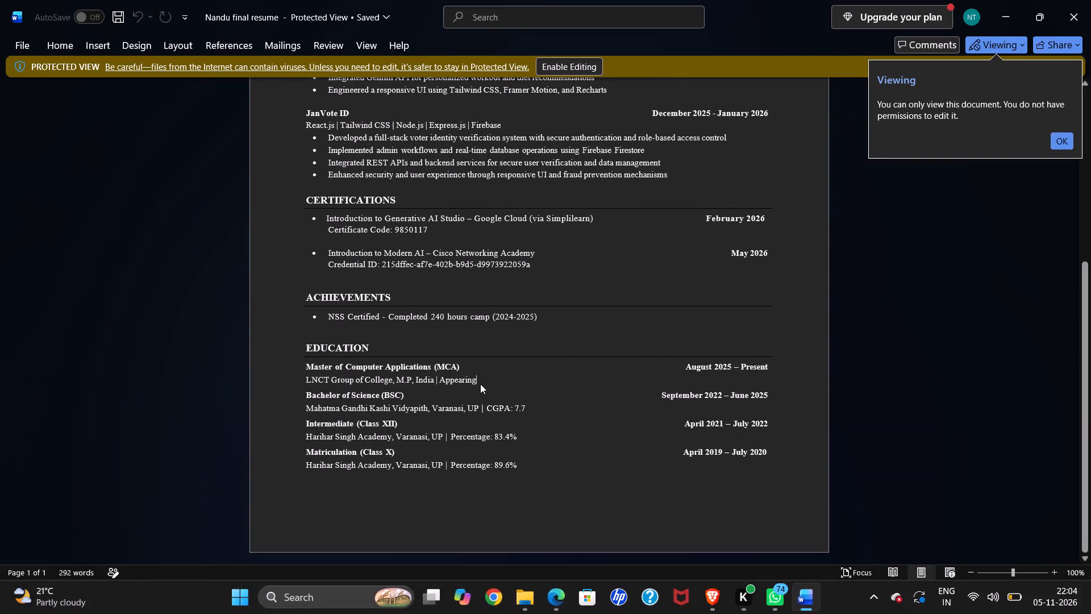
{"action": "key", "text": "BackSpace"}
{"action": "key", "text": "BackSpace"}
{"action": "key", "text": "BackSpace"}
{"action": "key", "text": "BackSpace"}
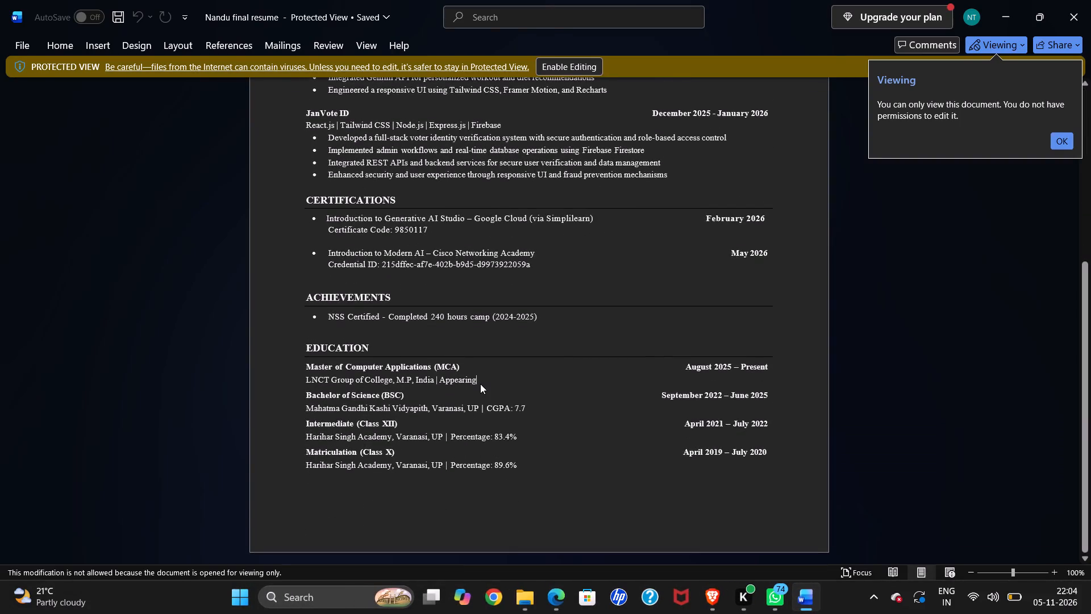
Enable editing for the resume opened in Protected View.
{"action": "left_click", "coordinate": [594, 73]}
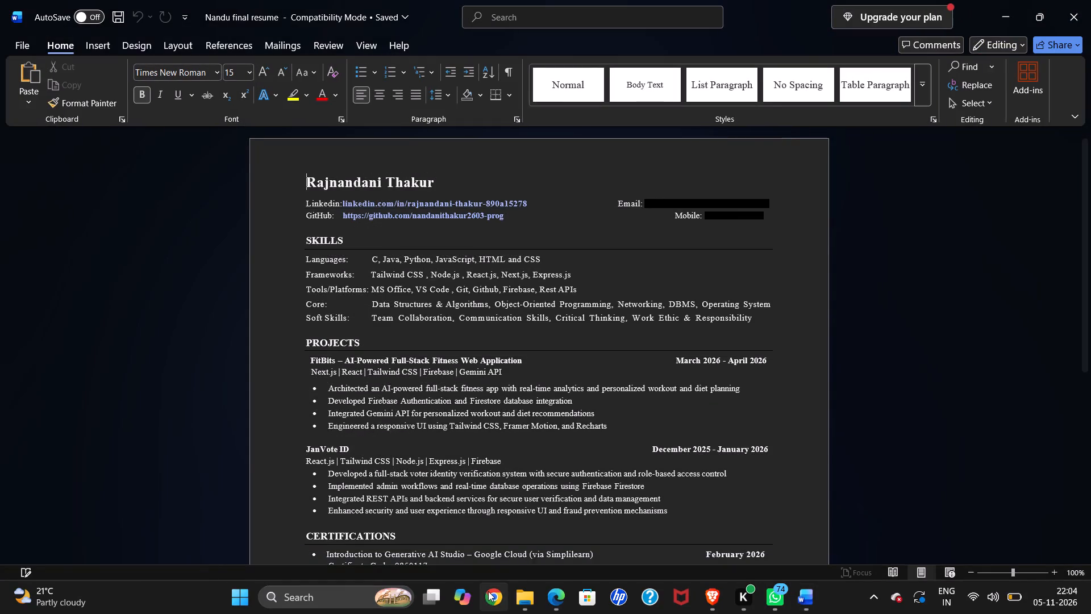
Replace "Appearing" with "CGPA: 8.6" in the Master of Computer Applications entry under Education.
{"action": "scroll", "coordinate": [598, 418], "scroll_direction": "down", "scroll_amount": 1}
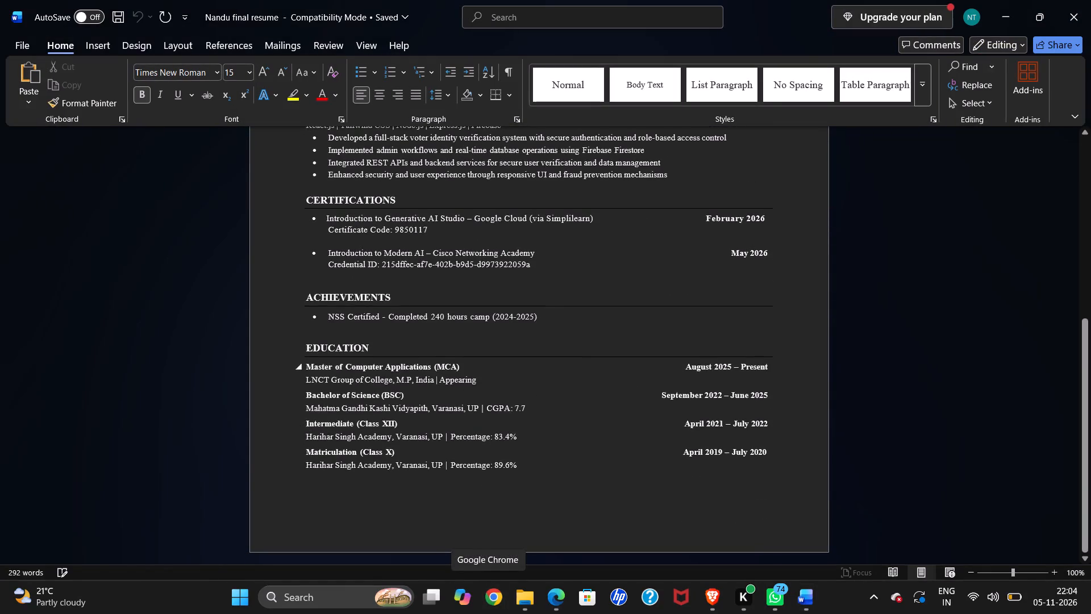
{"action": "left_click", "coordinate": [478, 384]}
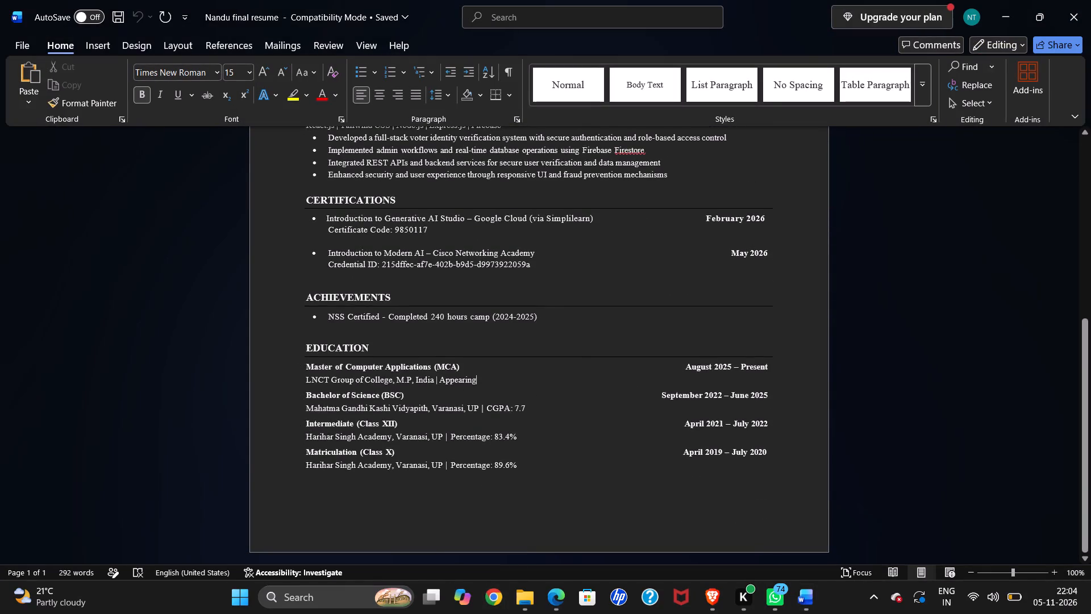
{"action": "key", "text": "BackSpace"}
{"action": "key", "text": "BackSpace"}
{"action": "key", "text": "BackSpace"}
{"action": "key", "text": "BackSpace"}
{"action": "key", "text": "BackSpace"}
{"action": "key", "text": "BackSpace"}
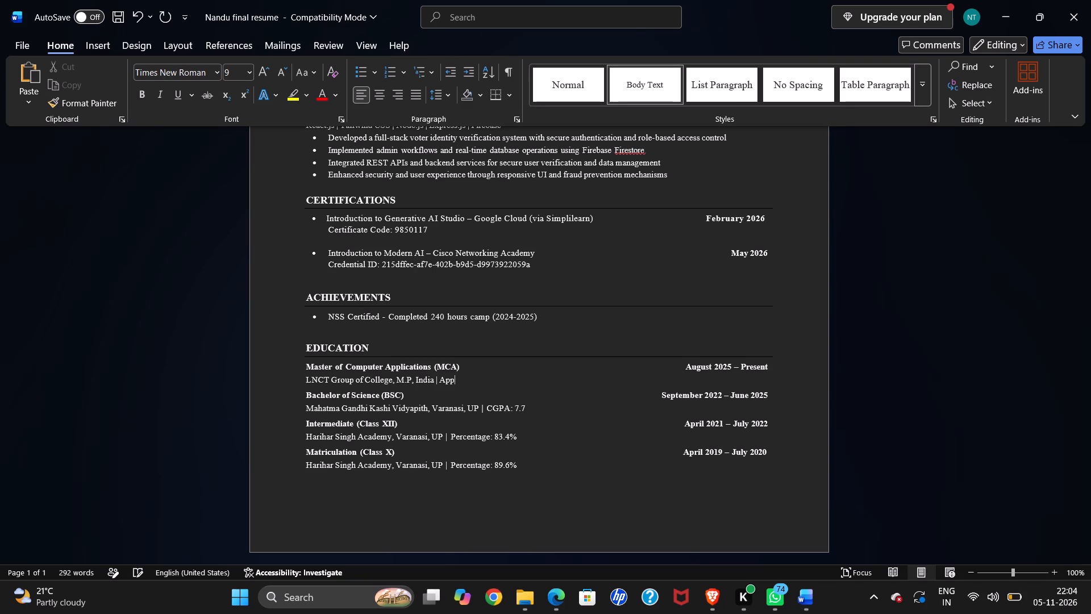
{"action": "key", "text": "BackSpace"}
{"action": "key", "text": "BackSpace"}
{"action": "key", "text": "BackSpace"}
{"action": "type", "text": "CGPA"}
{"action": "type", "text": ":"}
{"action": "key", "text": "space"}
{"action": "type", "text": "8.6"}
{"action": "key", "text": "5"}
{"action": "key", "text": "BackSpace"}
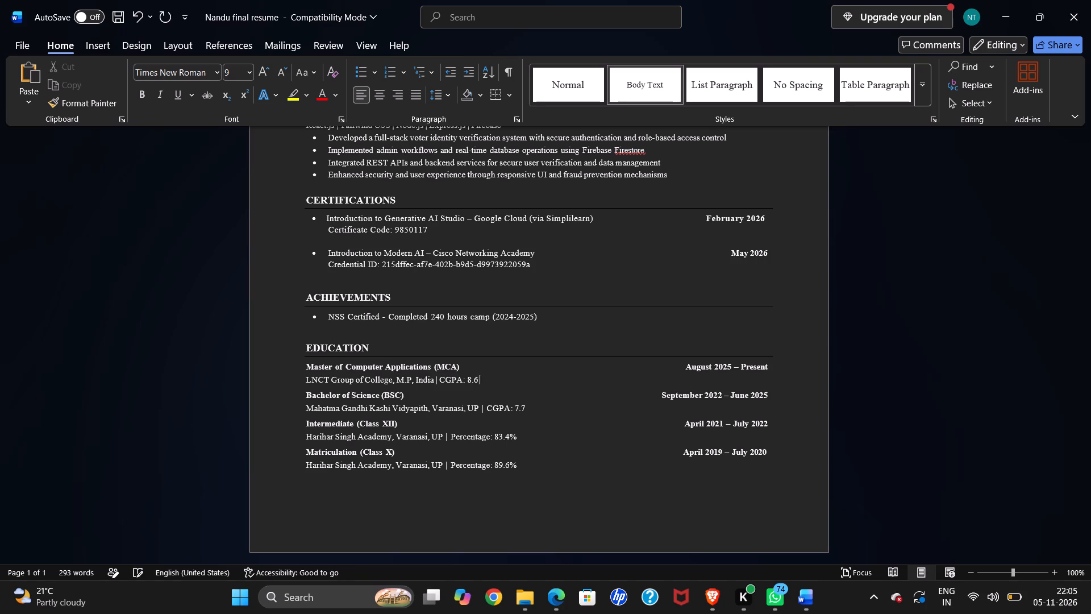
{"action": "left_click", "coordinate": [926, 349]}
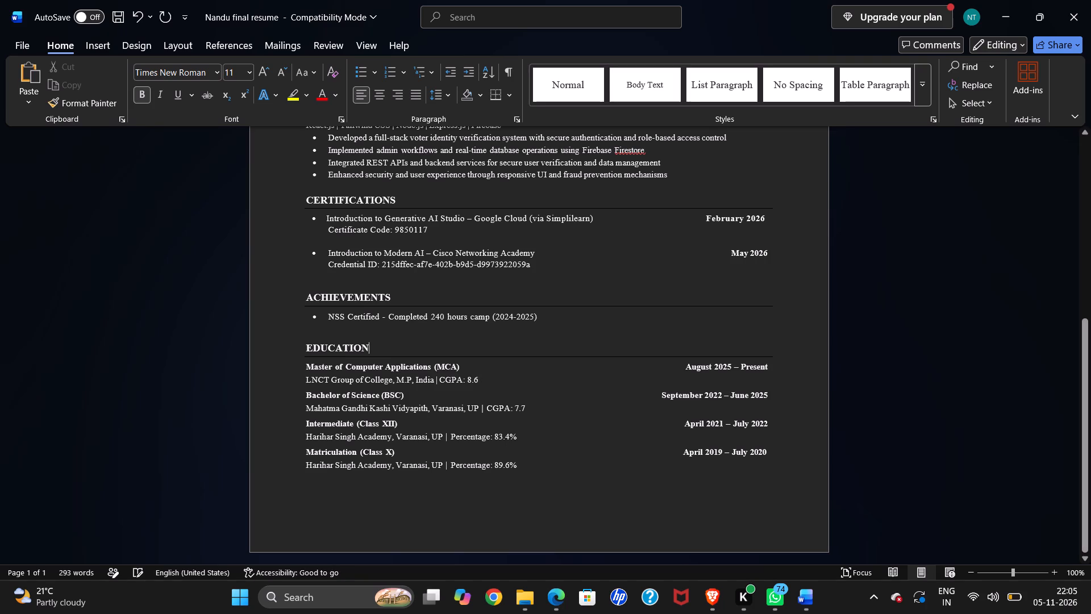
Review the whole resume from the contact header through Skills, Projects, Certifications, Achievements and Education.
{"action": "scroll", "coordinate": [926, 349], "scroll_direction": "down", "scroll_amount": 1, "text": "ctrl"}
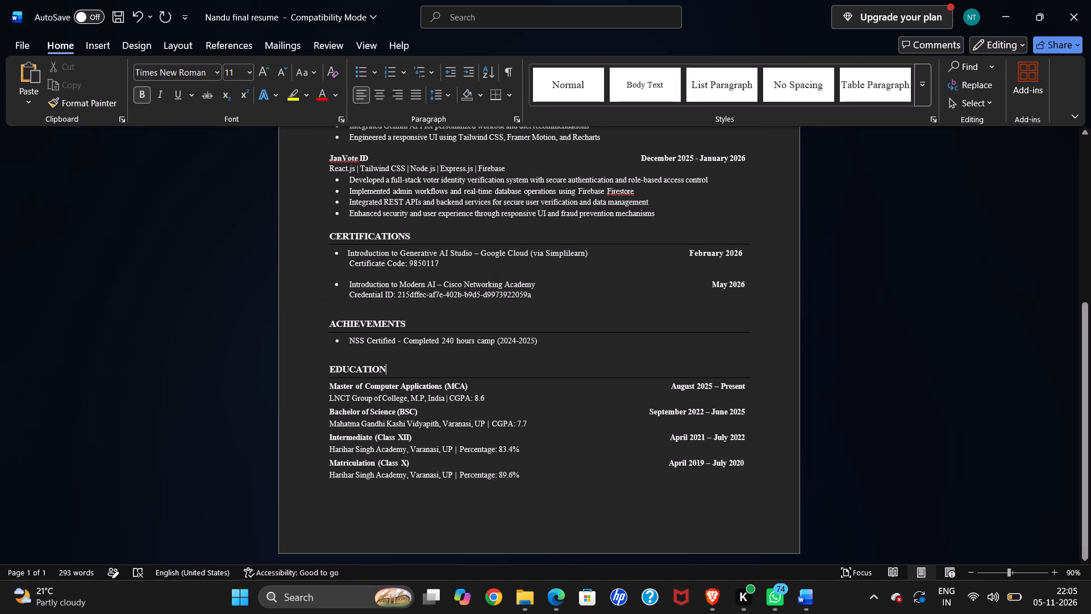
{"action": "scroll", "coordinate": [926, 349], "scroll_direction": "up", "scroll_amount": 1}
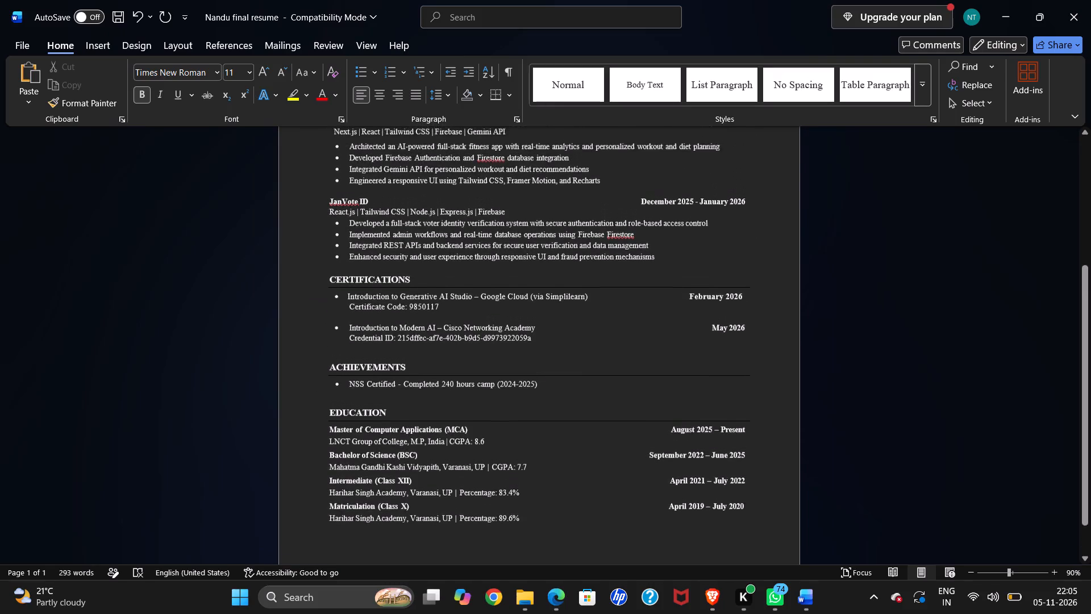
{"action": "scroll", "coordinate": [926, 349], "scroll_direction": "up", "scroll_amount": 2}
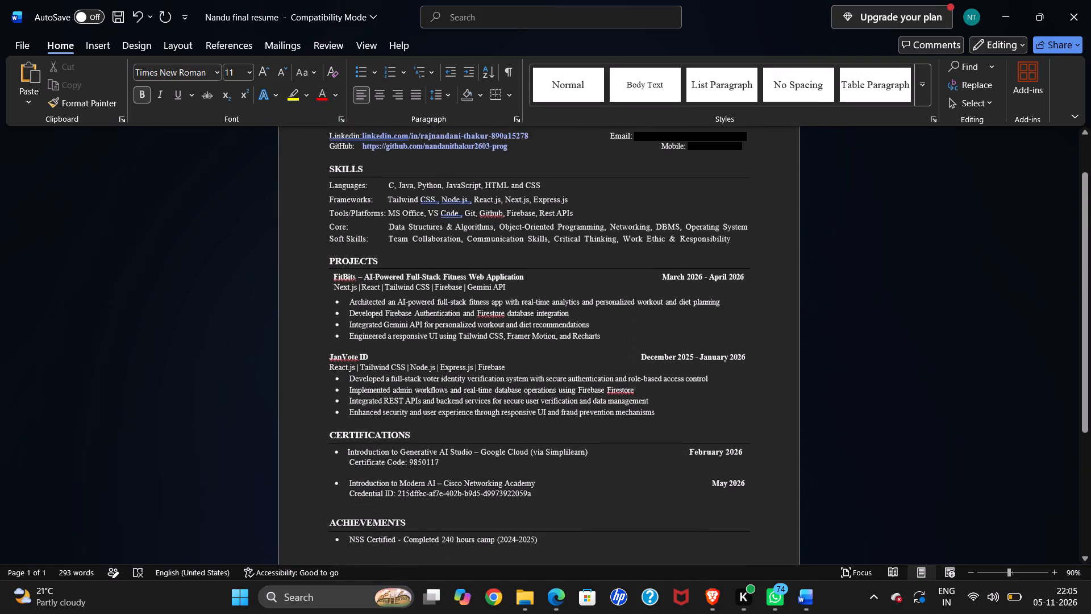
{"action": "scroll", "coordinate": [926, 349], "scroll_direction": "up", "scroll_amount": 2}
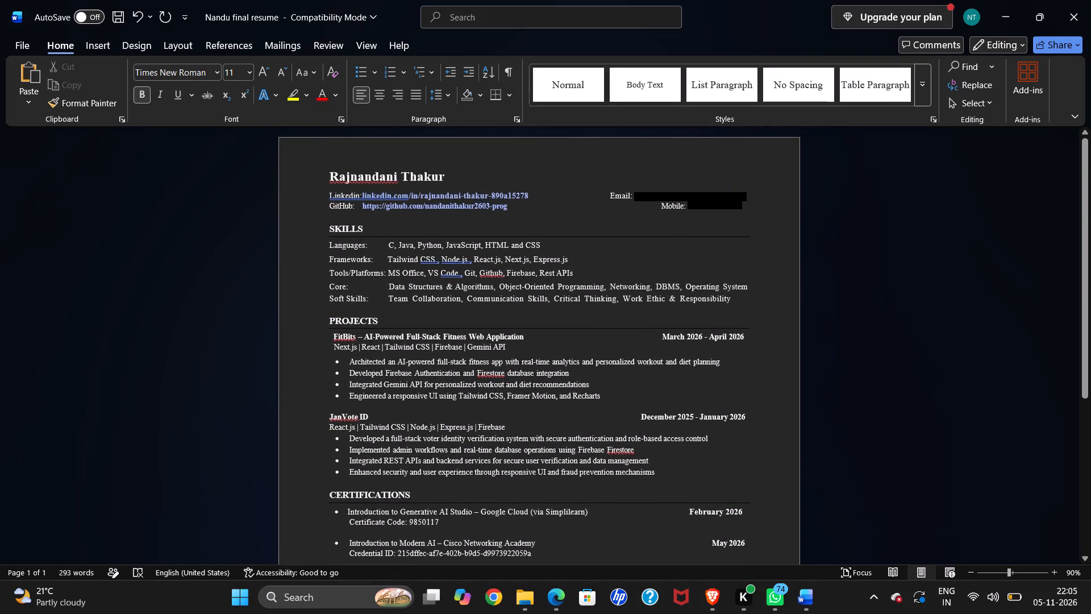
{"action": "scroll", "coordinate": [926, 349], "scroll_direction": "up", "scroll_amount": 1}
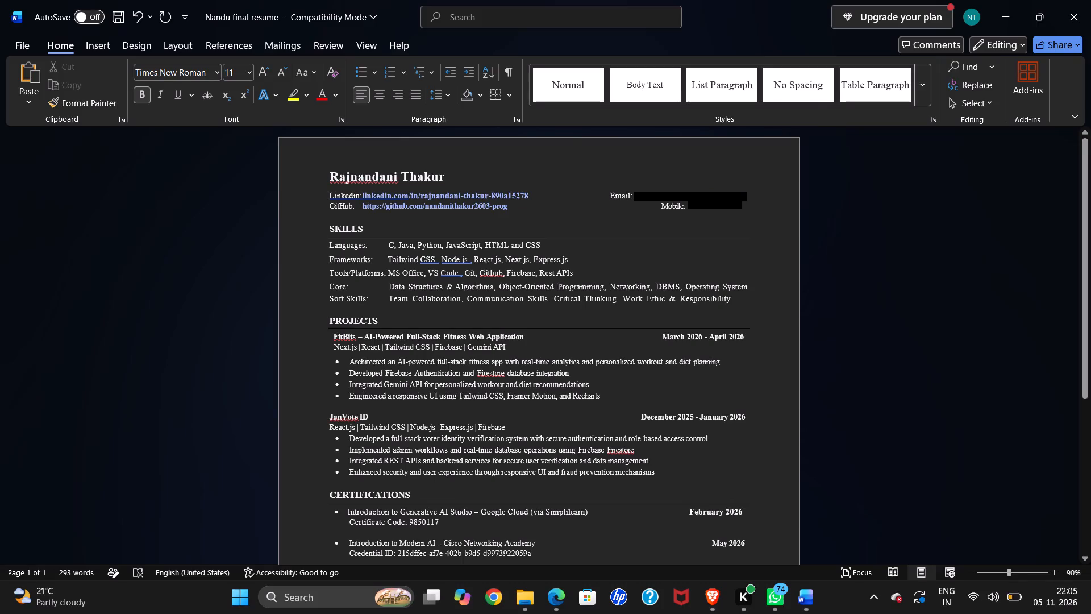
{"action": "scroll", "coordinate": [586, 245], "scroll_direction": "down", "scroll_amount": 2}
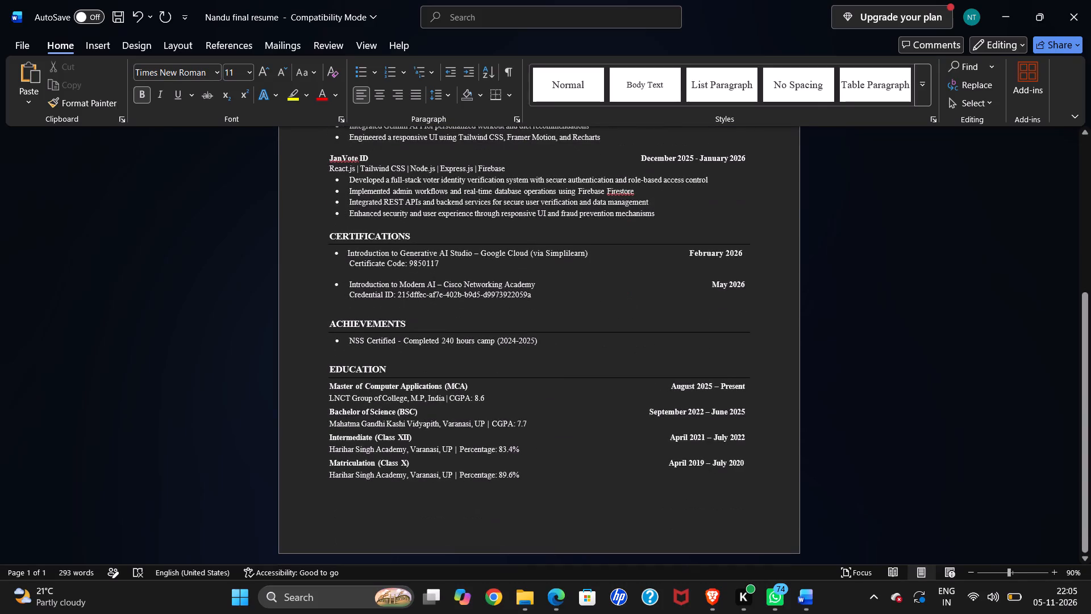
{"action": "scroll", "coordinate": [586, 245], "scroll_direction": "up", "scroll_amount": 2}
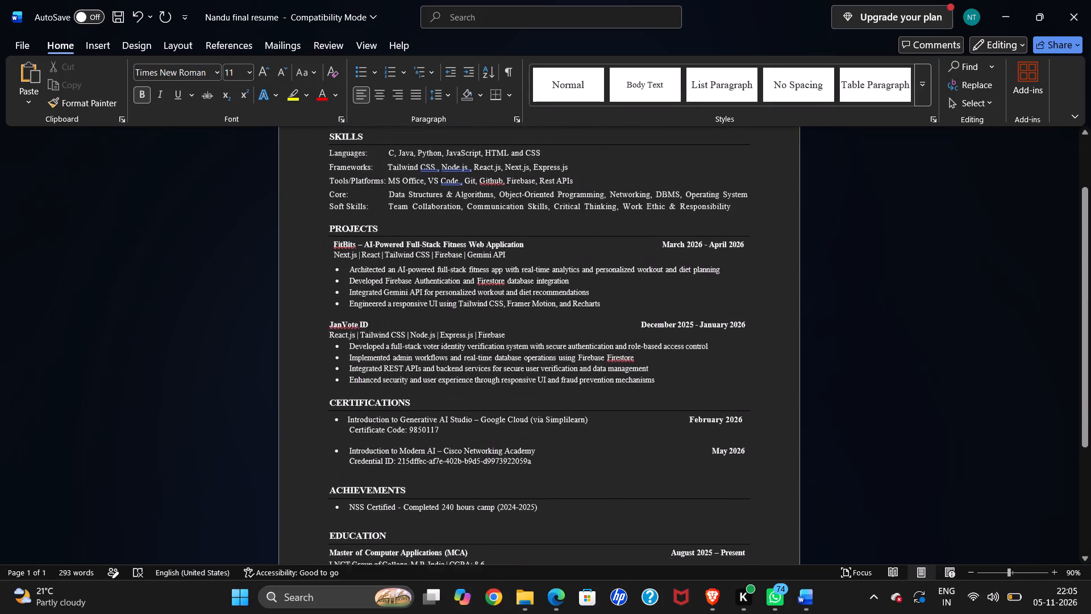
{"action": "scroll", "coordinate": [586, 245], "scroll_direction": "up", "scroll_amount": 1}
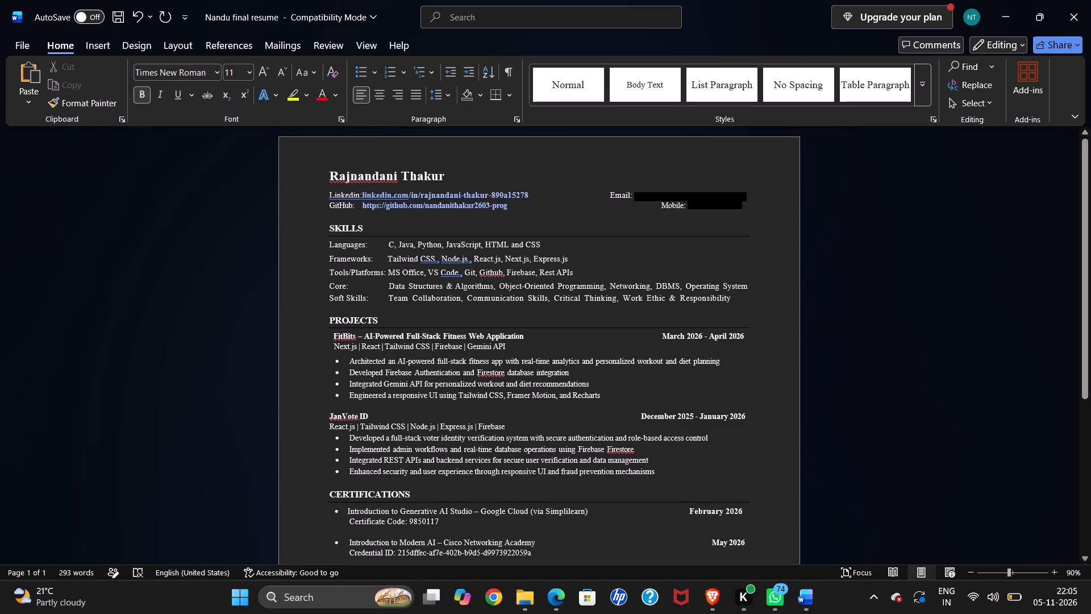
{"action": "scroll", "coordinate": [480, 287], "scroll_direction": "down", "scroll_amount": 2}
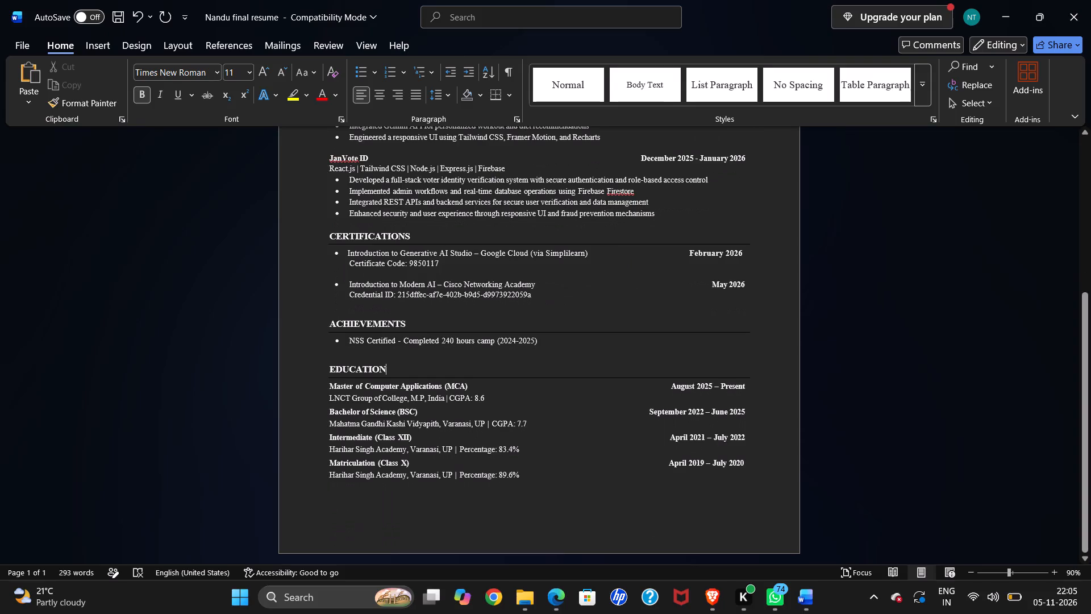
{"action": "scroll", "coordinate": [480, 287], "scroll_direction": "up", "scroll_amount": 2}
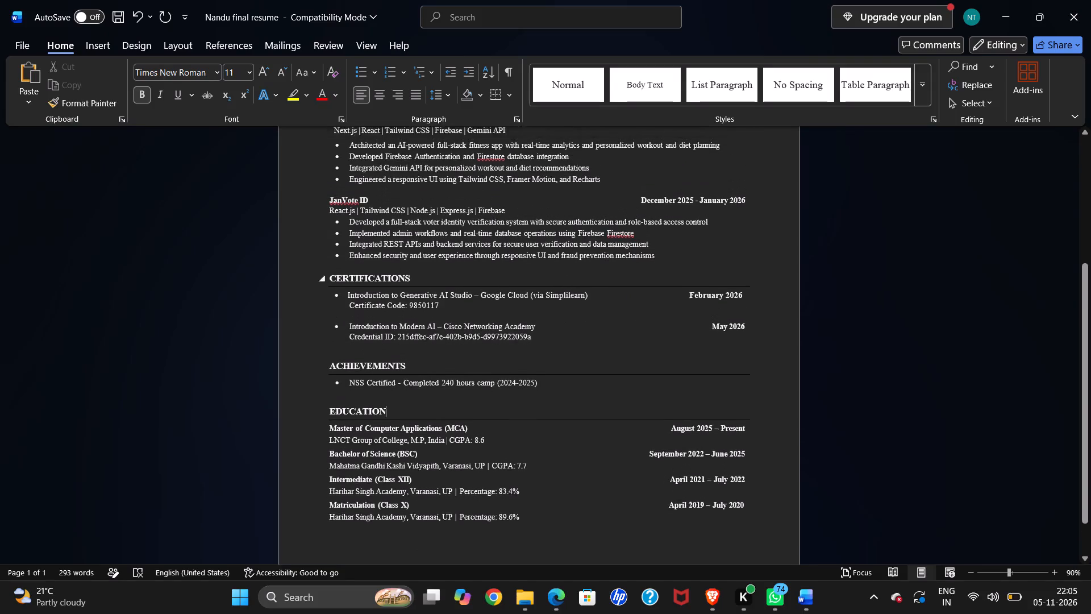
{"action": "scroll", "coordinate": [480, 287], "scroll_direction": "up", "scroll_amount": 1}
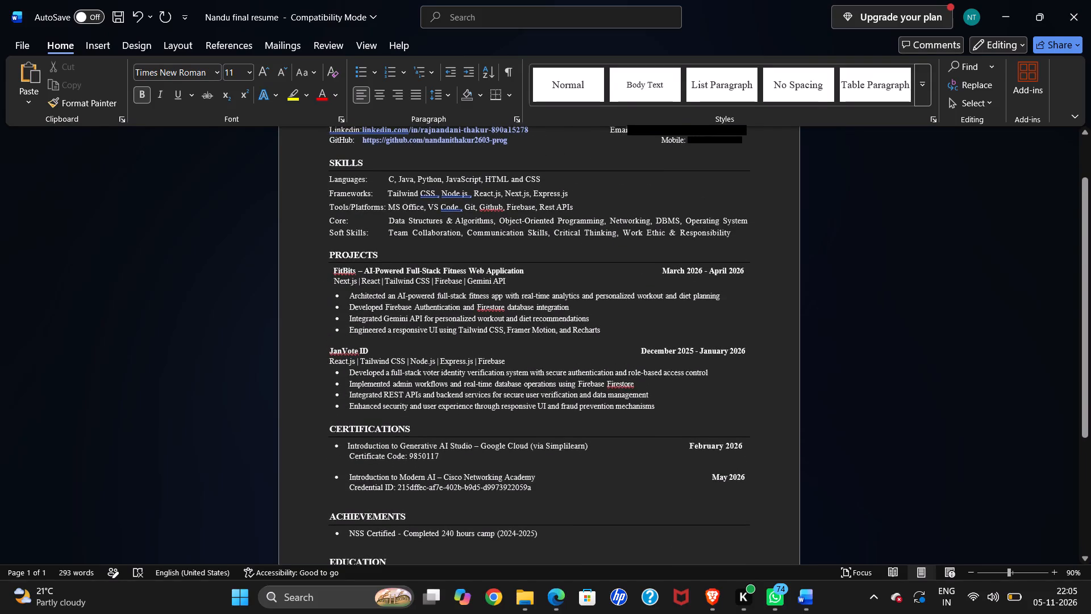
{"action": "scroll", "coordinate": [480, 287], "scroll_direction": "up", "scroll_amount": 1}
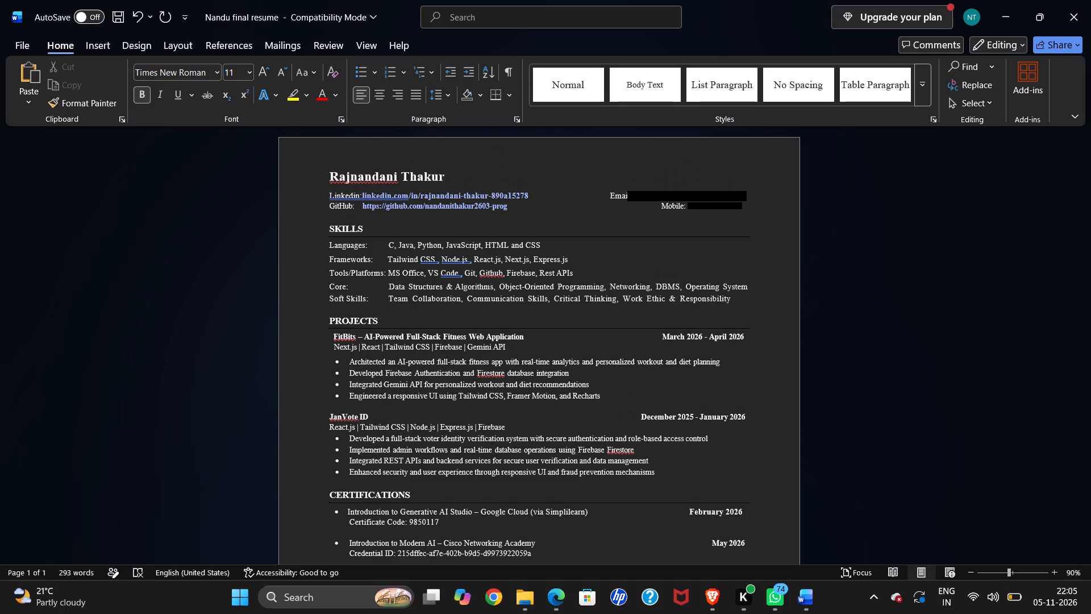
{"action": "scroll", "coordinate": [480, 287], "scroll_direction": "down", "scroll_amount": 1}
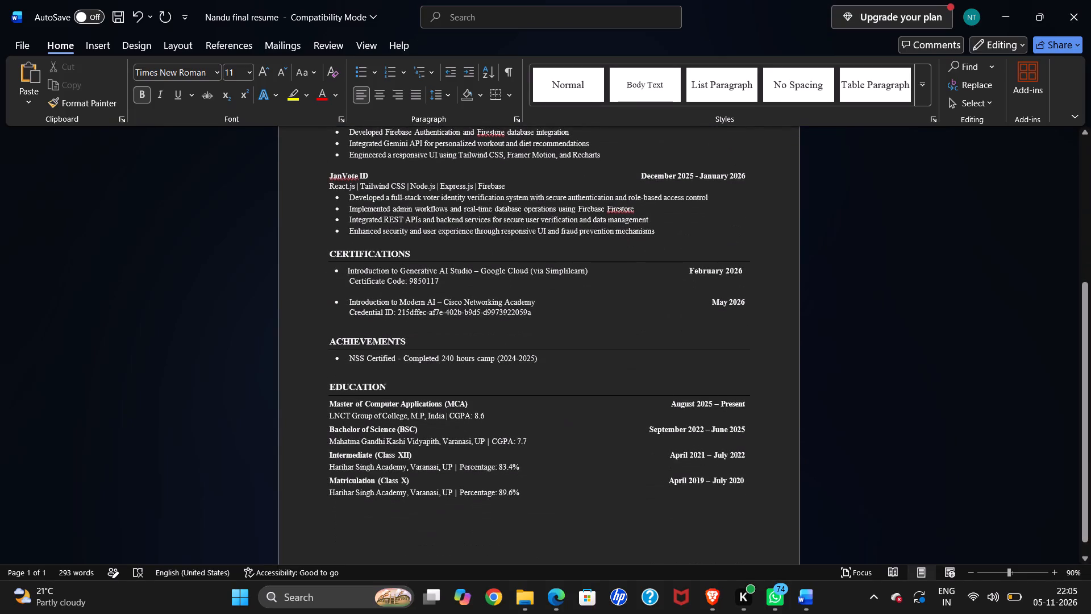
{"action": "scroll", "coordinate": [480, 287], "scroll_direction": "up", "scroll_amount": 2}
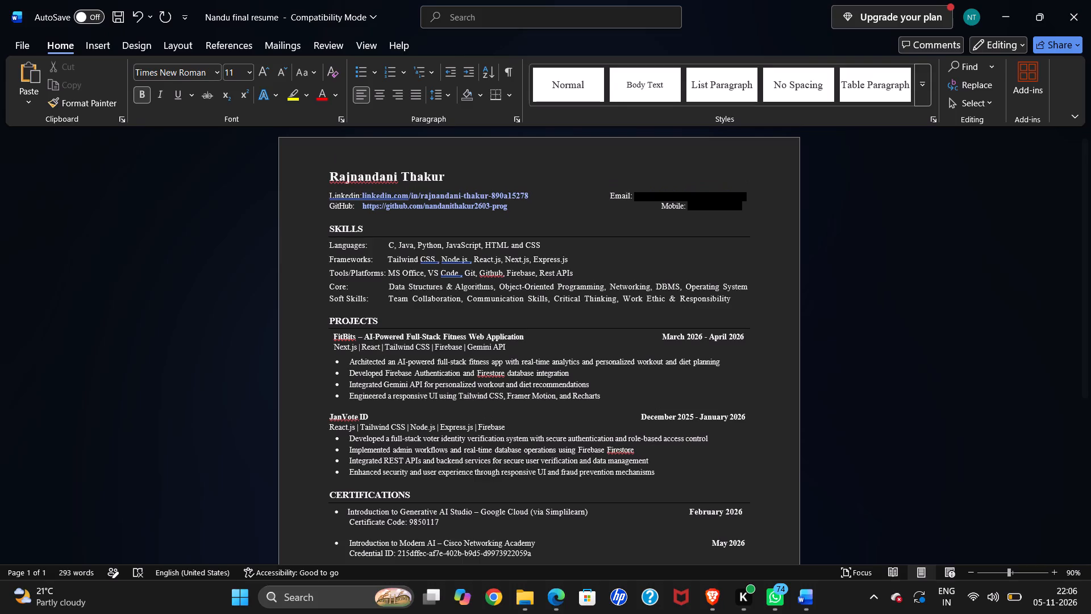
{"action": "scroll", "coordinate": [480, 287], "scroll_direction": "down", "scroll_amount": 1}
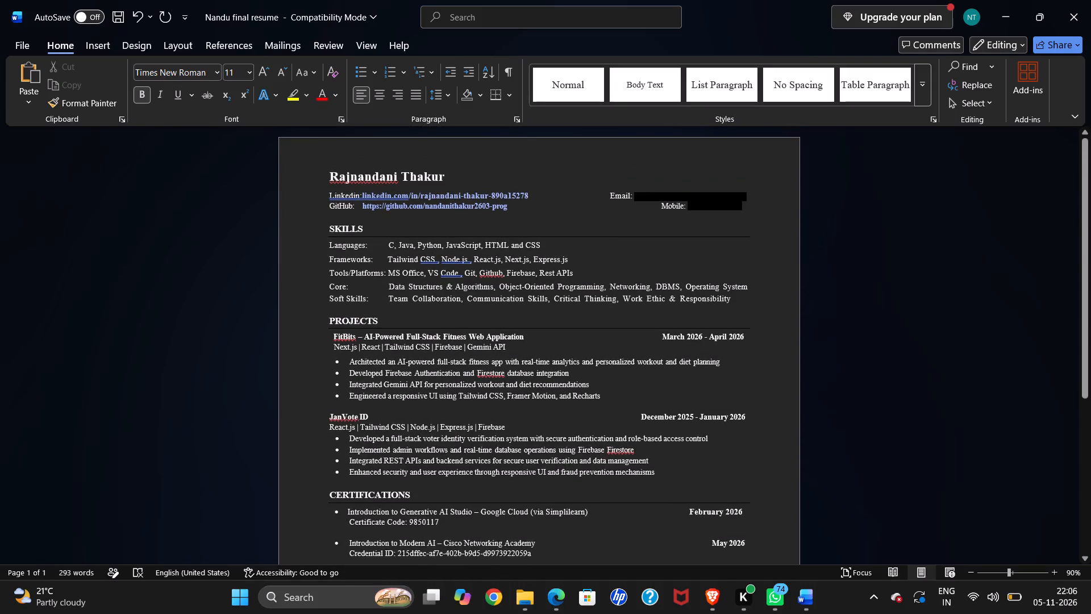
Try to select the GitHub link in the resume's contact header.
{"action": "left_click_drag", "start_coordinate": [509, 210], "coordinate": [367, 202]}
{"action": "left_click", "coordinate": [367, 202]}
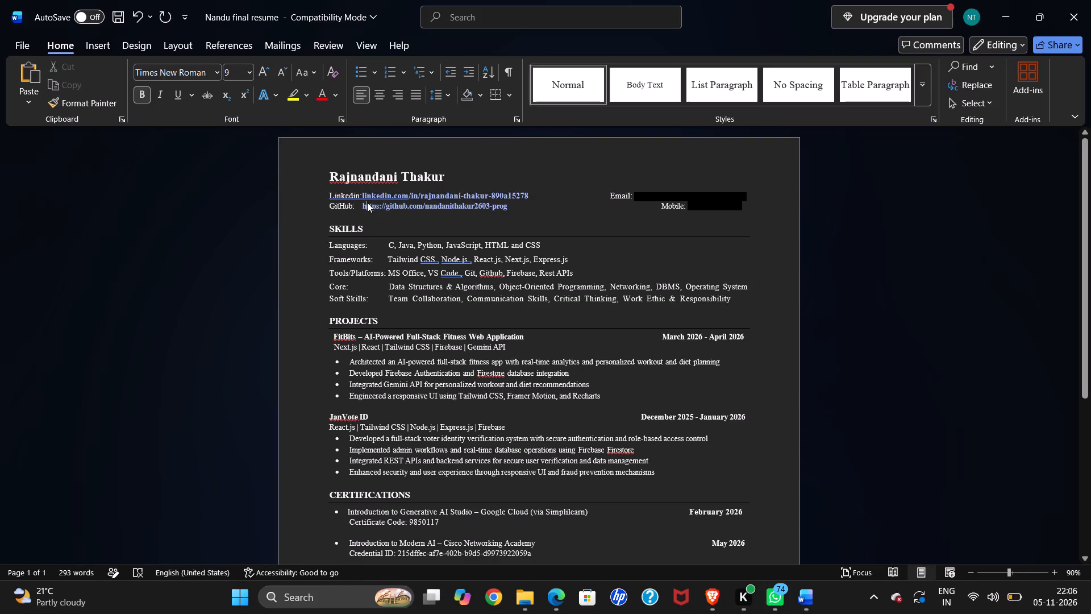
{"action": "left_click", "coordinate": [399, 209]}
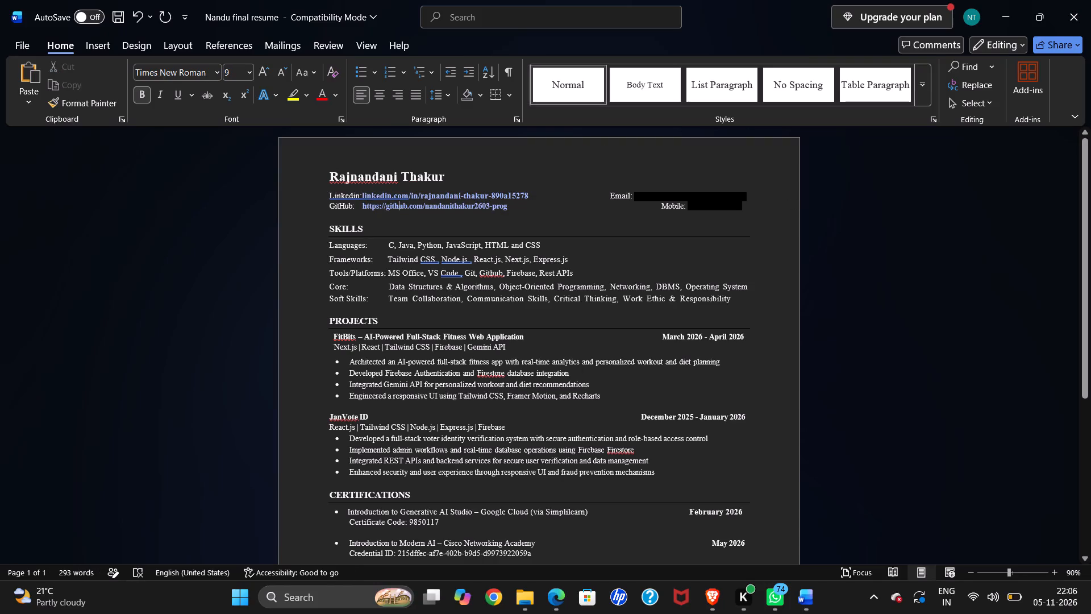
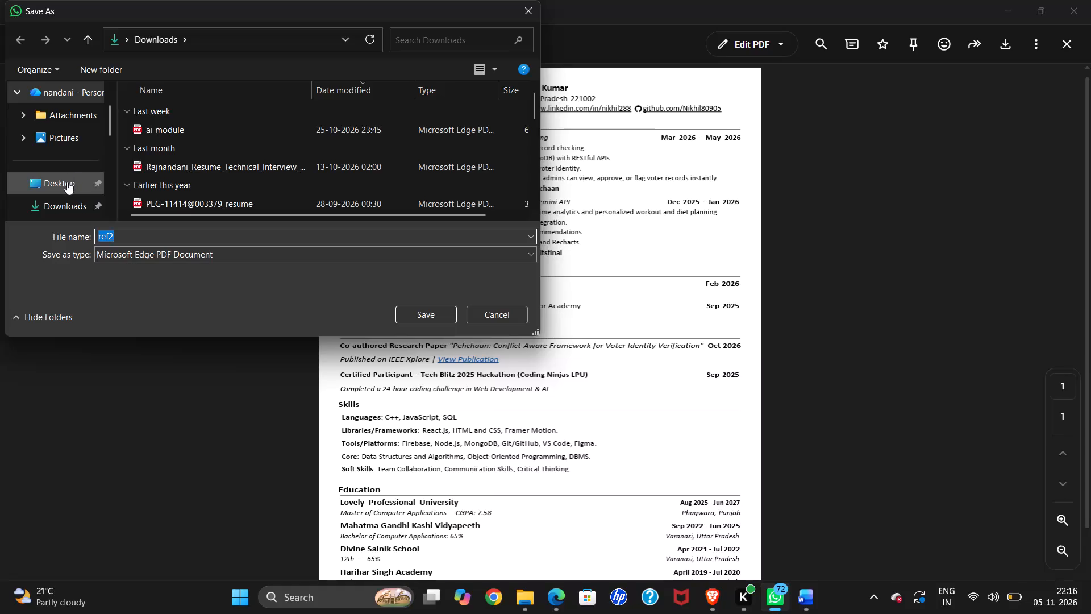
Save the ref2 resume PDF from the WhatsApp chat to the Downloads folder.
{"action": "left_click", "coordinate": [67, 182]}
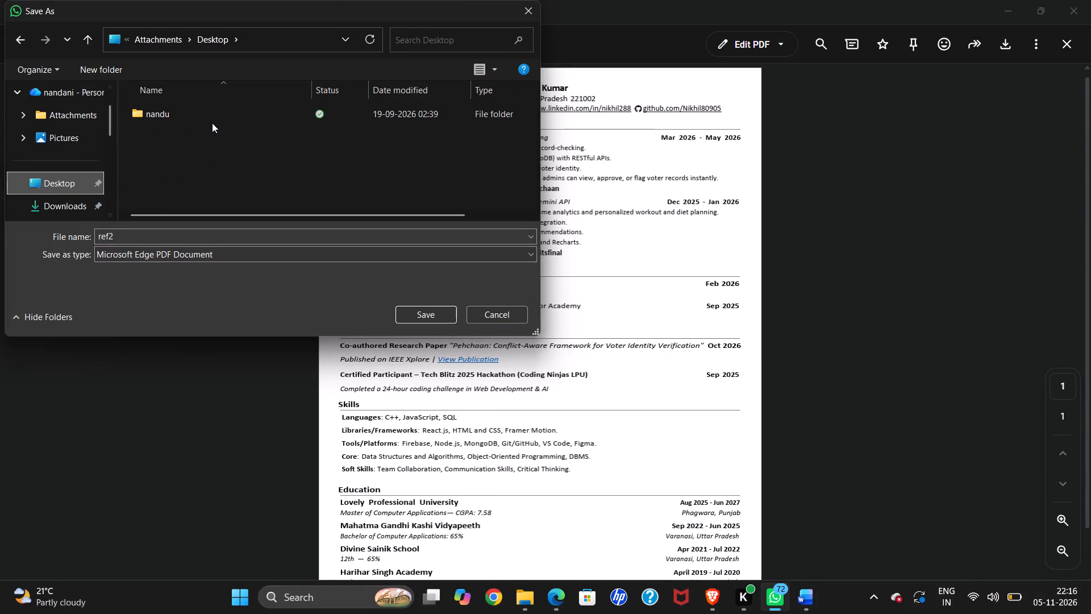
{"action": "left_click", "coordinate": [38, 196]}
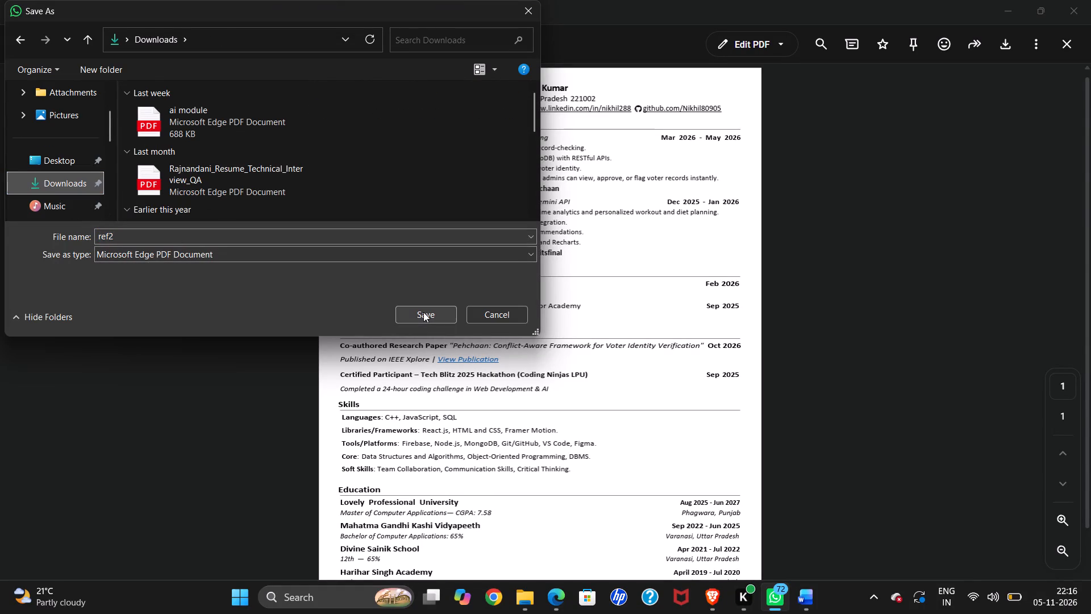
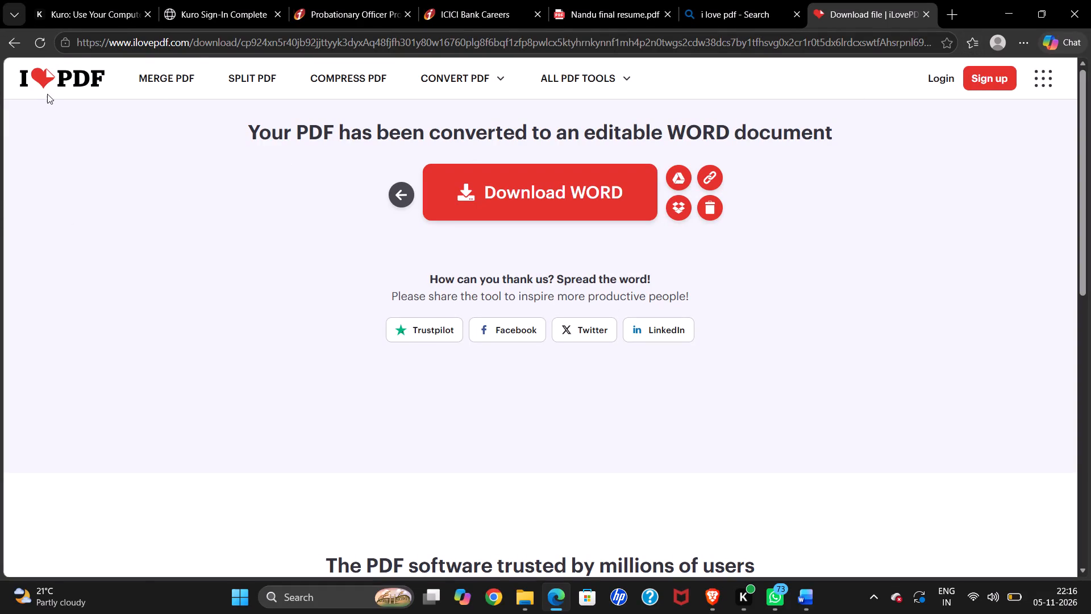
Load the ref2 PDF from the Downloads folder into iLovePDF's PDF to Word converter.
{"action": "left_click", "coordinate": [76, 78]}
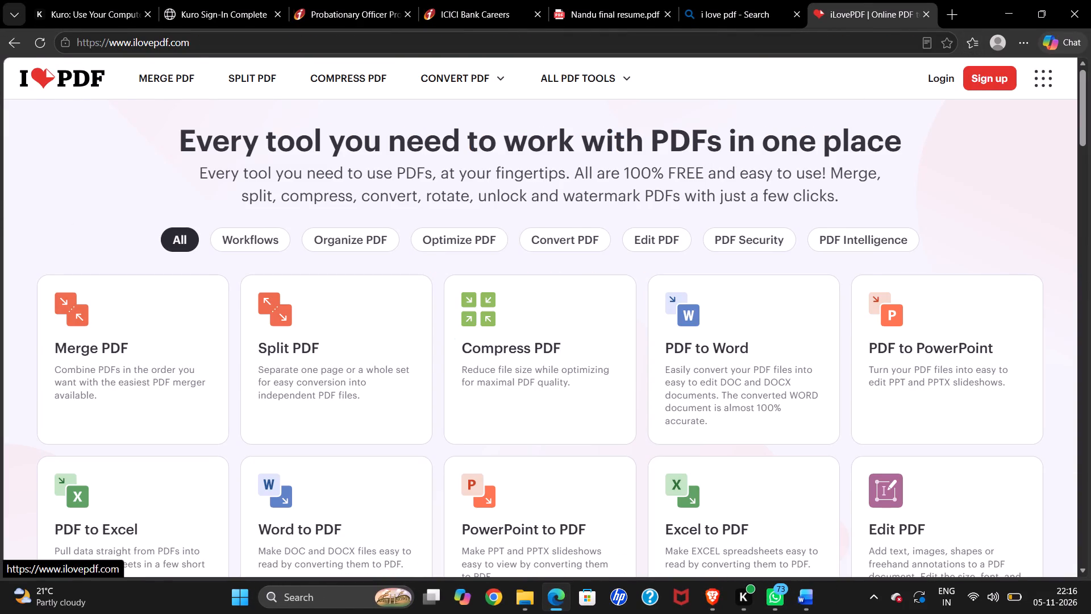
{"action": "left_click", "coordinate": [701, 344]}
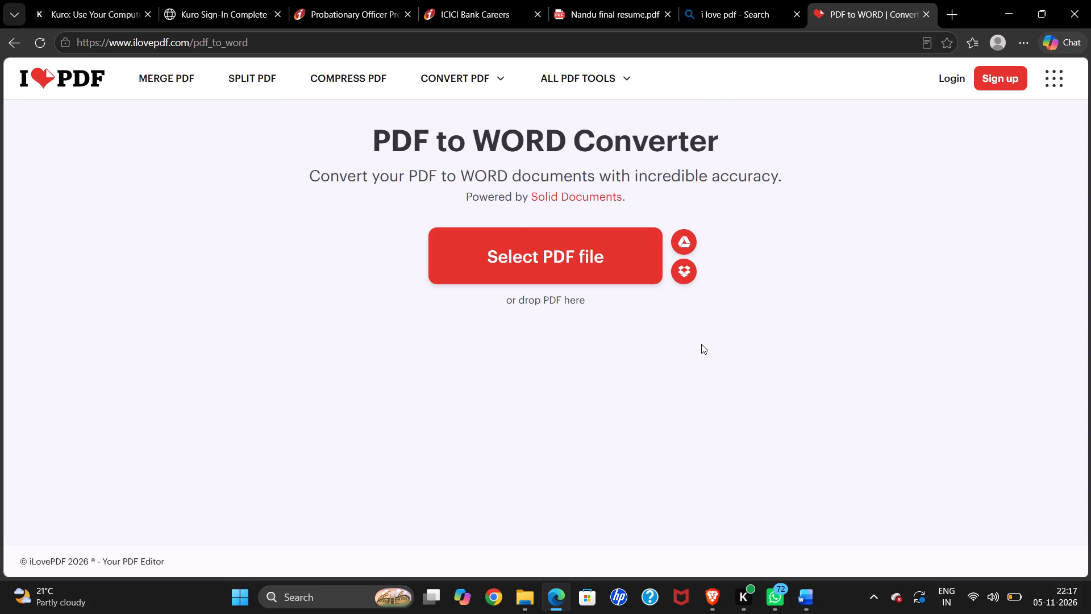
{"action": "left_click", "coordinate": [584, 246]}
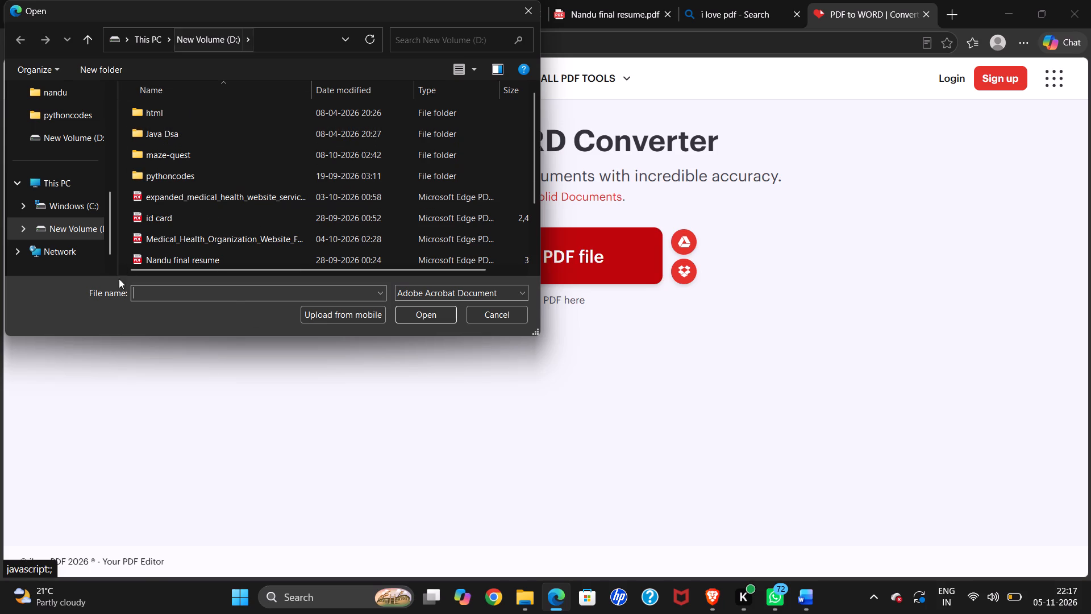
{"action": "left_click", "coordinate": [55, 205]}
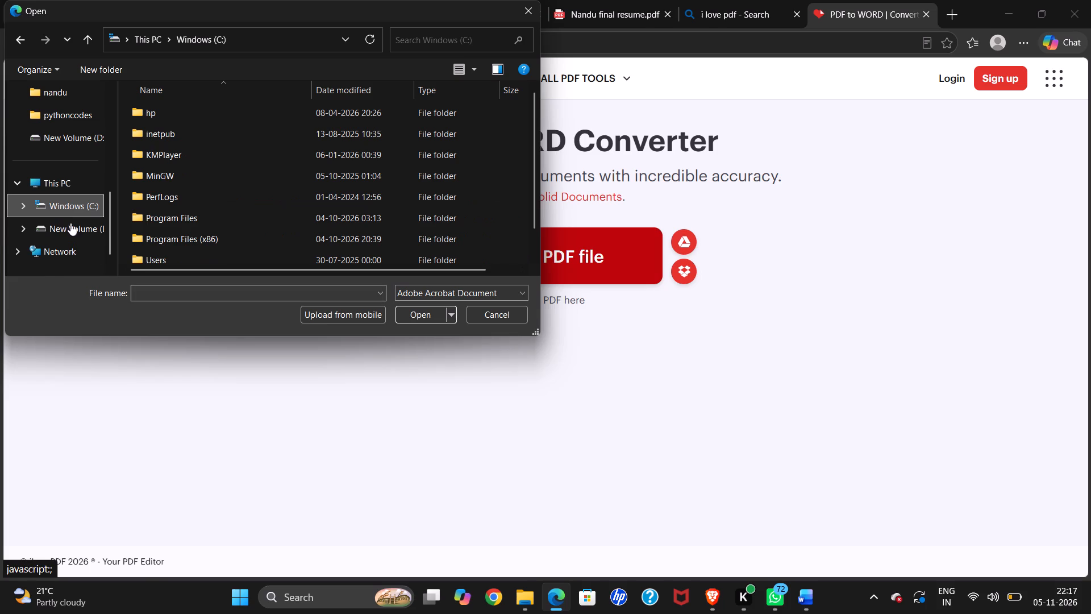
{"action": "scroll", "coordinate": [88, 189], "scroll_direction": "down", "scroll_amount": 1}
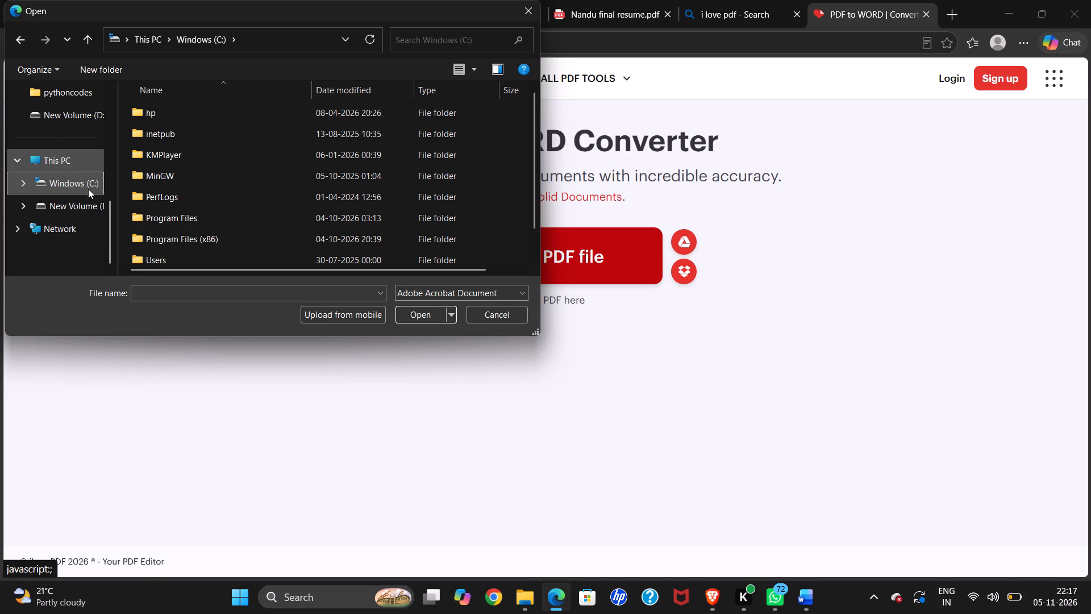
{"action": "left_click", "coordinate": [19, 191]}
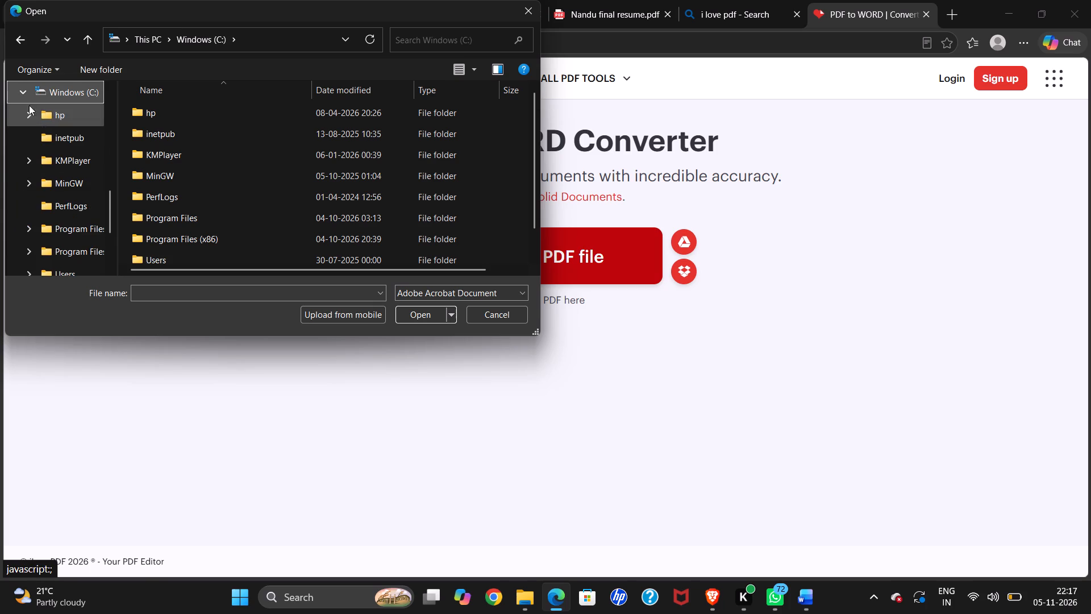
{"action": "left_click", "coordinate": [24, 90]}
{"action": "scroll", "coordinate": [64, 105], "scroll_direction": "up", "scroll_amount": 4}
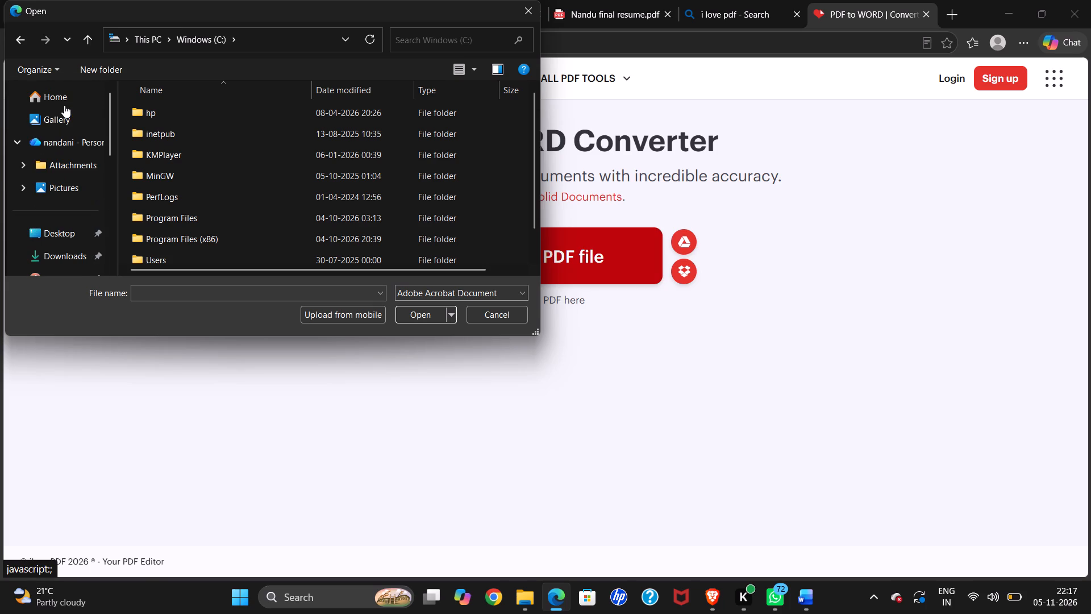
{"action": "left_click", "coordinate": [24, 260]}
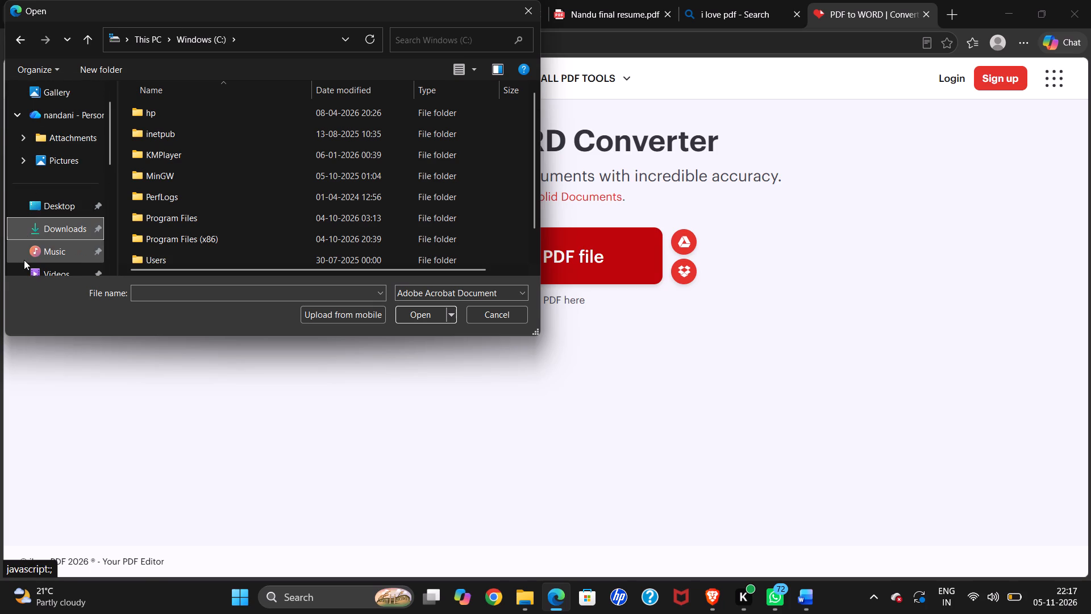
{"action": "left_click", "coordinate": [61, 229]}
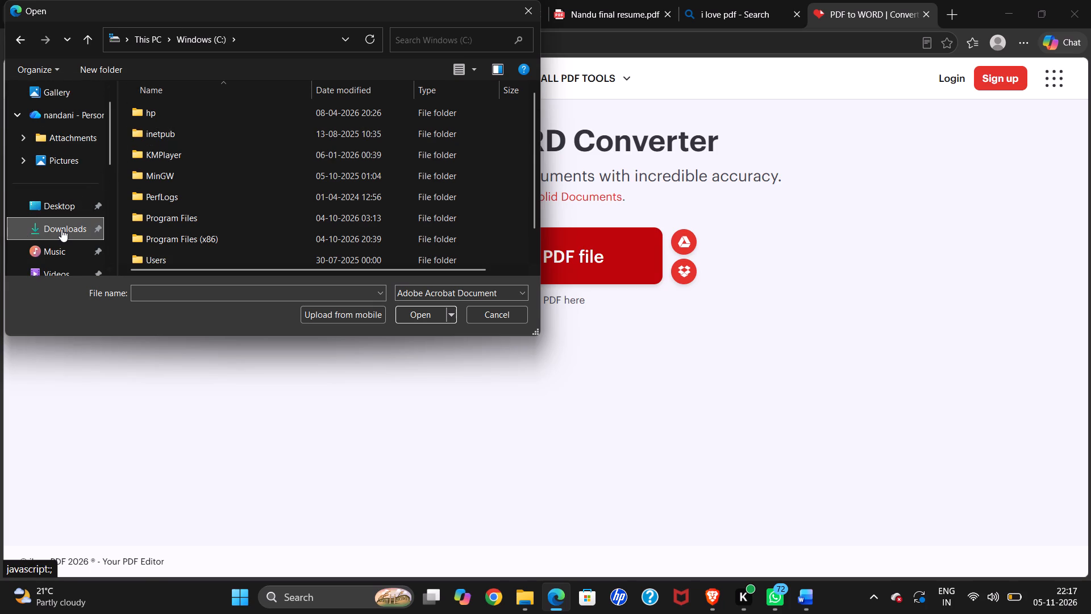
{"action": "left_click", "coordinate": [263, 125]}
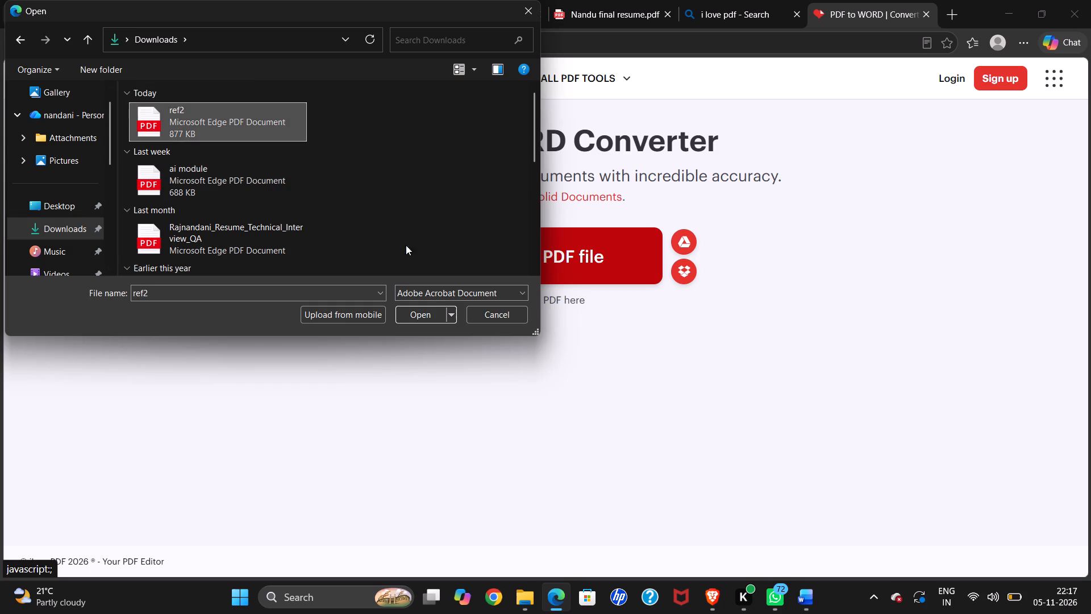
{"action": "left_click", "coordinate": [422, 308]}
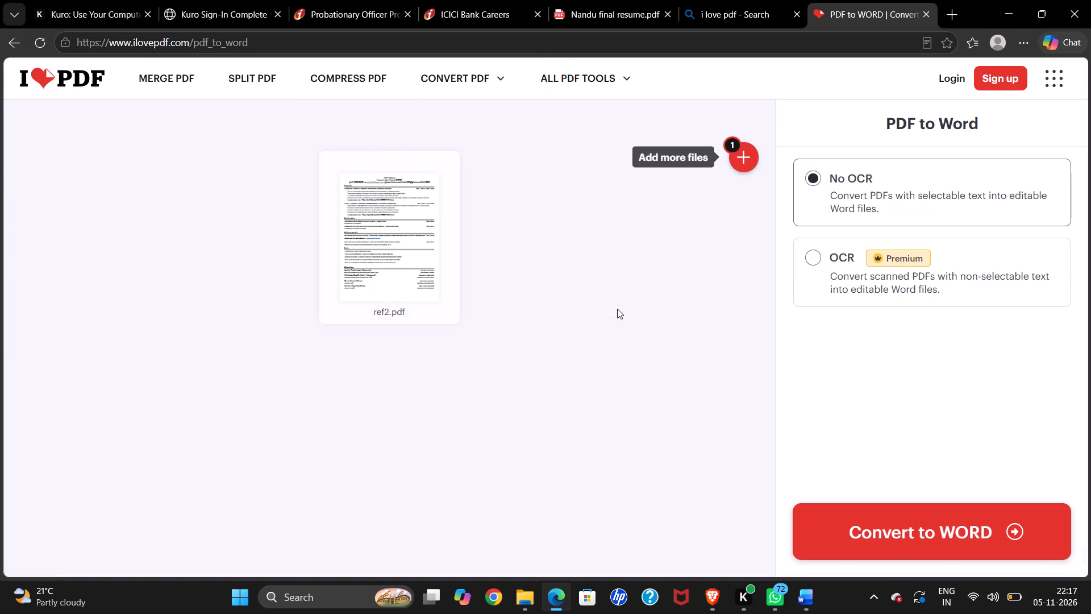
Convert ref2.pdf to Word without OCR and download the resulting document.
{"action": "left_click", "coordinate": [861, 533]}
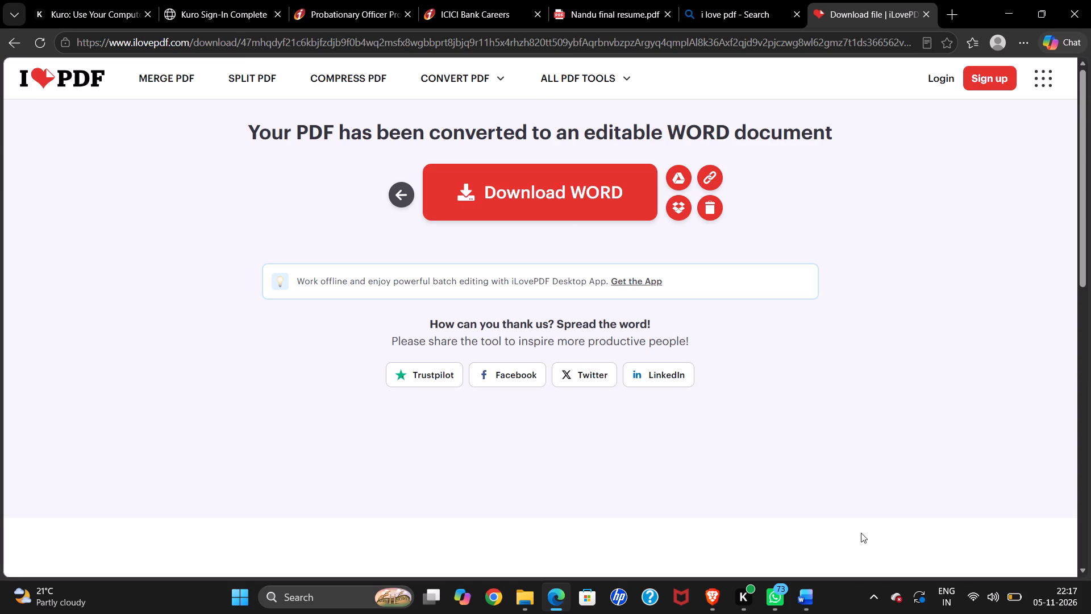
{"action": "left_click", "coordinate": [574, 171]}
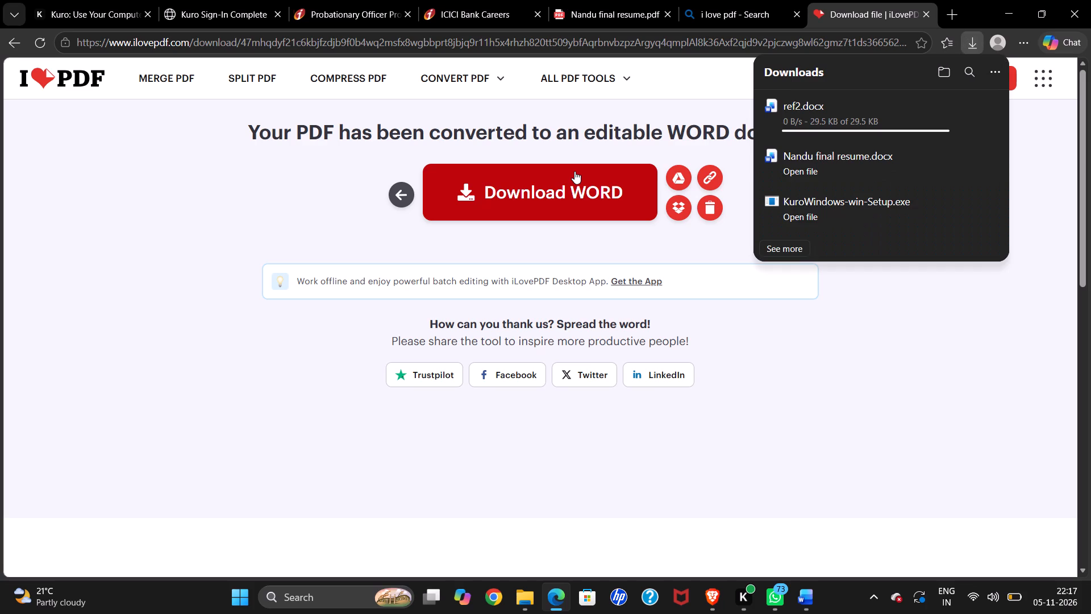
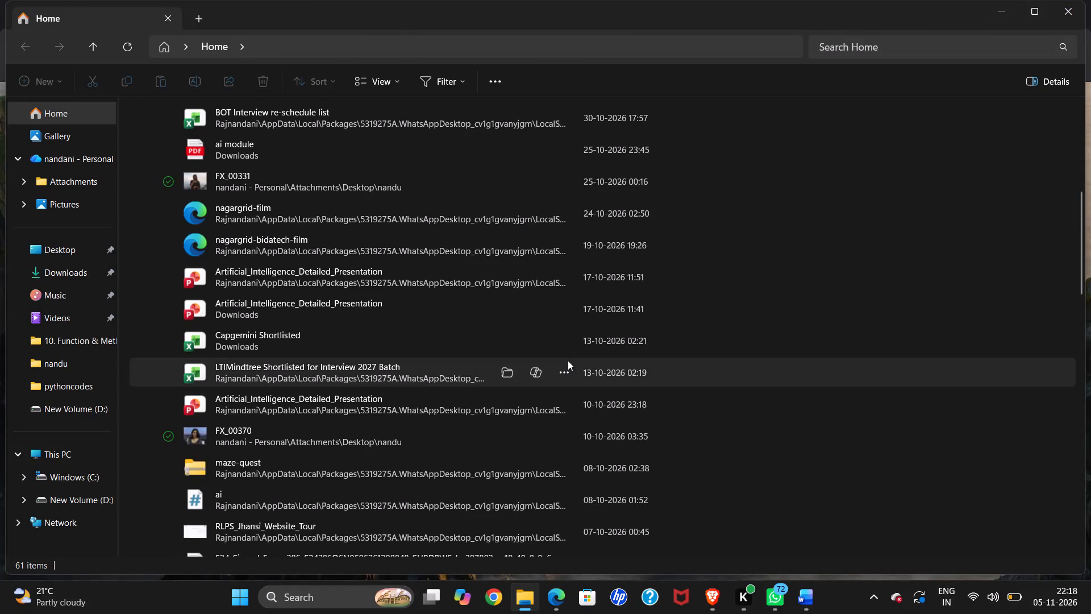
Open the ref2 PDF from the recent files to check the reference resume, and close it again.
{"action": "scroll", "coordinate": [399, 276], "scroll_direction": "up", "scroll_amount": 2}
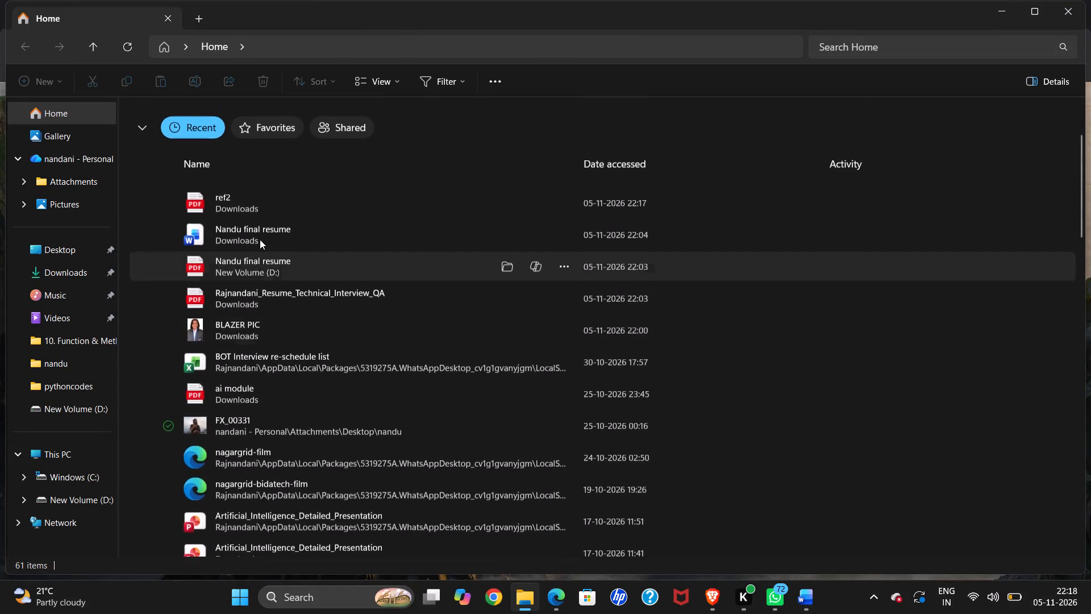
{"action": "left_click", "coordinate": [247, 209]}
{"action": "key", "text": "Return"}
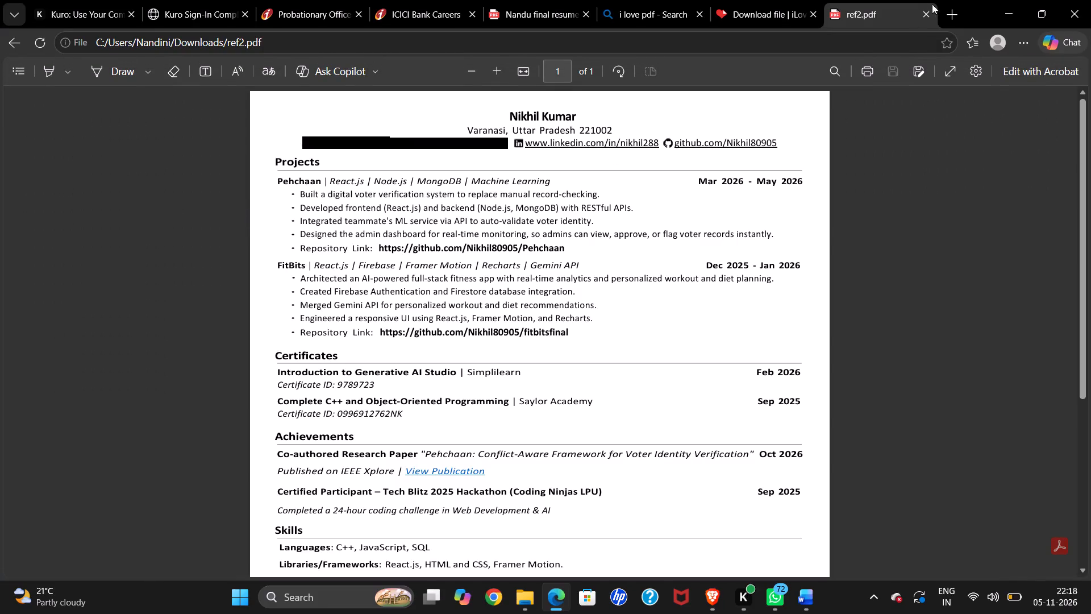
{"action": "left_click", "coordinate": [930, 19]}
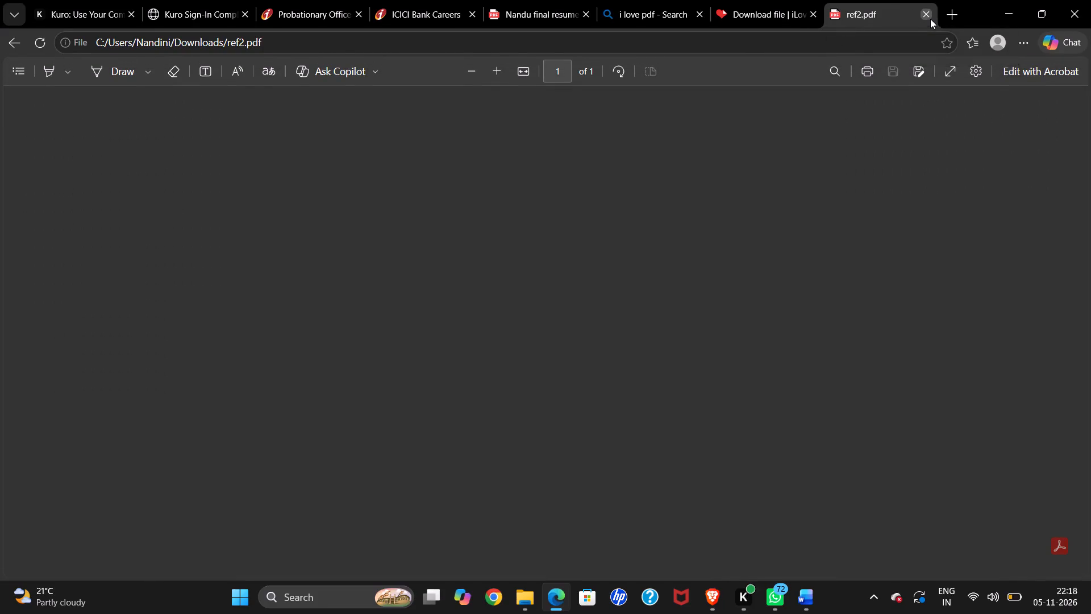
{"action": "left_click", "coordinate": [891, 25]}
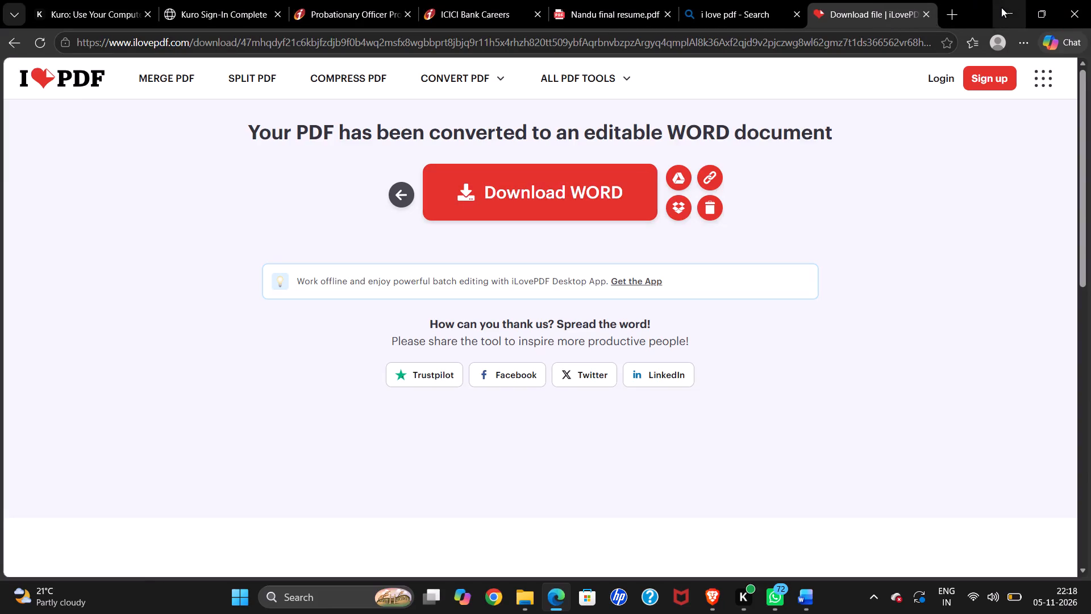
{"action": "left_click", "coordinate": [1001, 7]}
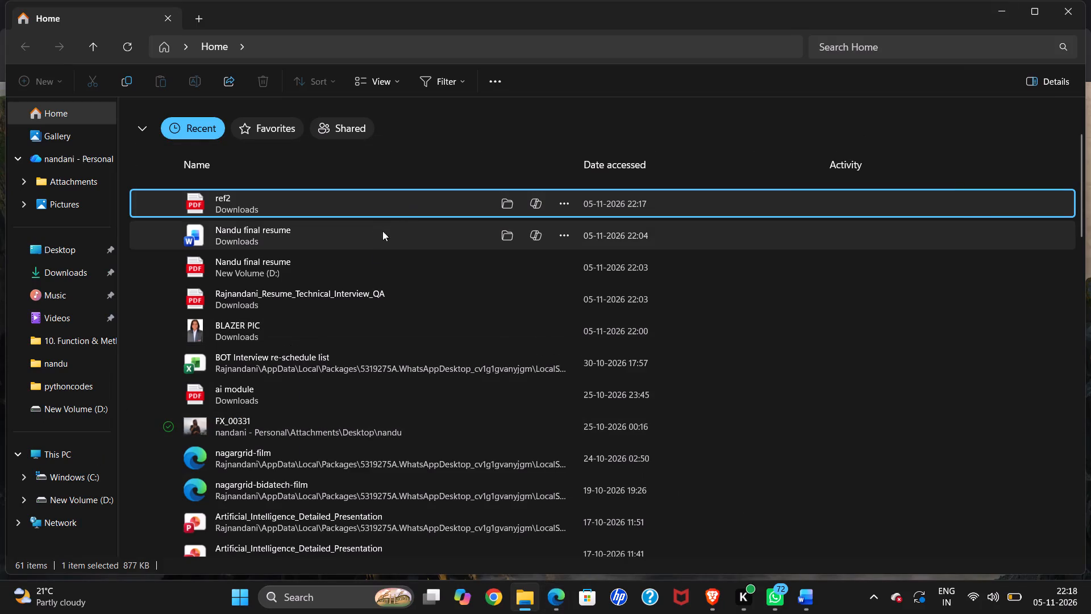
Open the Nandu final resume PDF stored on New Volume (D:) to review its contents.
{"action": "left_click", "coordinate": [367, 272]}
{"action": "key", "text": "Return"}
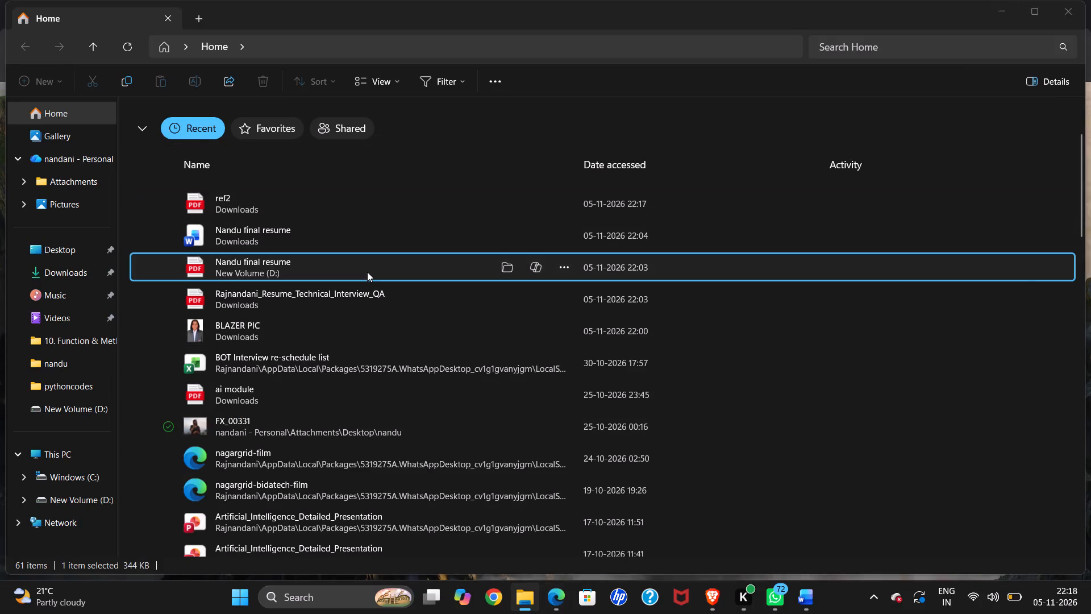
{"action": "scroll", "coordinate": [624, 138], "scroll_direction": "up", "scroll_amount": 3}
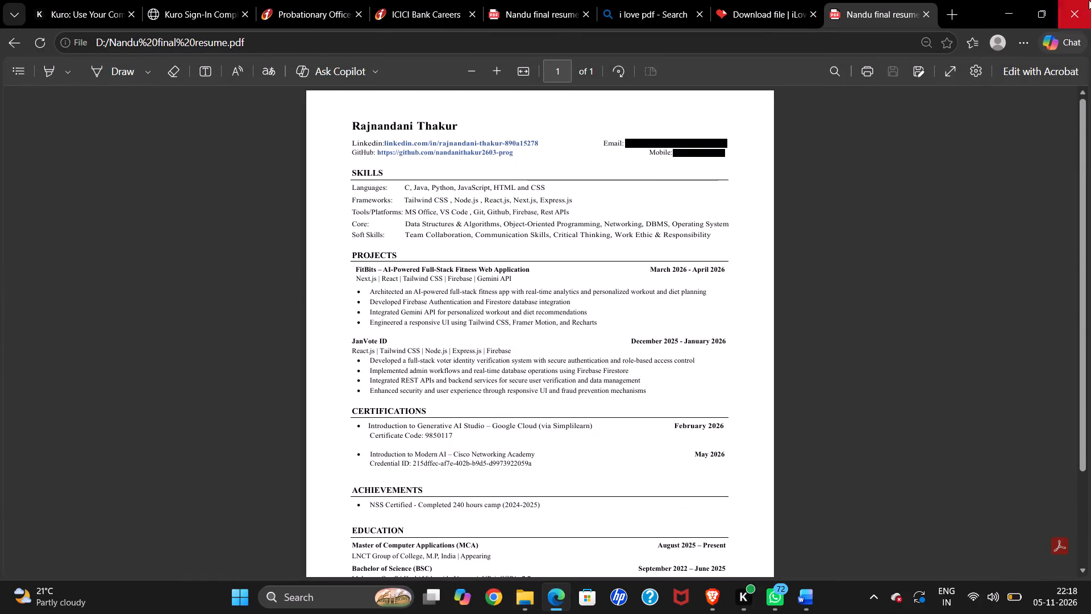
{"action": "left_click", "coordinate": [1014, 16]}
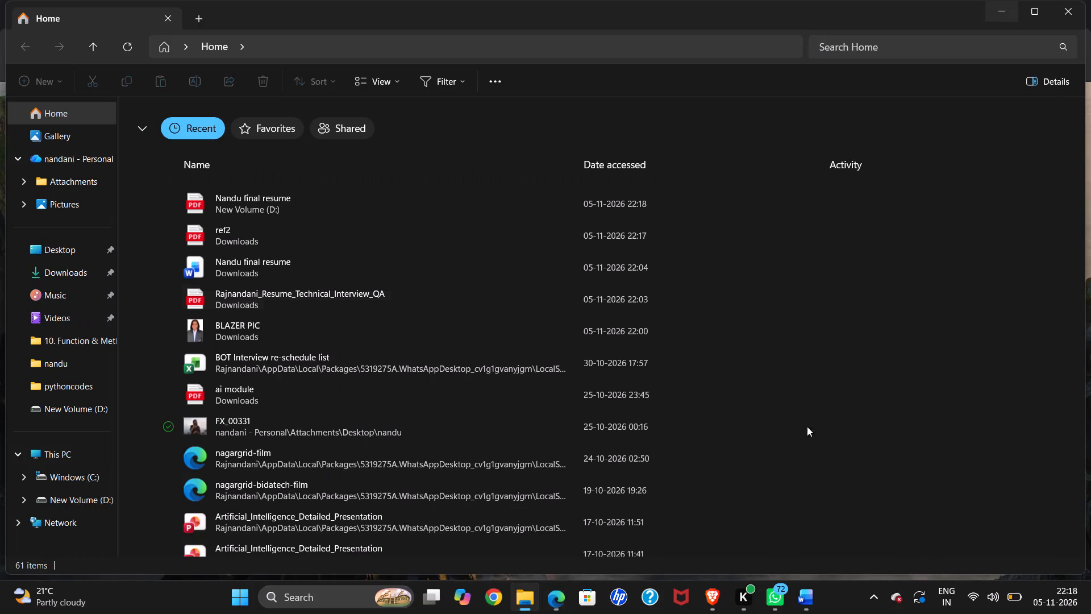
Switch to Word with the converted Nandu final resume document.
{"action": "left_click", "coordinate": [799, 613]}
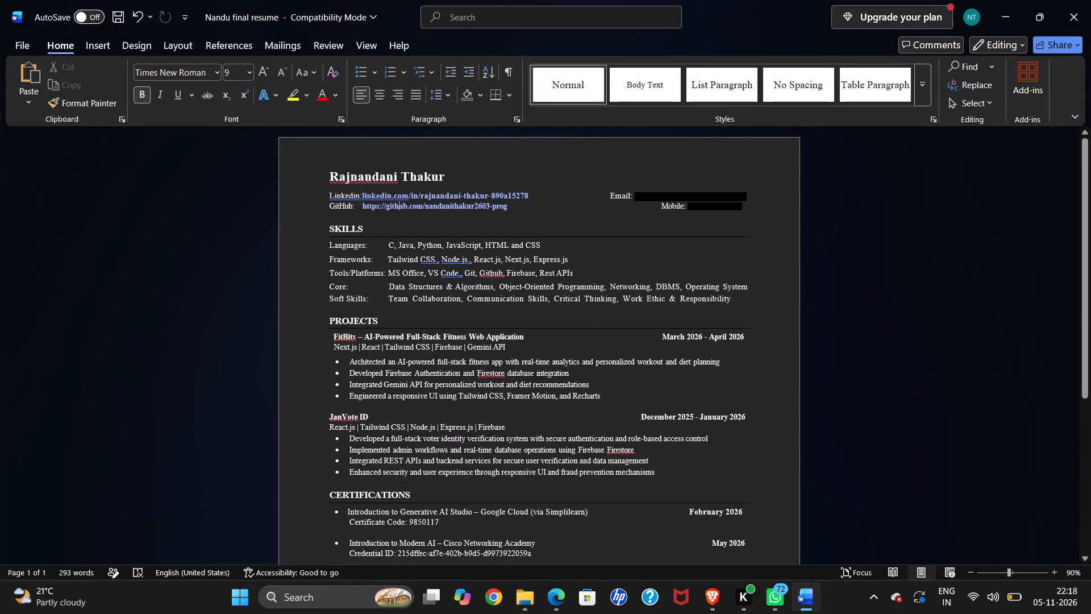
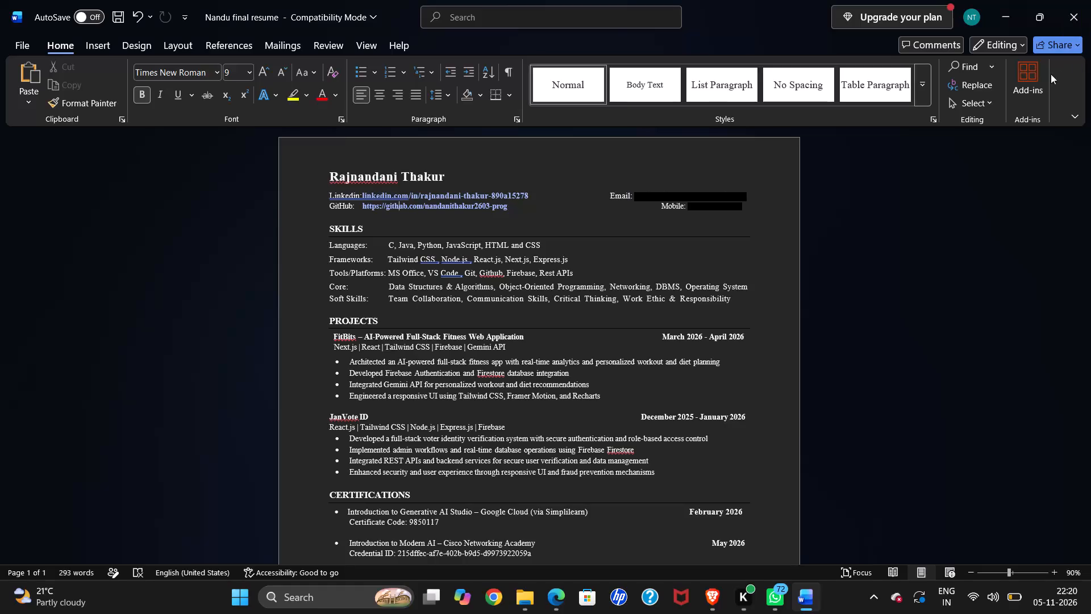
Close the Nandu final resume document without saving its changes.
{"action": "left_click", "coordinate": [1074, 0]}
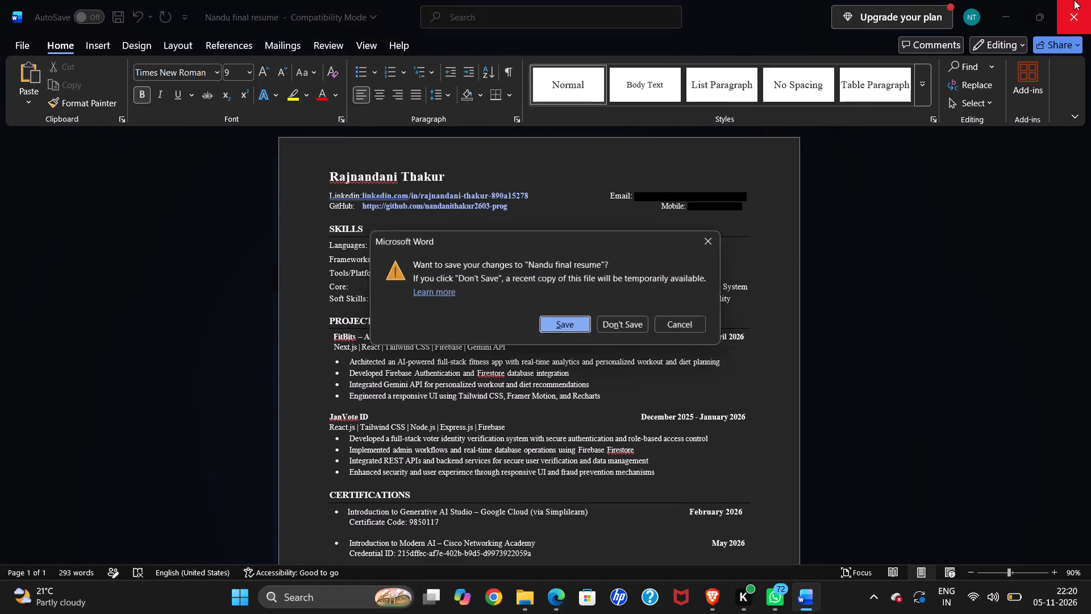
{"action": "left_click", "coordinate": [624, 330]}
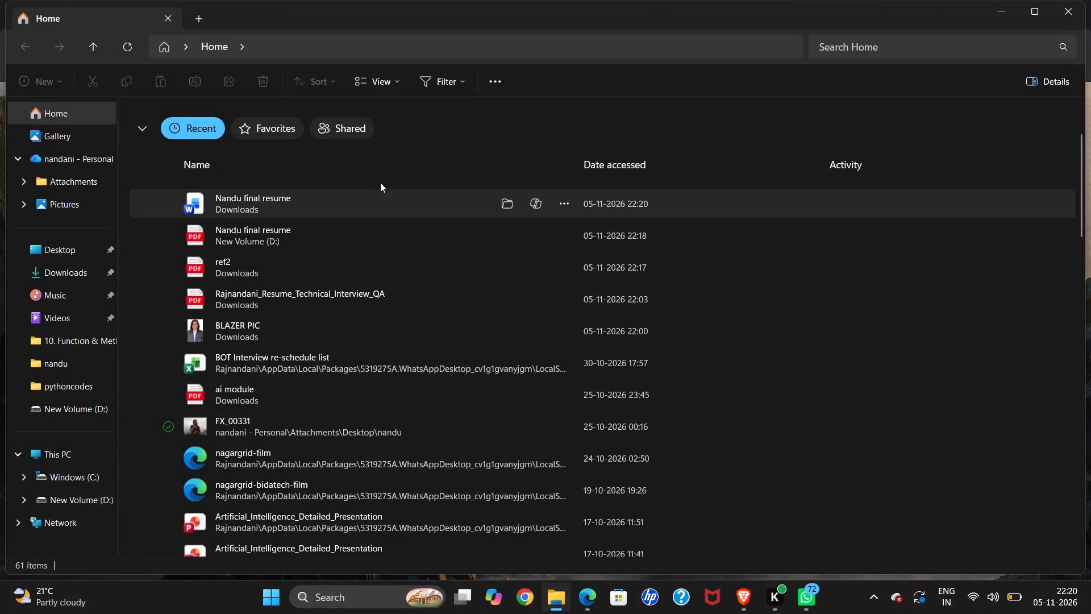
Open the converted ref2 Word document from the Downloads folder and enable editing on it.
{"action": "scroll", "coordinate": [436, 220], "scroll_direction": "up", "scroll_amount": 2}
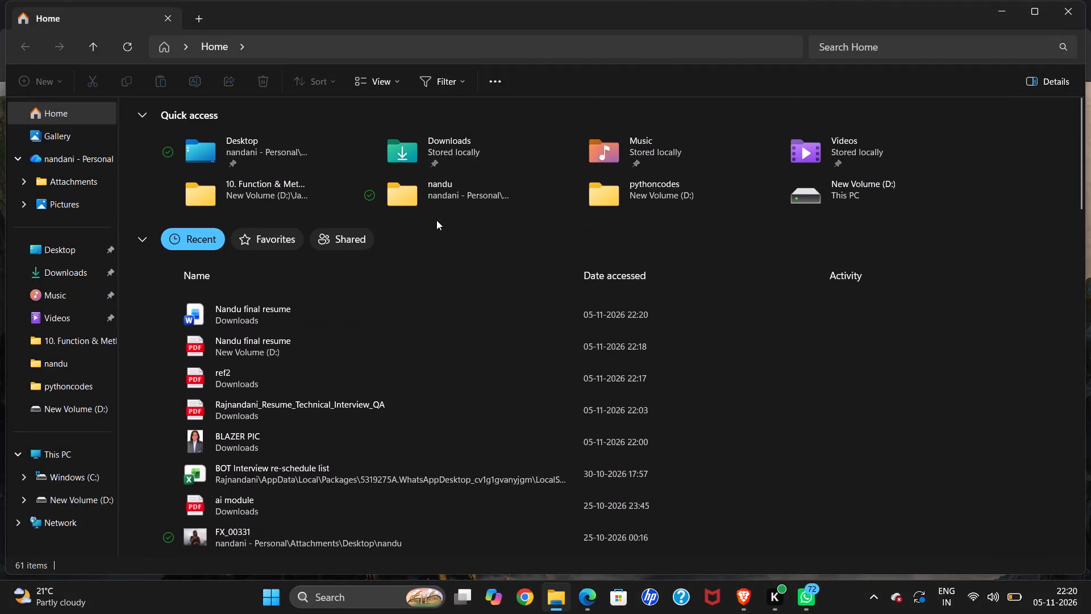
{"action": "left_click", "coordinate": [78, 275]}
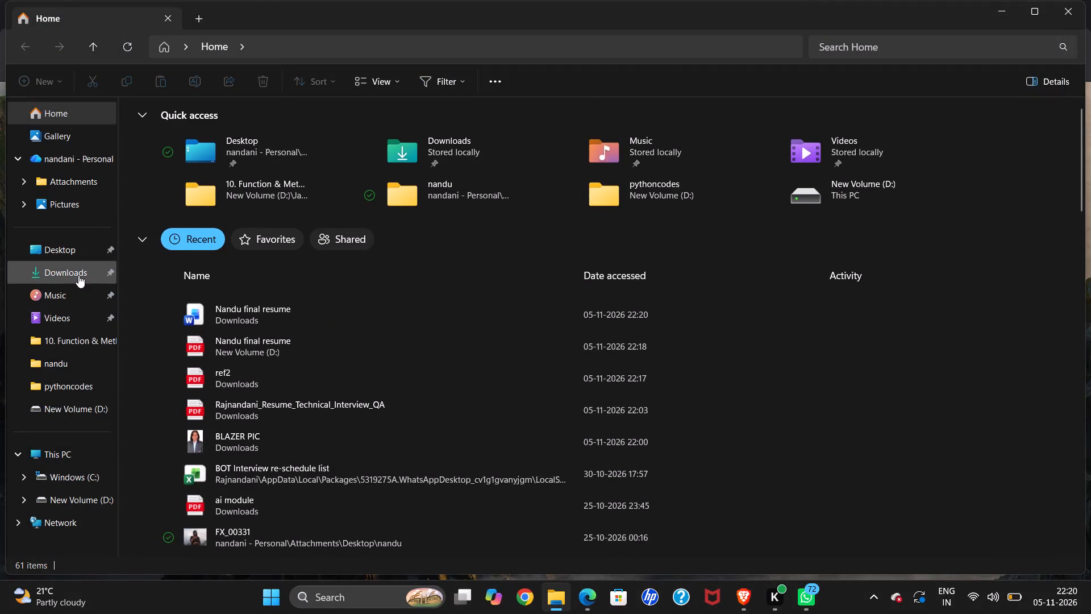
{"action": "left_click", "coordinate": [368, 136]}
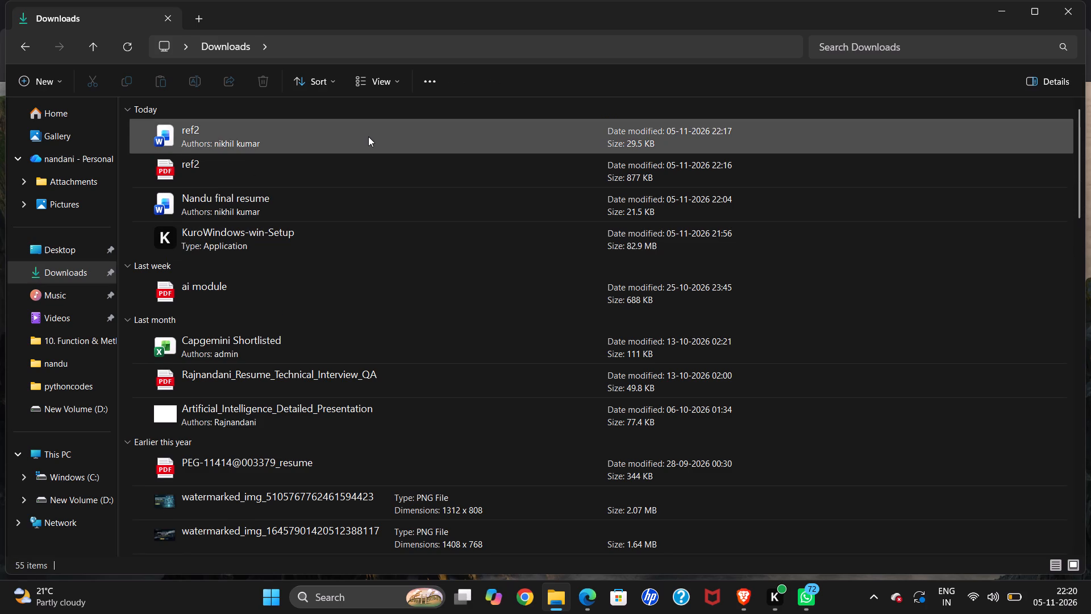
{"action": "key", "text": "Return"}
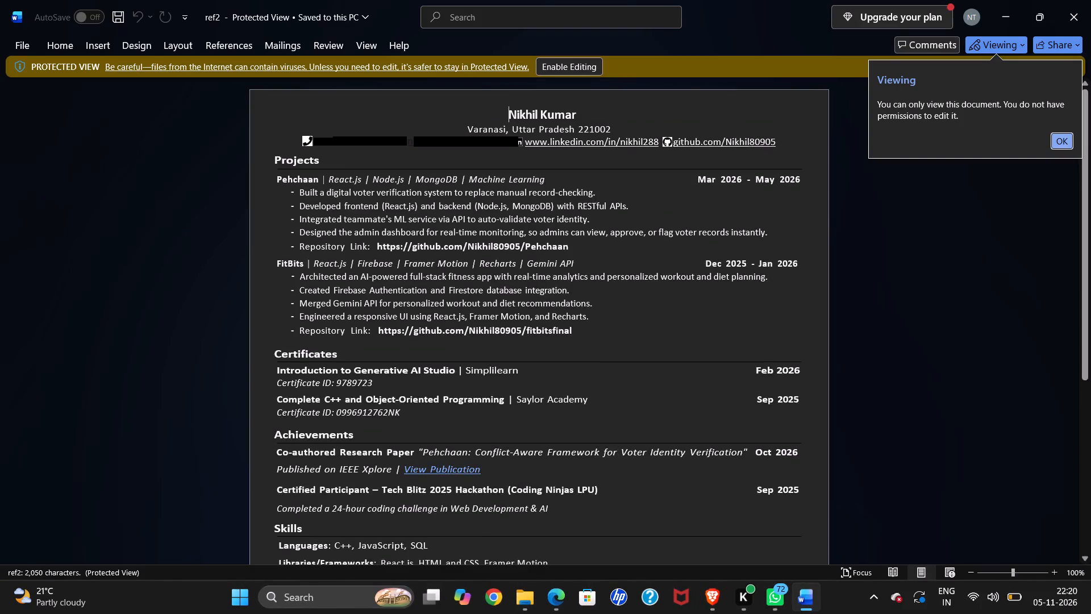
{"action": "left_click", "coordinate": [582, 117]}
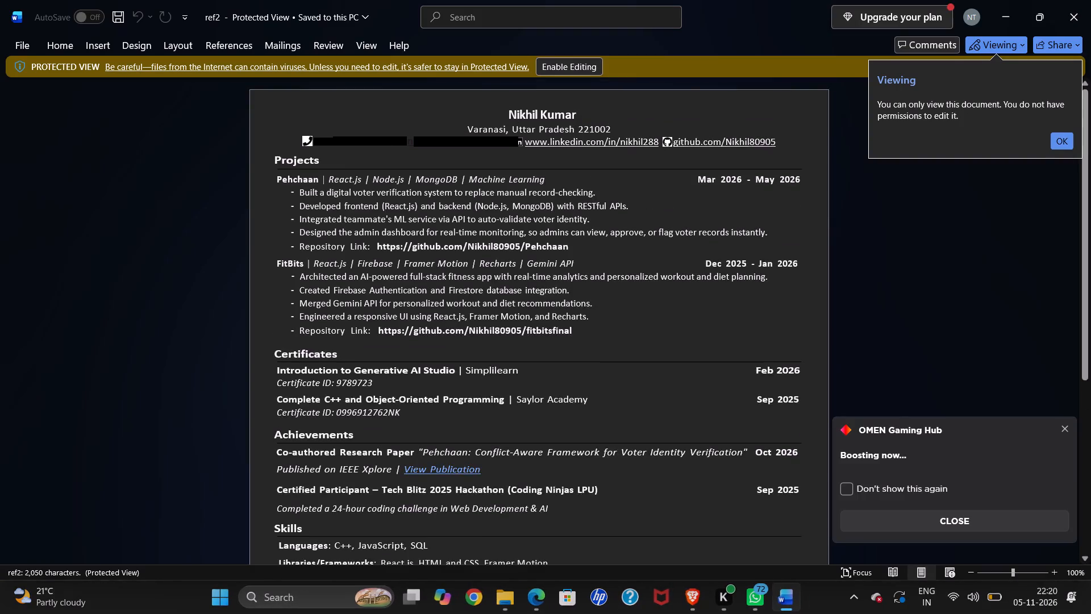
{"action": "key", "text": "BackSpace"}
{"action": "key", "text": "BackSpace"}
{"action": "left_click", "coordinate": [584, 72]}
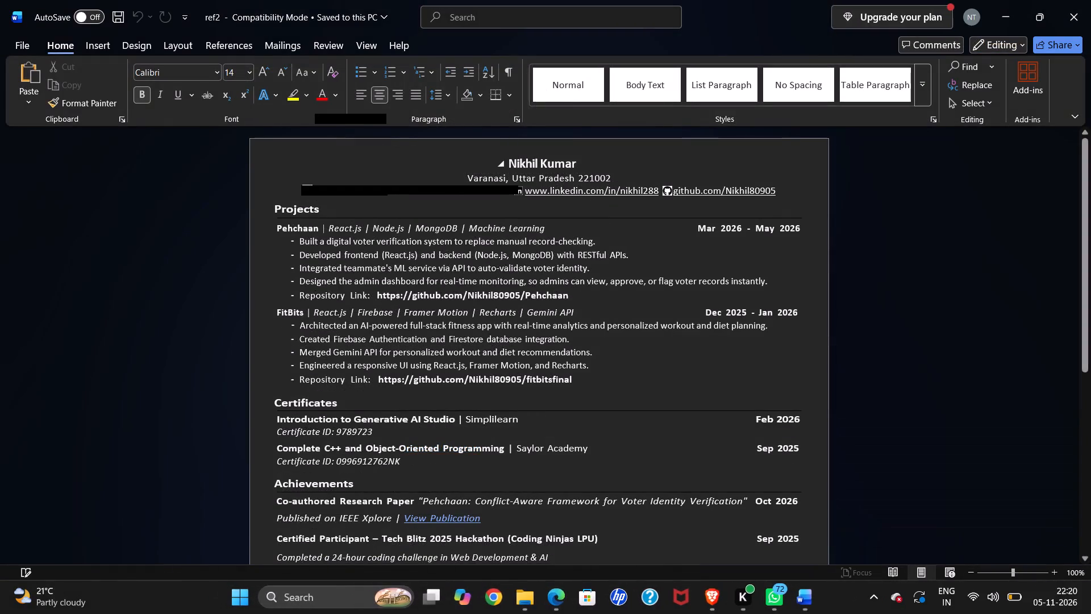
Replace the name heading at the top of the ref2 resume with the full name used in the Nandu final resume.
{"action": "left_click", "coordinate": [576, 165]}
{"action": "key", "text": "BackSpace"}
{"action": "key", "text": "BackSpace"}
{"action": "key", "text": "BackSpace"}
{"action": "key", "text": "BackSpace"}
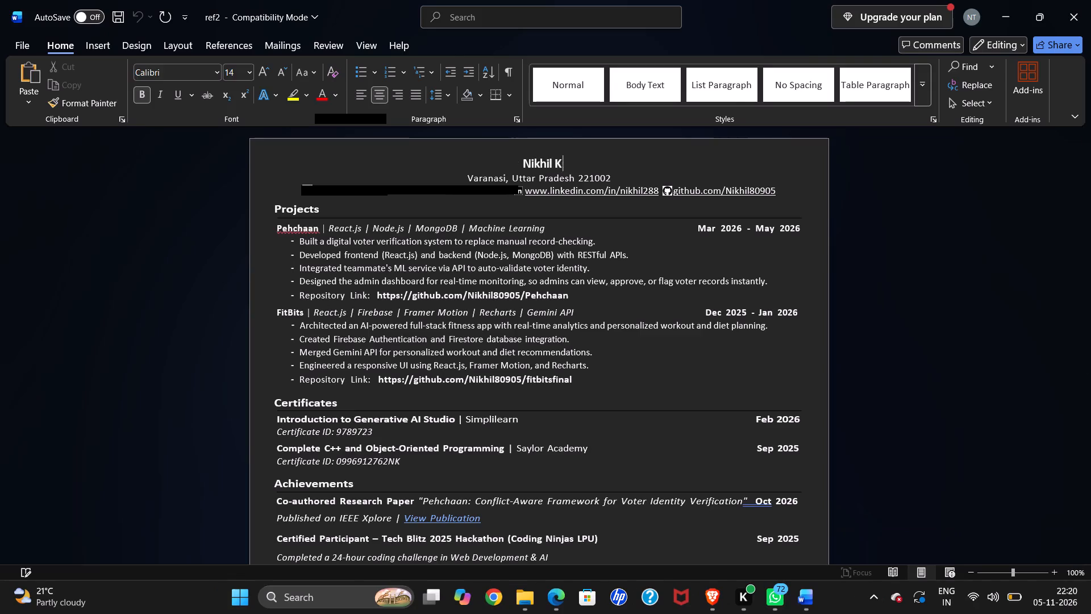
{"action": "key", "text": "BackSpace"}
{"action": "key", "text": "BackSpace"}
{"action": "key", "text": "BackSpace"}
{"action": "key", "text": "BackSpace"}
{"action": "key", "text": "BackSpace"}
{"action": "key", "text": "BackSpace"}
{"action": "key", "text": "BackSpace"}
{"action": "key", "text": "BackSpace"}
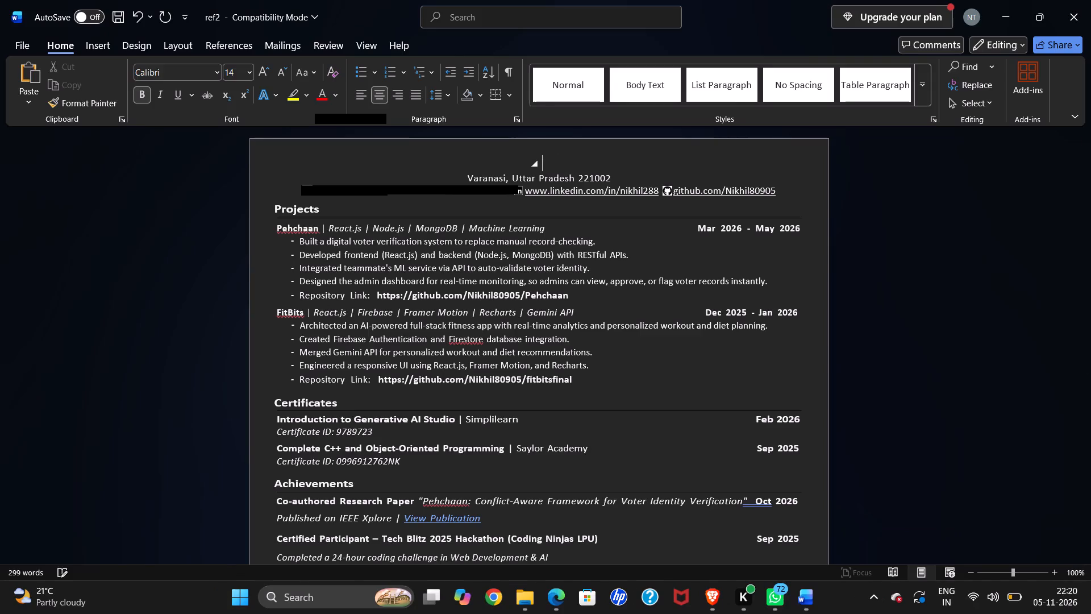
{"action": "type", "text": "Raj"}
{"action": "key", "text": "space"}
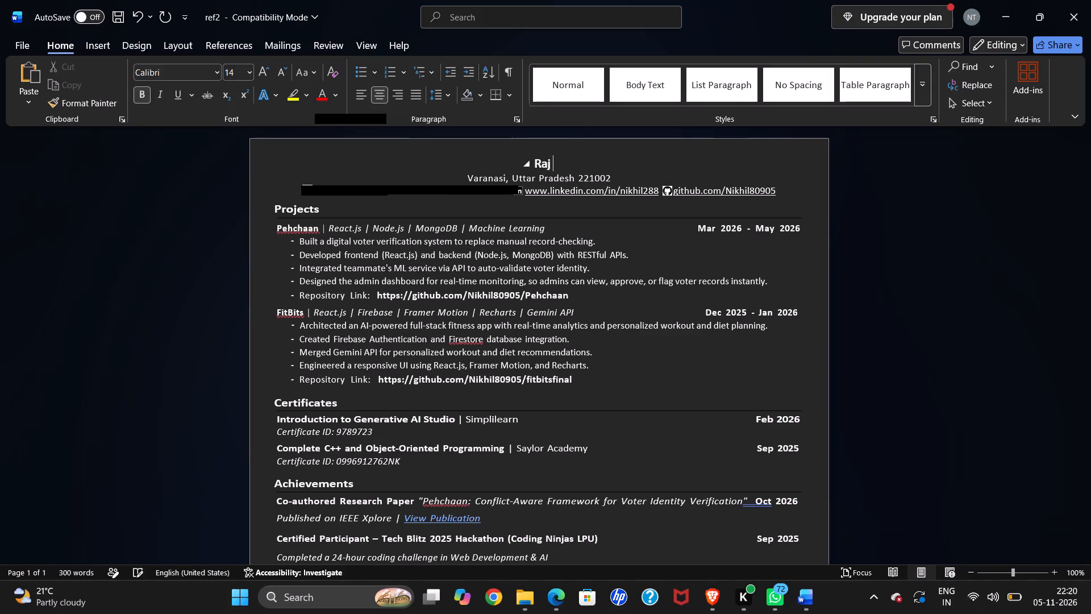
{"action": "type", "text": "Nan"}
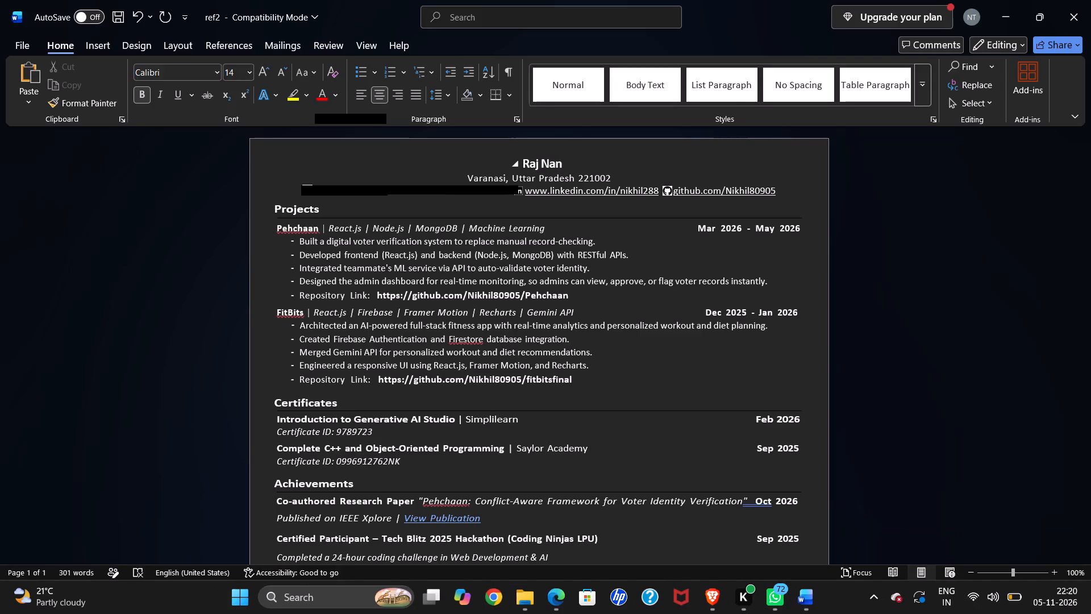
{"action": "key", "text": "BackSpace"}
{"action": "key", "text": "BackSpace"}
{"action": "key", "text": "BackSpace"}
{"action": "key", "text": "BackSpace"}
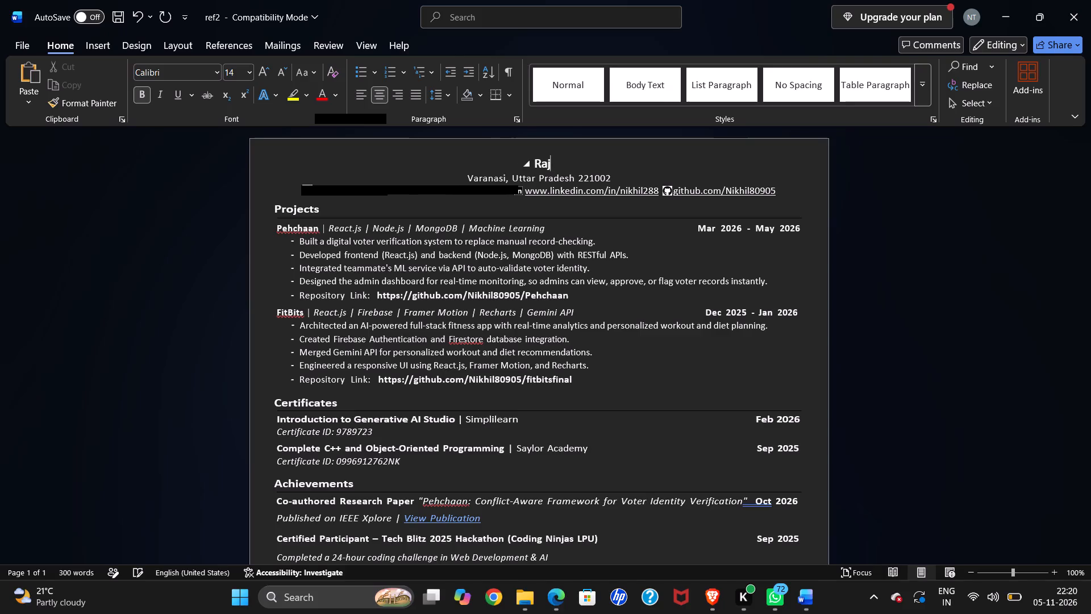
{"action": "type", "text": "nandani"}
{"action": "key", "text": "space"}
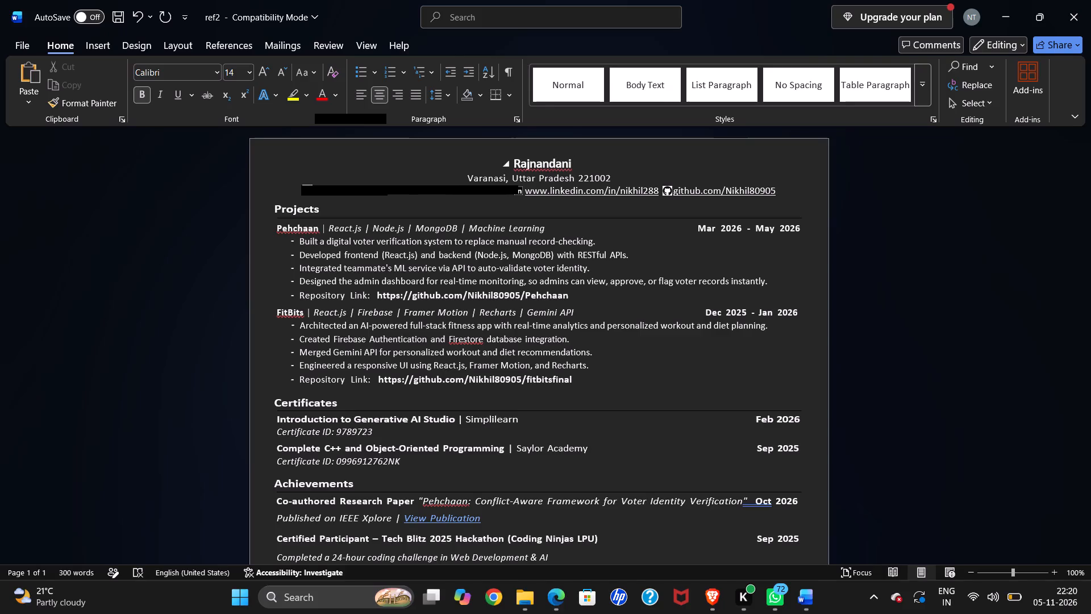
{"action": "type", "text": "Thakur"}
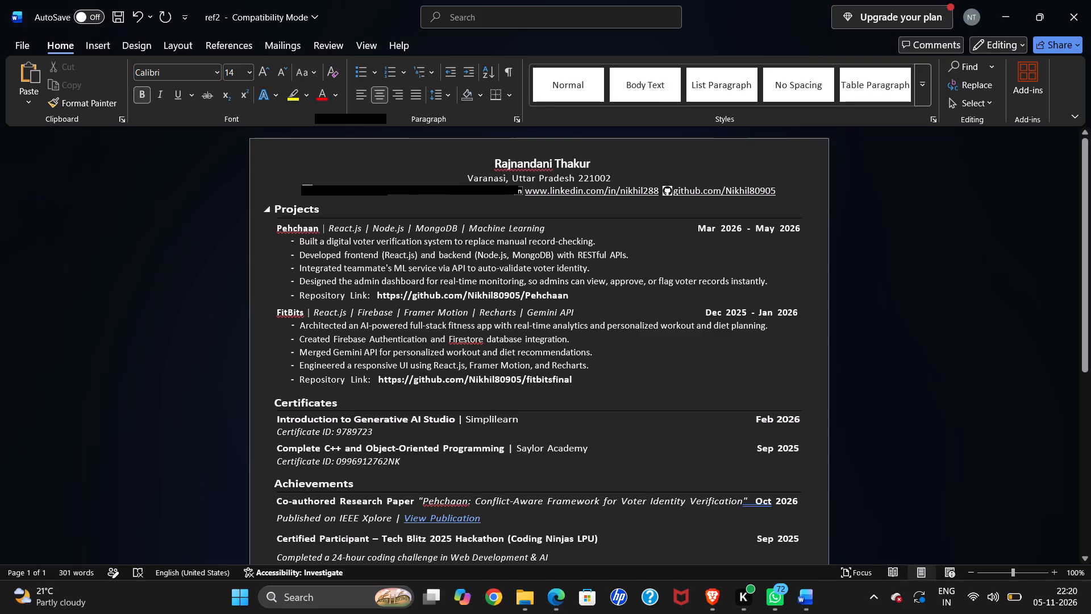
Remove the previous owner's contact details from the line beneath the address in the resume header.
{"action": "left_click", "coordinate": [386, 194]}
{"action": "key", "text": "BackSpace"}
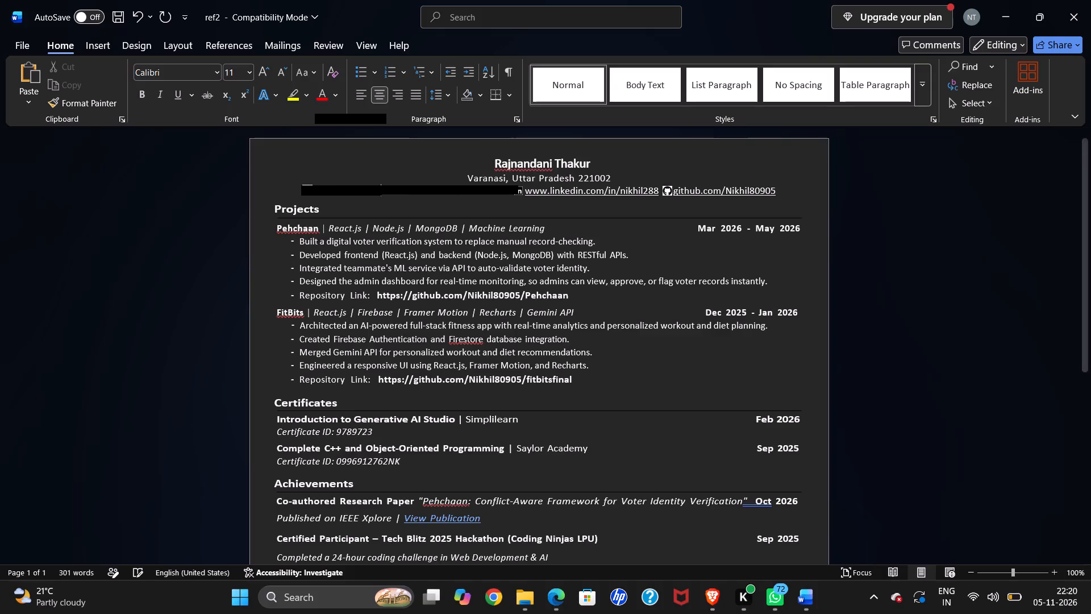
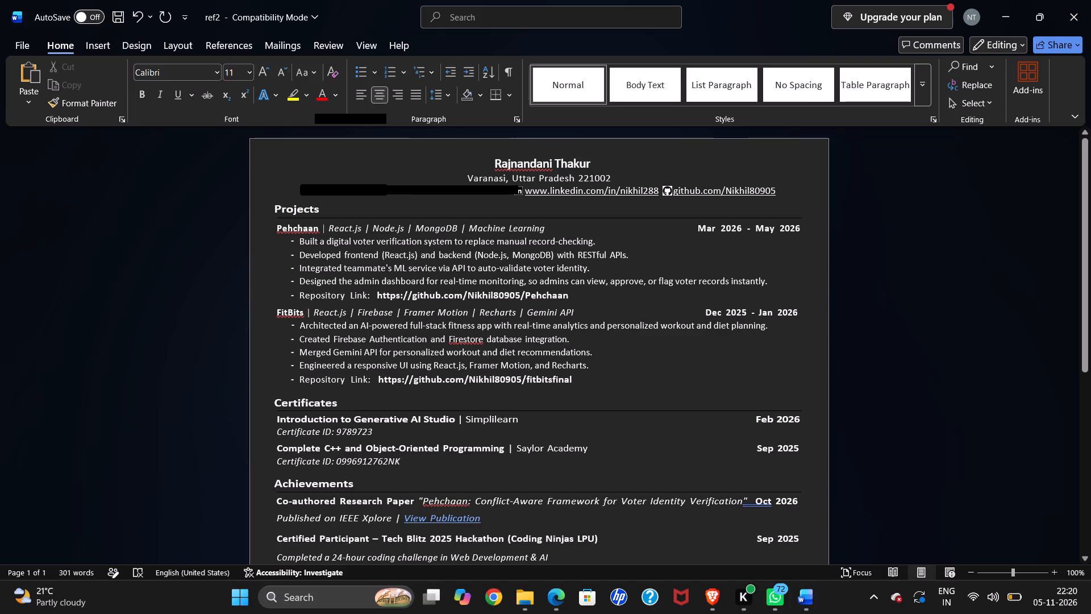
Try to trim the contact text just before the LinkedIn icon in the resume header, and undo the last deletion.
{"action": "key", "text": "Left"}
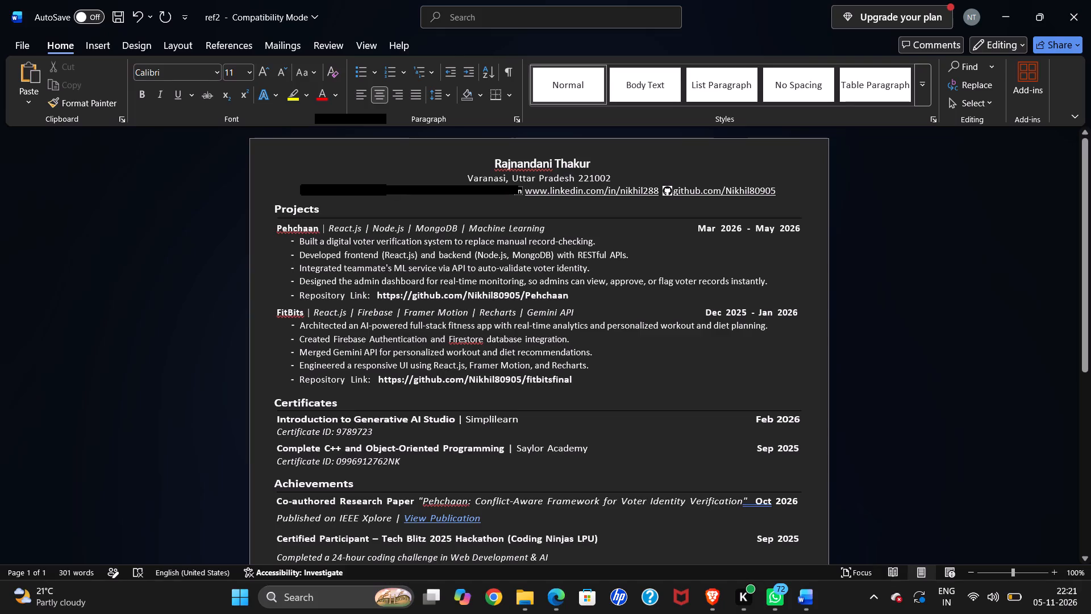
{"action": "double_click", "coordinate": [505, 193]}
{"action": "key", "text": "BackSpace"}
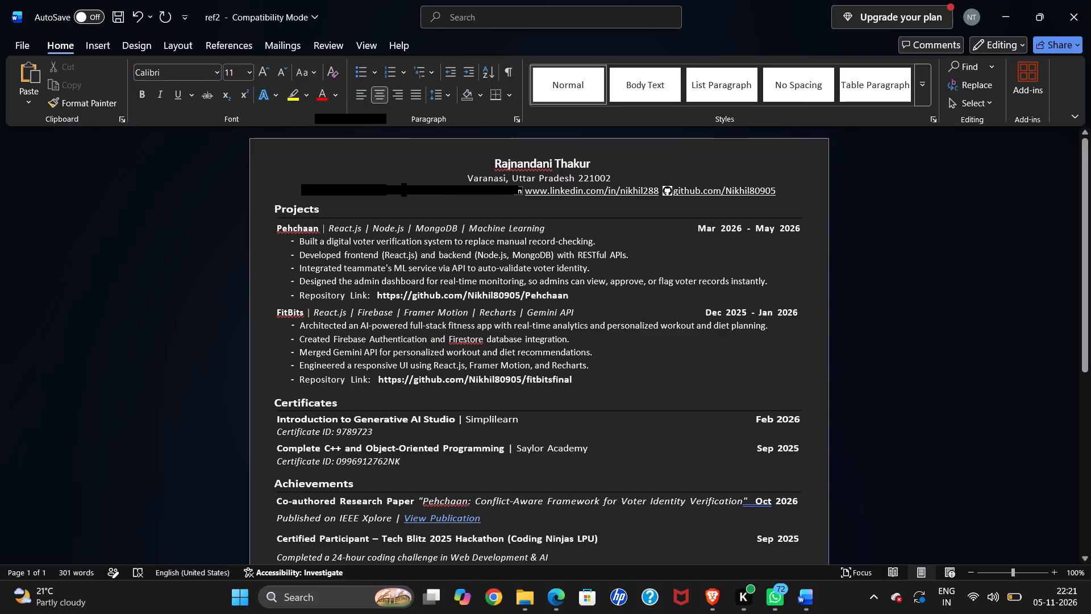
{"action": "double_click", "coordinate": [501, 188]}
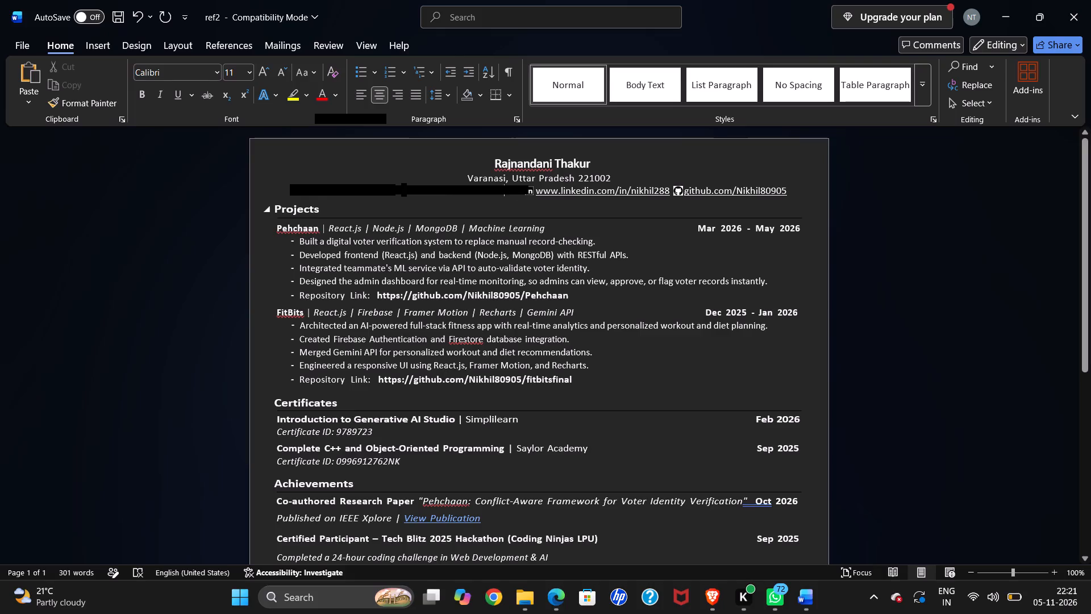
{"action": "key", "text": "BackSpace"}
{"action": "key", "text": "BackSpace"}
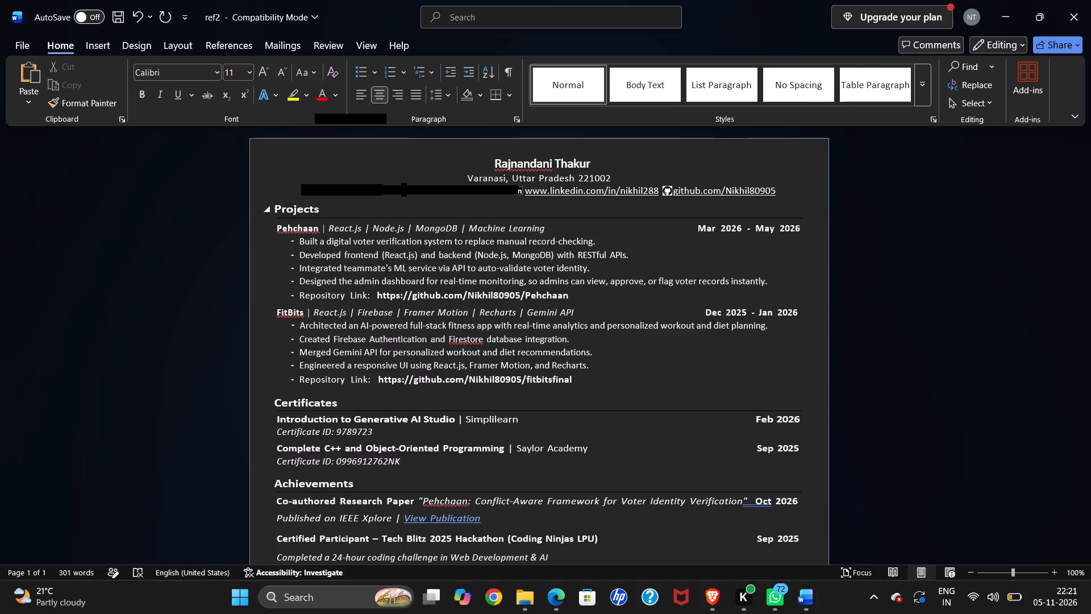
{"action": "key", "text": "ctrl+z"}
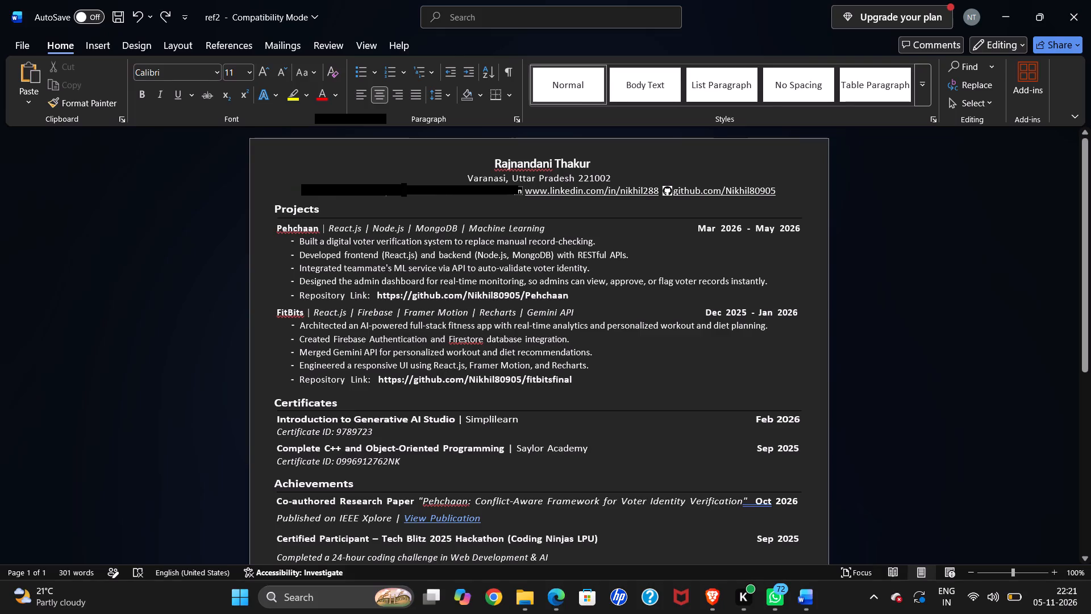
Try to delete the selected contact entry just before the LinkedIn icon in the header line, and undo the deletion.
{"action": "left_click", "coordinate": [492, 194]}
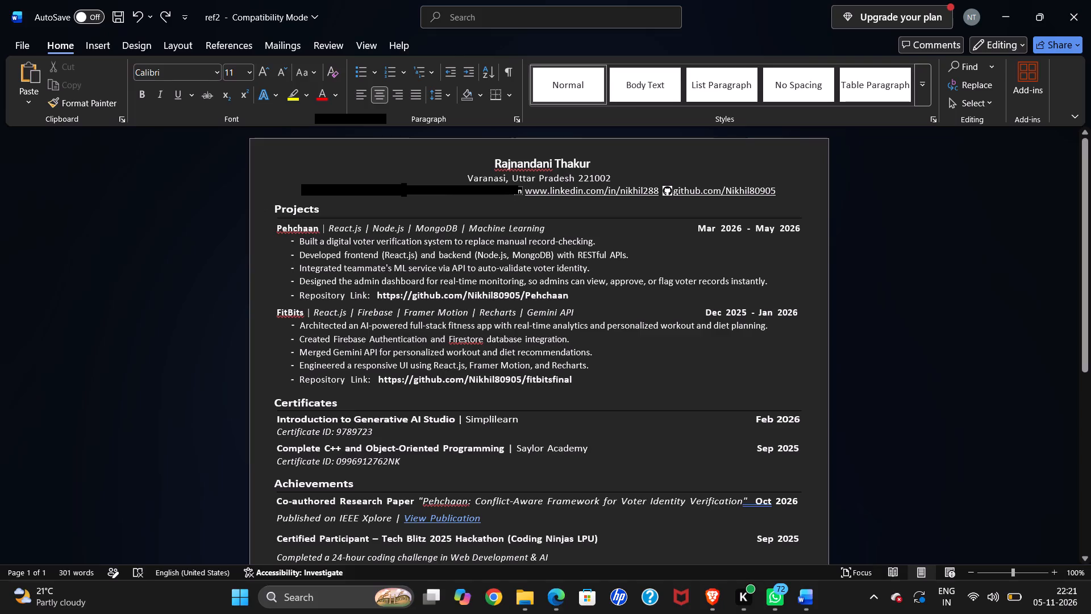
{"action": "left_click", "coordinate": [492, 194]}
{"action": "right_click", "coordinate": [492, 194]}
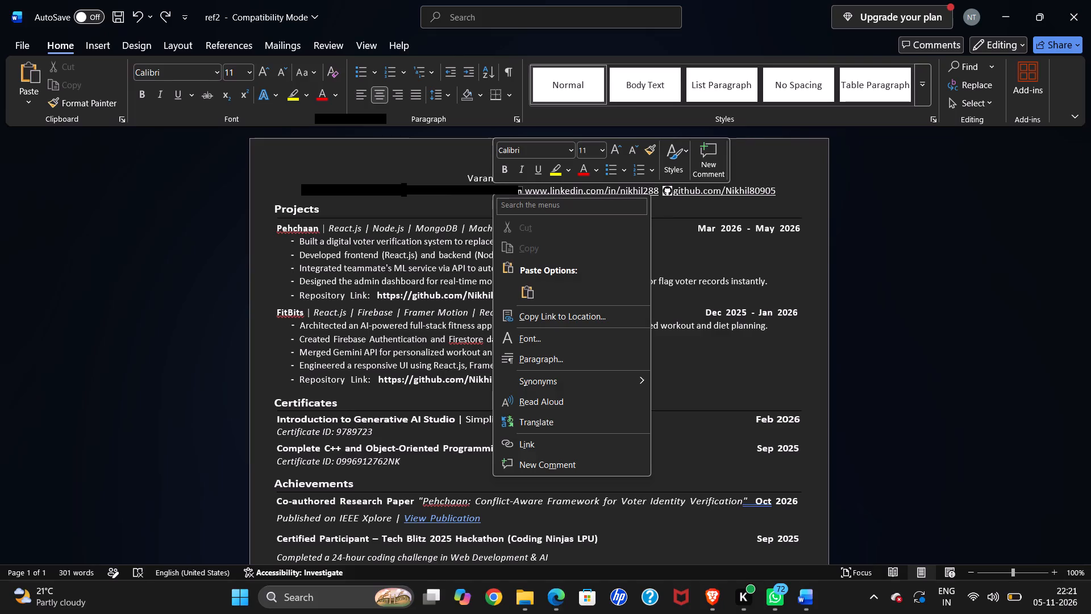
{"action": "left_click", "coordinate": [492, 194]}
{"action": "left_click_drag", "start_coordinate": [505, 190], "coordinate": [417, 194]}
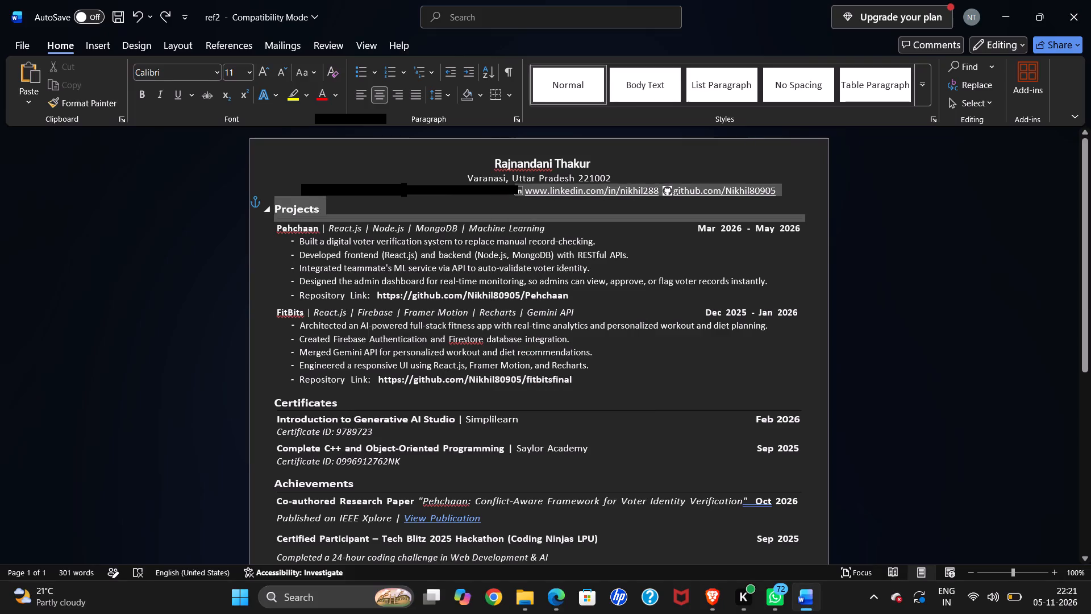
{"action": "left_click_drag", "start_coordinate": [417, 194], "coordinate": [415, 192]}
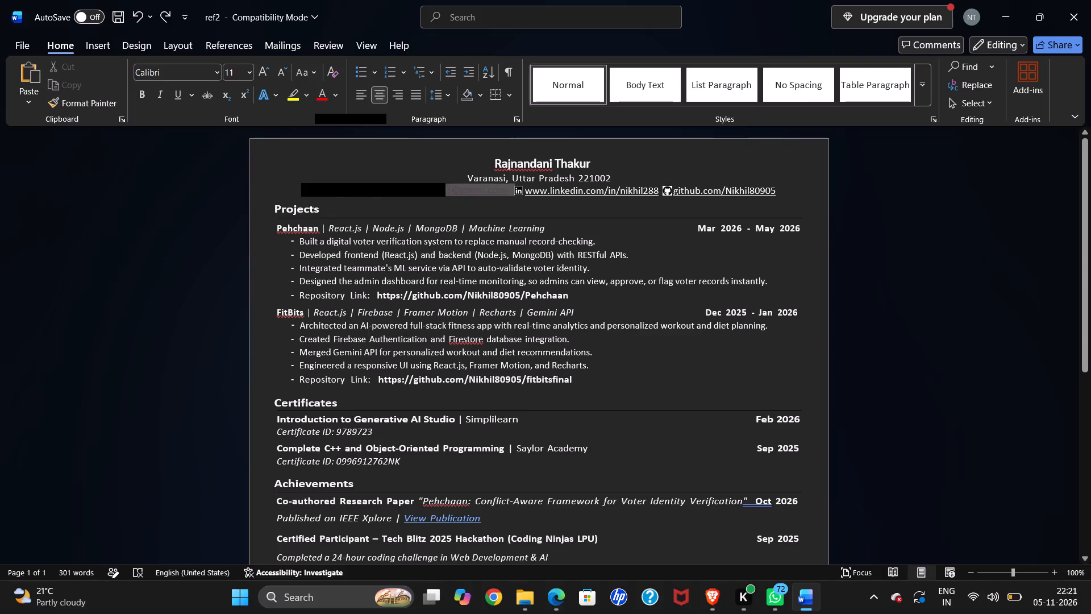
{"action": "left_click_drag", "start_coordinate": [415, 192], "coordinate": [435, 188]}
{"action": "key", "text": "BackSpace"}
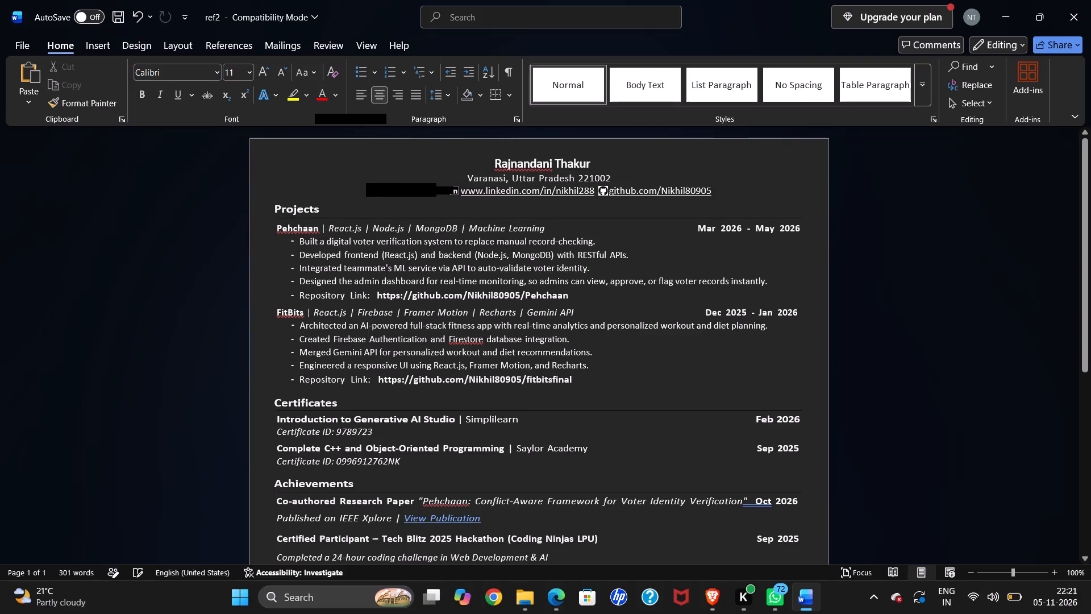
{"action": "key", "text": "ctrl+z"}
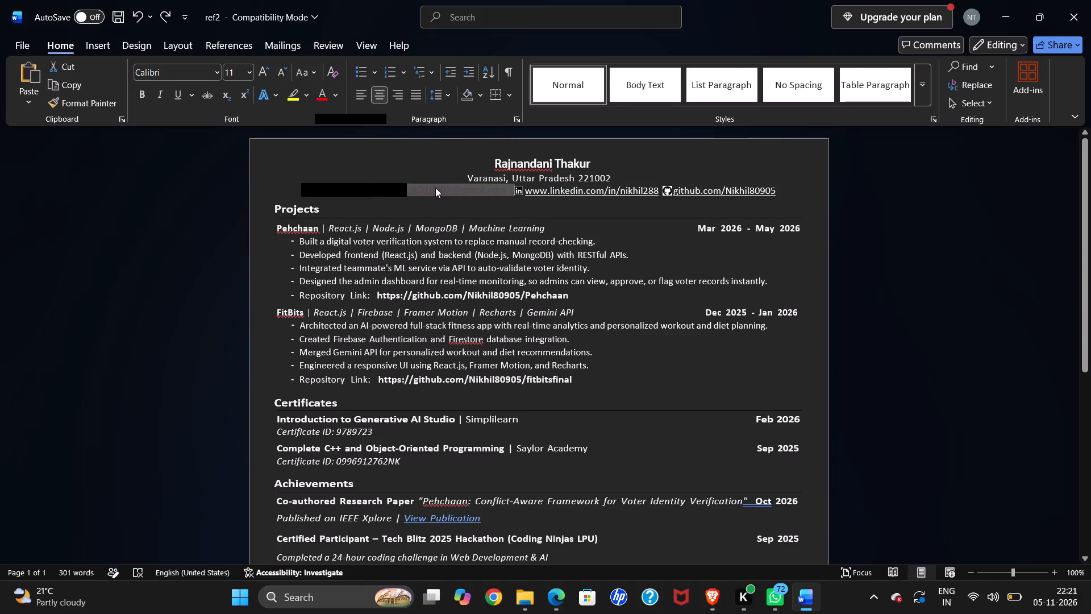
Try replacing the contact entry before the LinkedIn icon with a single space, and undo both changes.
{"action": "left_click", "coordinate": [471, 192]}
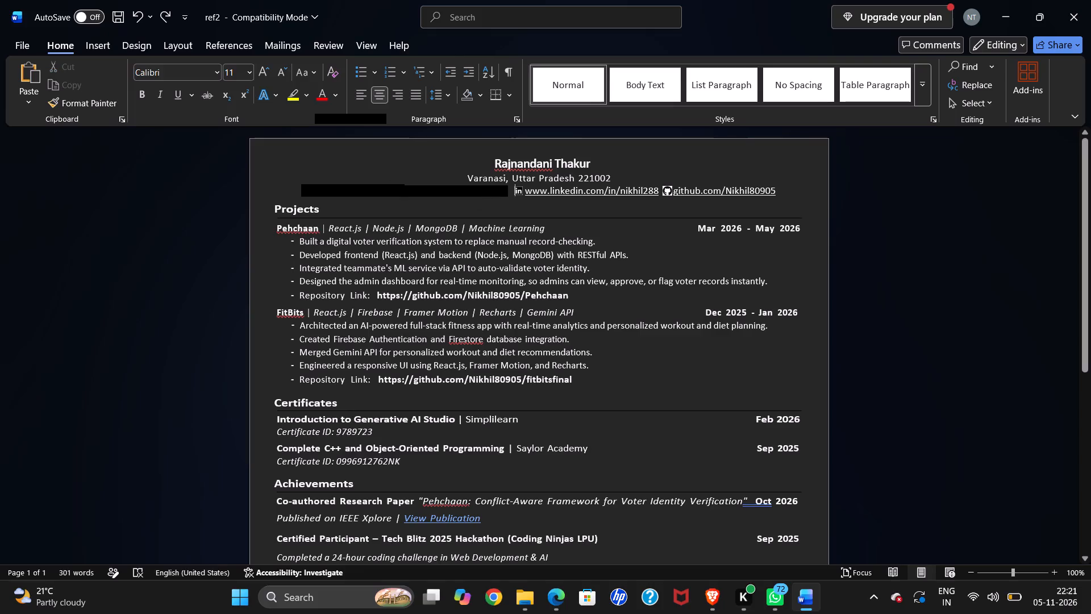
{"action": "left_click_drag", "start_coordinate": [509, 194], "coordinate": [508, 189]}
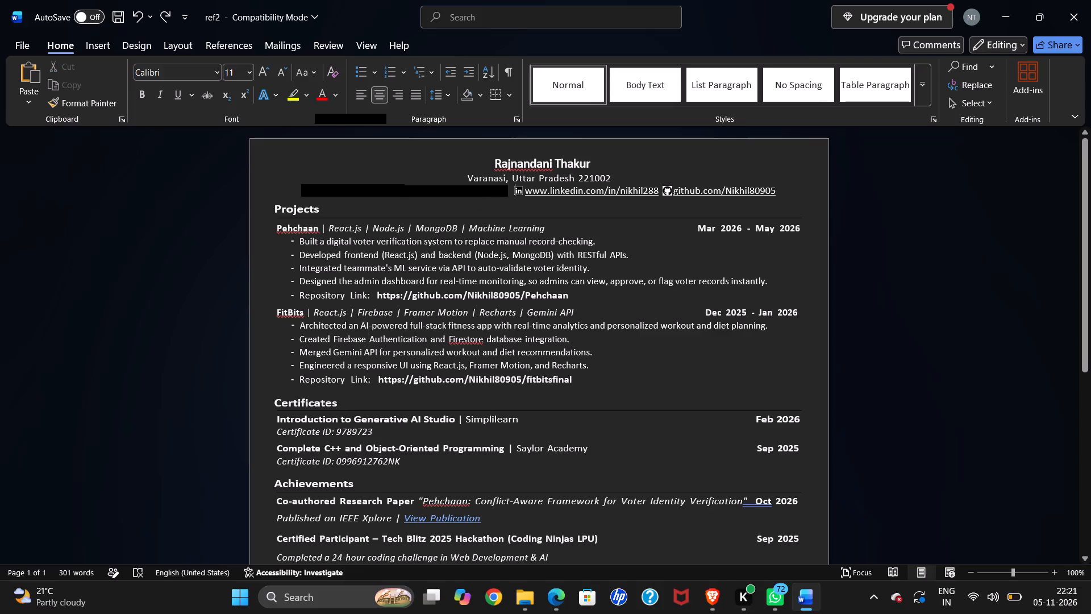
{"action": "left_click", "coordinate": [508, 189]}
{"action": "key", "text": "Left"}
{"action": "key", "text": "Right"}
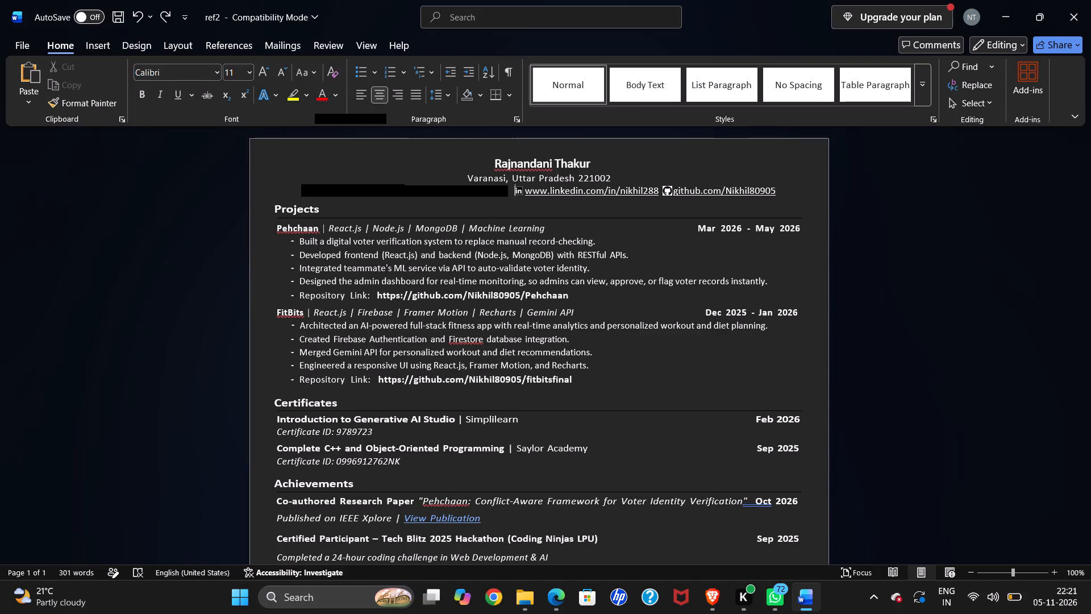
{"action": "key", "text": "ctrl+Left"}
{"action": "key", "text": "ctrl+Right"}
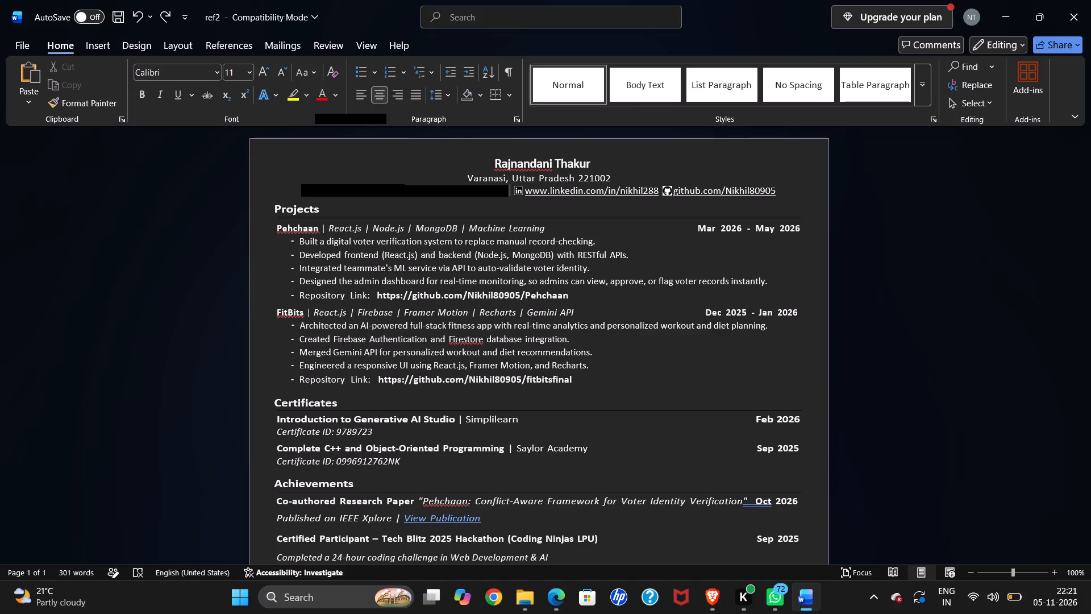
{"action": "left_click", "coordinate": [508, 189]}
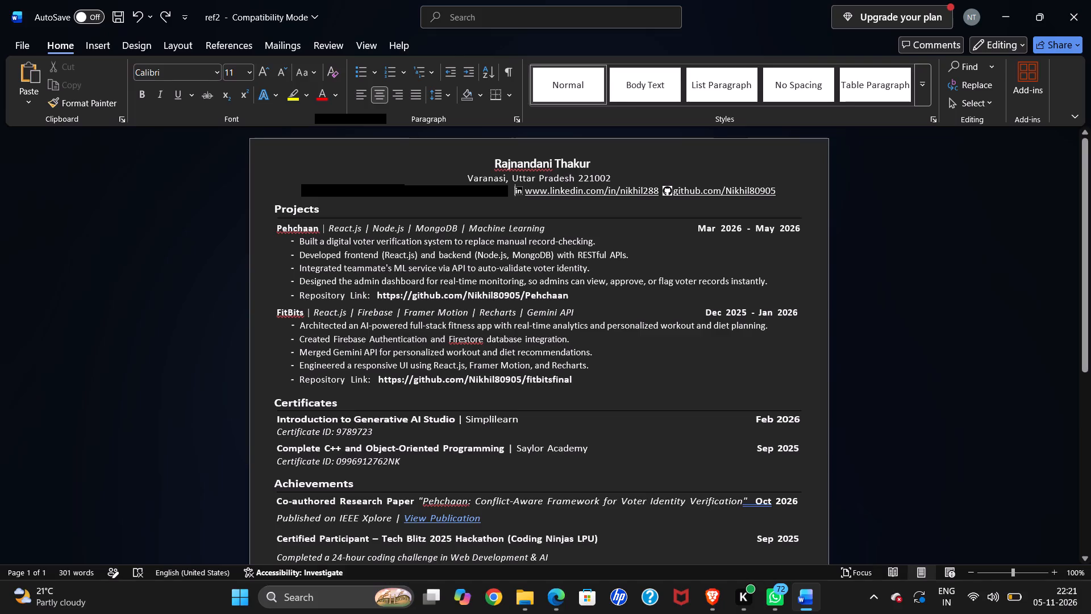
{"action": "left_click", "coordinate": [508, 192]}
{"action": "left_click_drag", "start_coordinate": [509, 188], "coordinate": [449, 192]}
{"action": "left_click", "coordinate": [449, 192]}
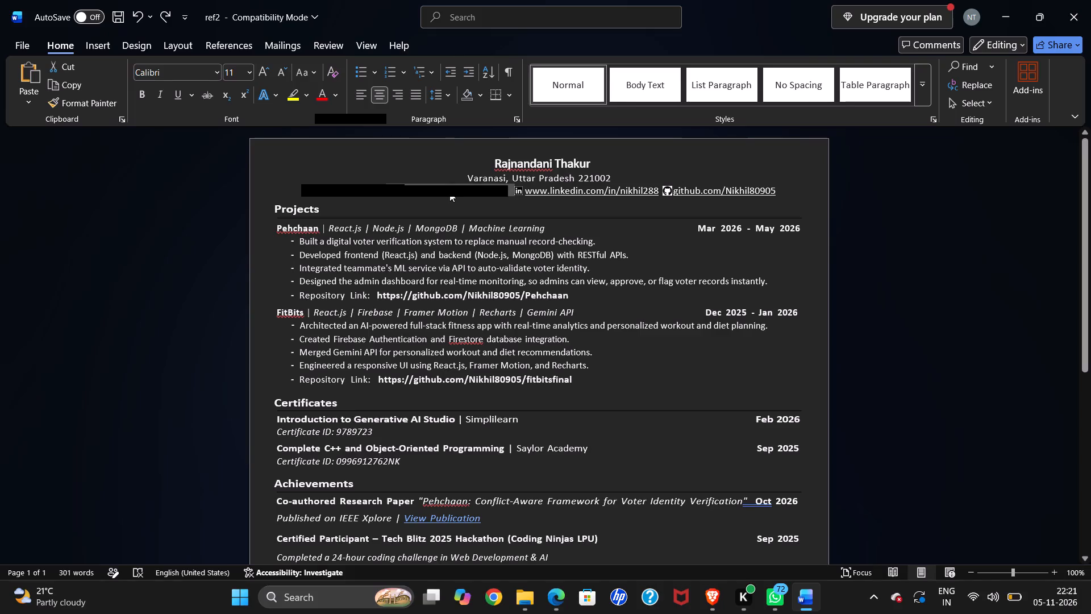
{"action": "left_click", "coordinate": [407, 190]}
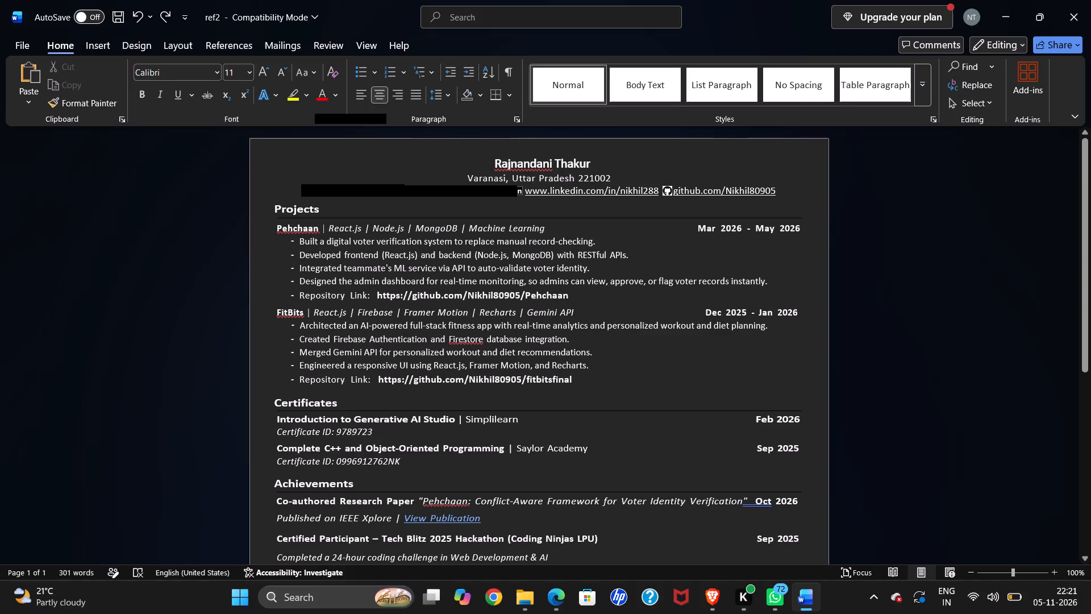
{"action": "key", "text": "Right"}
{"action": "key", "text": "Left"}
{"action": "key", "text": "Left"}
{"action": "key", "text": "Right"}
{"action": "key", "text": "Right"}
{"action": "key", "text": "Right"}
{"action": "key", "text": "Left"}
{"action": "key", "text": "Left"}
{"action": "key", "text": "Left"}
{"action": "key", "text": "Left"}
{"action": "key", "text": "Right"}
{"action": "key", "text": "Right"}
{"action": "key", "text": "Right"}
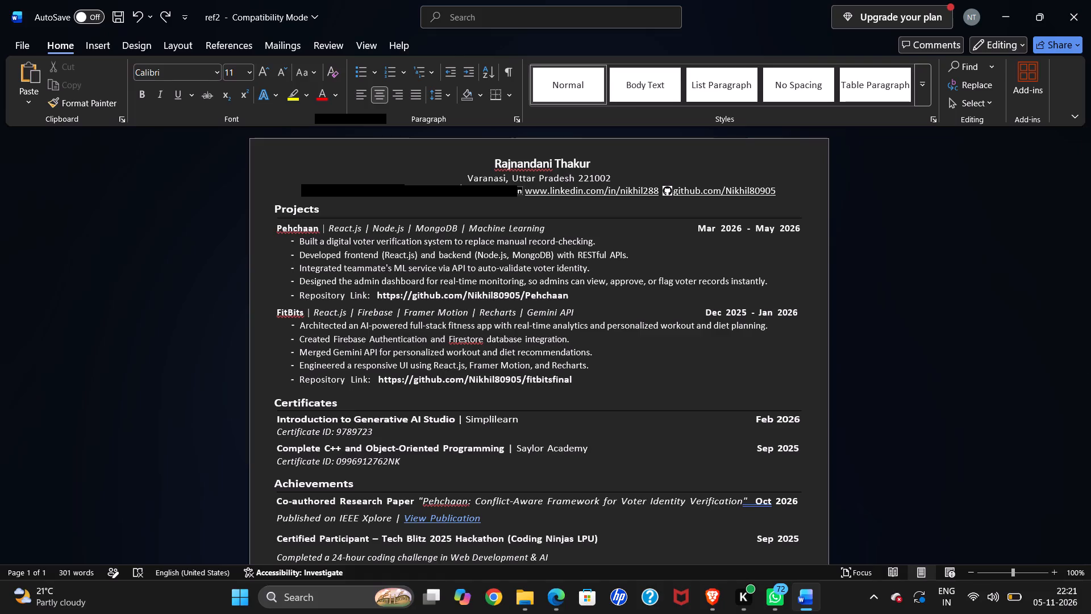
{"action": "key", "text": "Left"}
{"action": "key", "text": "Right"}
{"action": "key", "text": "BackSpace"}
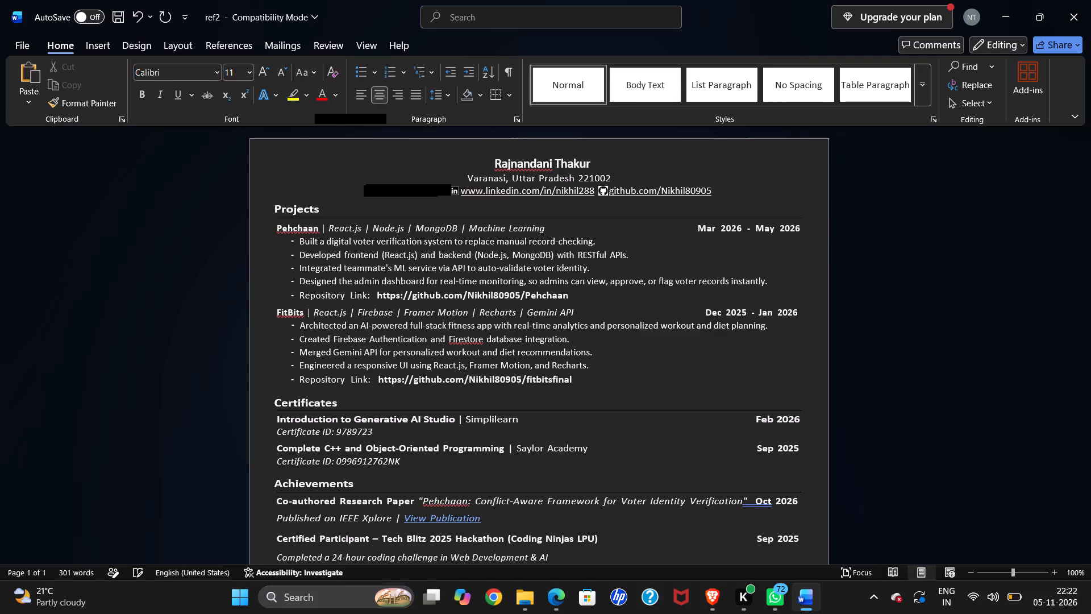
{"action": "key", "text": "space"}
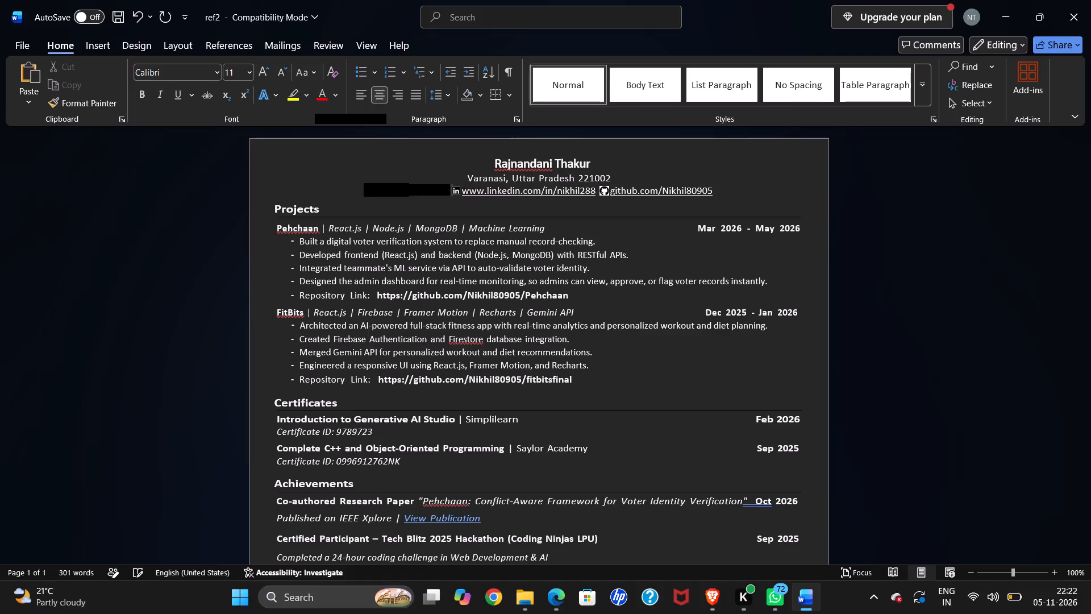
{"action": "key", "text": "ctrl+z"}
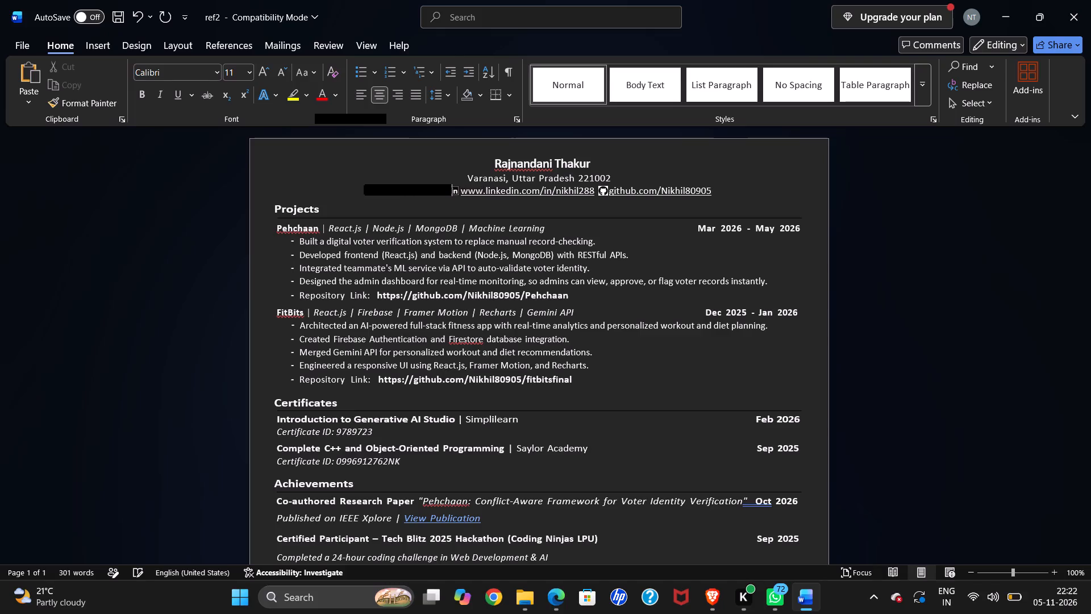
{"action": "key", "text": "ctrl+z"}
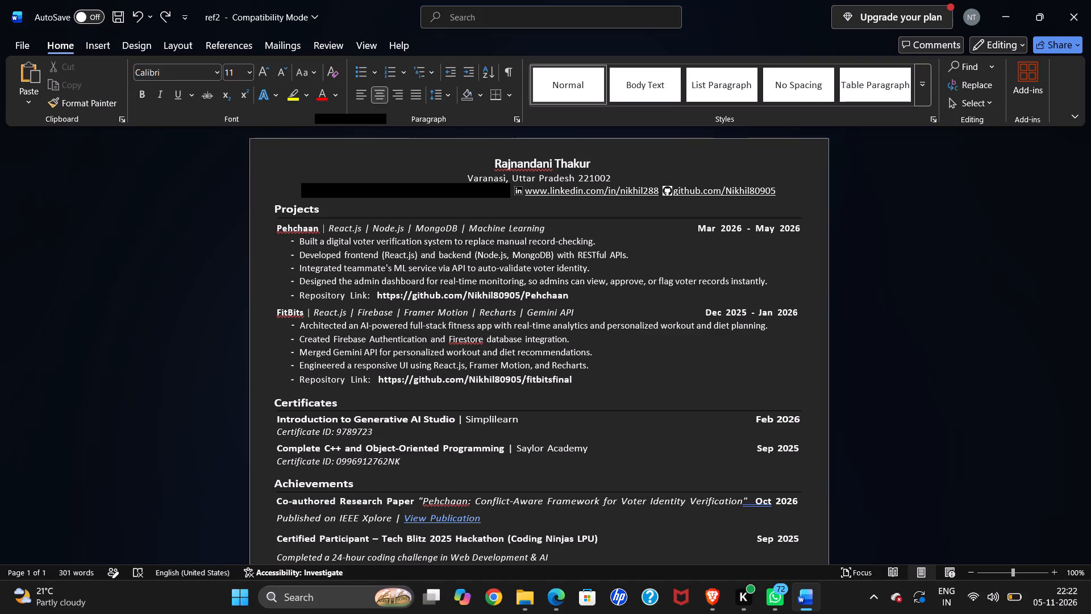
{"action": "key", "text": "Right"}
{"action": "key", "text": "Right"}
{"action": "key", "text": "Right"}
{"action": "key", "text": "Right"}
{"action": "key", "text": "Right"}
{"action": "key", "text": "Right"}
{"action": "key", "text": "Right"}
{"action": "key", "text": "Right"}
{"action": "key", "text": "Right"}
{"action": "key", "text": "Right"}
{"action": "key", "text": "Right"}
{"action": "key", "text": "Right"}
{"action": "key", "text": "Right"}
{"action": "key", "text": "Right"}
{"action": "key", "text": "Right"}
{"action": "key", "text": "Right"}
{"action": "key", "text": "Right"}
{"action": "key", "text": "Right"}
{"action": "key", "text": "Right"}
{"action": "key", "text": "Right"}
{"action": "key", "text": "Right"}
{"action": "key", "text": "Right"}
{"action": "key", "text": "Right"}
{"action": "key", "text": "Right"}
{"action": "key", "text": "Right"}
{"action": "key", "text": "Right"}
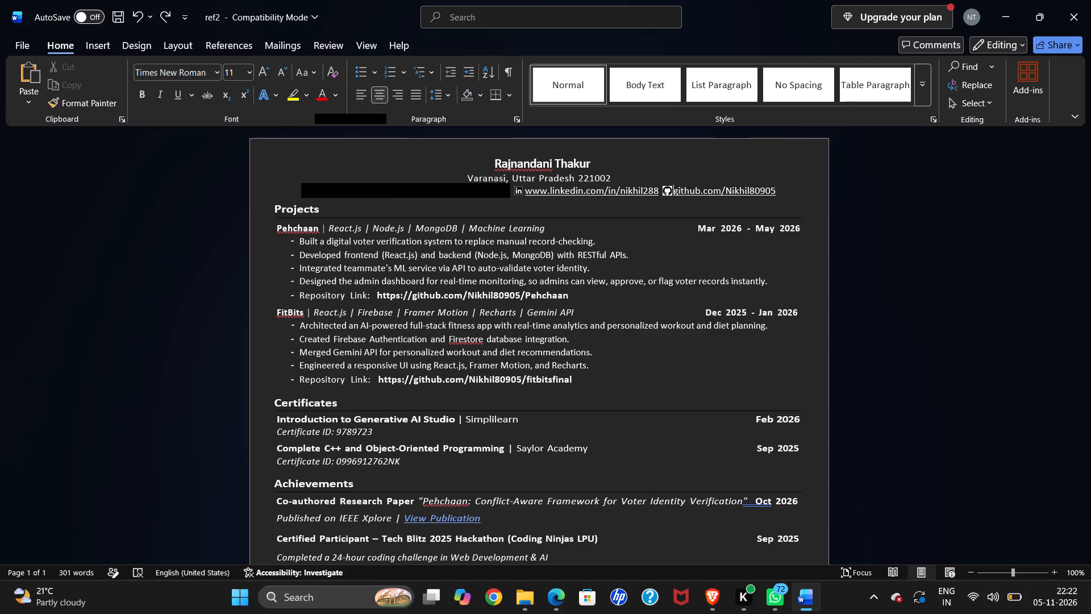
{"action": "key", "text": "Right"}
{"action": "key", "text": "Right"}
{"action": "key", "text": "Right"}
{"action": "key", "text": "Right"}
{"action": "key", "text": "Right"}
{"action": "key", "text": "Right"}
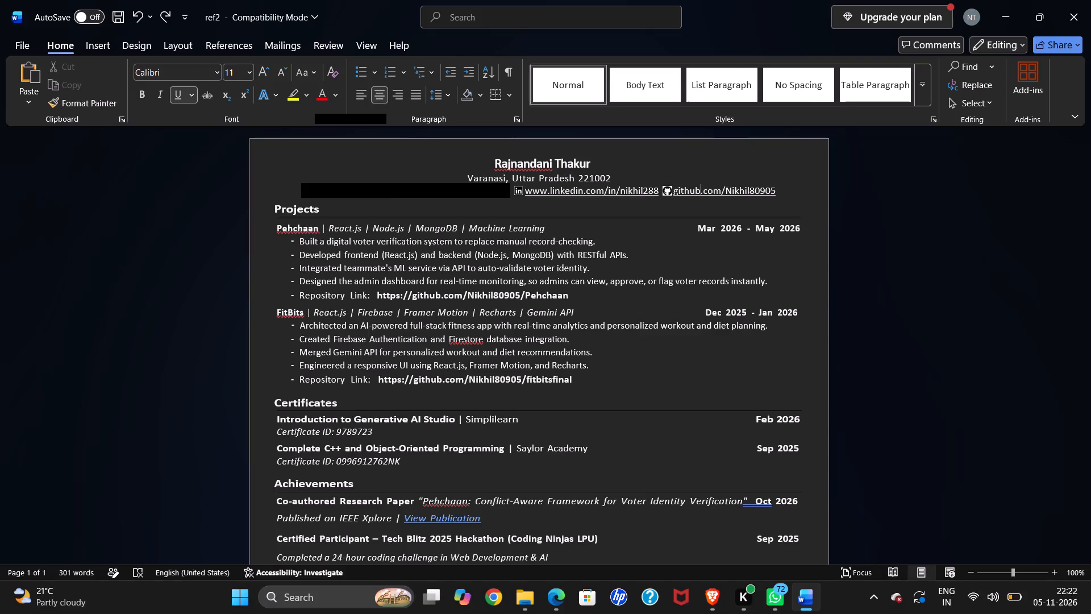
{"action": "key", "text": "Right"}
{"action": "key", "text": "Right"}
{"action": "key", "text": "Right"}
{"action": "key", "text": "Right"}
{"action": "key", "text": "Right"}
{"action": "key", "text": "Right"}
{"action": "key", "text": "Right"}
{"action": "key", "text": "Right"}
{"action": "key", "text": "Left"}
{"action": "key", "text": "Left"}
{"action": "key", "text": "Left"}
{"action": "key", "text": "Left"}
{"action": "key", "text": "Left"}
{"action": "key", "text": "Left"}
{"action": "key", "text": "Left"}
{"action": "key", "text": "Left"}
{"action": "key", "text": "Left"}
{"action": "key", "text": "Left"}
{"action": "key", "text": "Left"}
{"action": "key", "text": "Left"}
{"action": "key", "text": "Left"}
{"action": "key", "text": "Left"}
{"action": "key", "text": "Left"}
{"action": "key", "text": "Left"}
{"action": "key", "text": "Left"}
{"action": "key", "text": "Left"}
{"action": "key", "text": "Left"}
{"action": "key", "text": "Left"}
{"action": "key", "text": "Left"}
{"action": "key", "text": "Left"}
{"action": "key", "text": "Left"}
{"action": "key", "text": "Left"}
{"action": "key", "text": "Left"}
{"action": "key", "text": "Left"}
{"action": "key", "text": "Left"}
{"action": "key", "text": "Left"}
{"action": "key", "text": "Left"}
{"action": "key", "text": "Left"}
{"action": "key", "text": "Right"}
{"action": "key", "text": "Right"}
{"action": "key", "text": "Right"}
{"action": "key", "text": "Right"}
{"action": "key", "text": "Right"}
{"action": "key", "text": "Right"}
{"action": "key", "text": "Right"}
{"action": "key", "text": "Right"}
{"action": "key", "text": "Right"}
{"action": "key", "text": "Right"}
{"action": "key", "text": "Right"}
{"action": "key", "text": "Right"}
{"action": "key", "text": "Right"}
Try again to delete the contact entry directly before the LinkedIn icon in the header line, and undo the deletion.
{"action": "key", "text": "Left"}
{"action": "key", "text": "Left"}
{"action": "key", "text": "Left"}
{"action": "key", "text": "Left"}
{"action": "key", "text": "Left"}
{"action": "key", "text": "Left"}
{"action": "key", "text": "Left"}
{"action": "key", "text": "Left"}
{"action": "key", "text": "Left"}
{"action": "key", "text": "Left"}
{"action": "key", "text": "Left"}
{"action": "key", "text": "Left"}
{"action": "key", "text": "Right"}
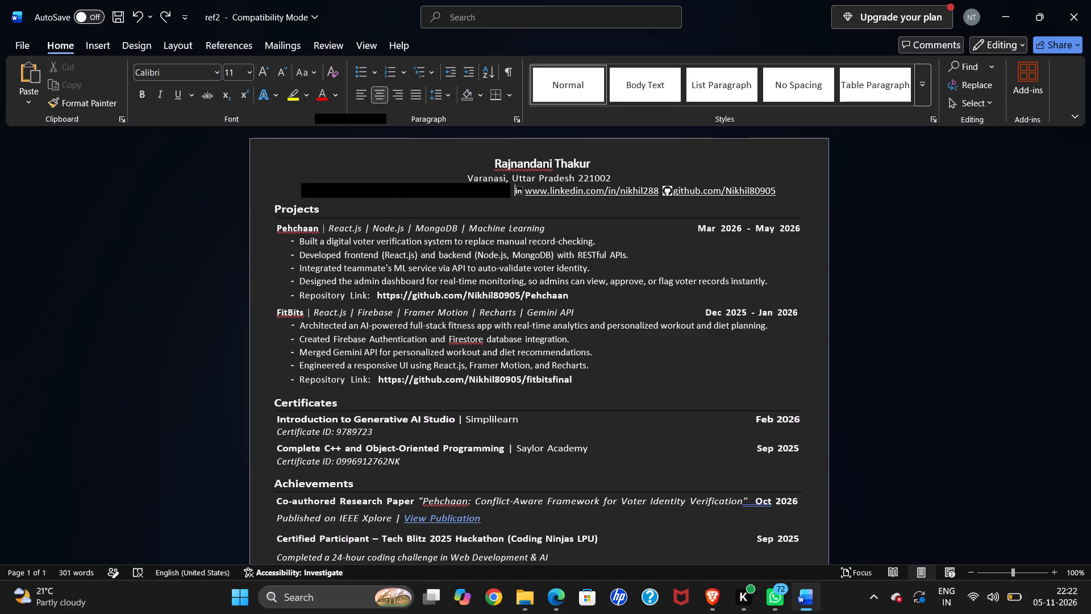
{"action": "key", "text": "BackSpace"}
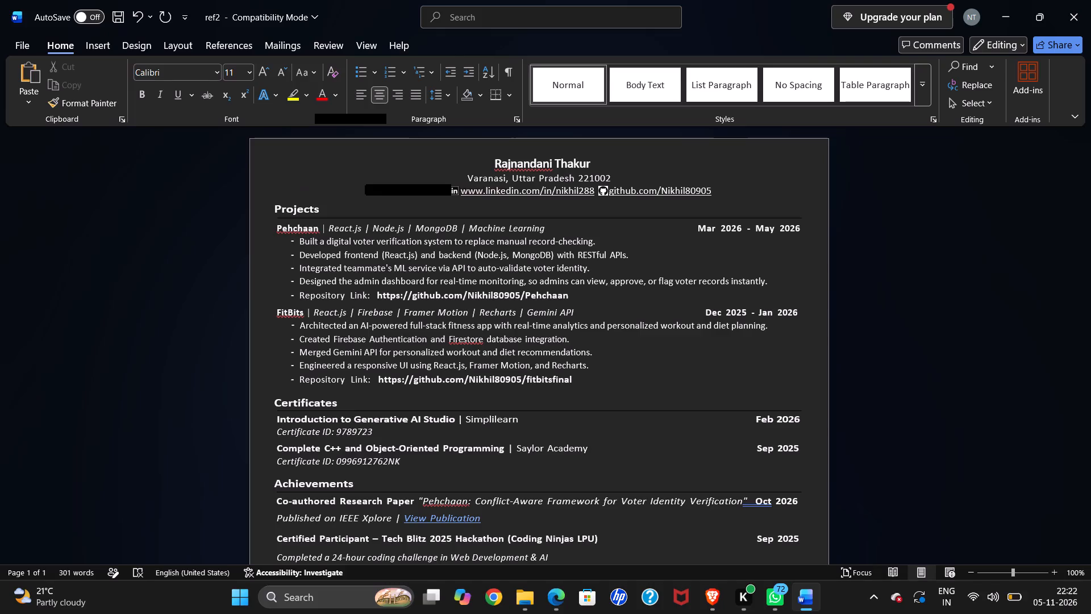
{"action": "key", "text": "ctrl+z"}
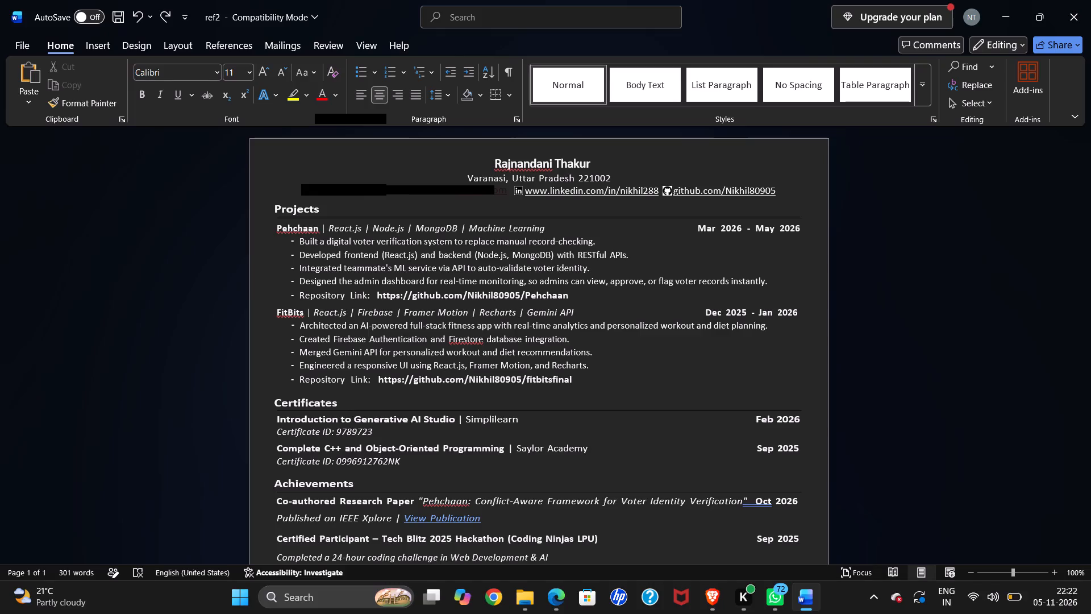
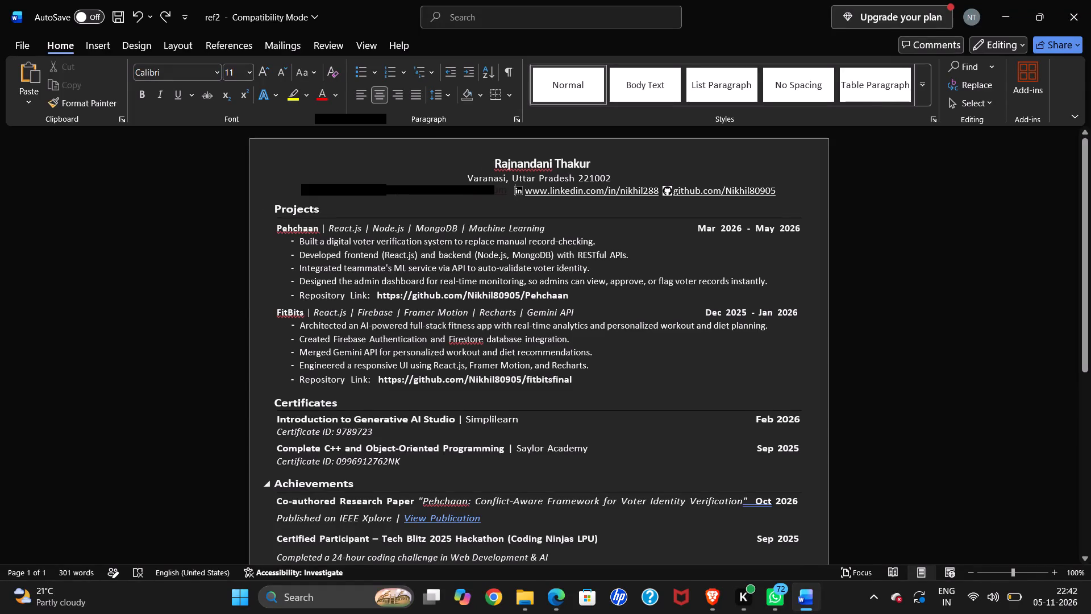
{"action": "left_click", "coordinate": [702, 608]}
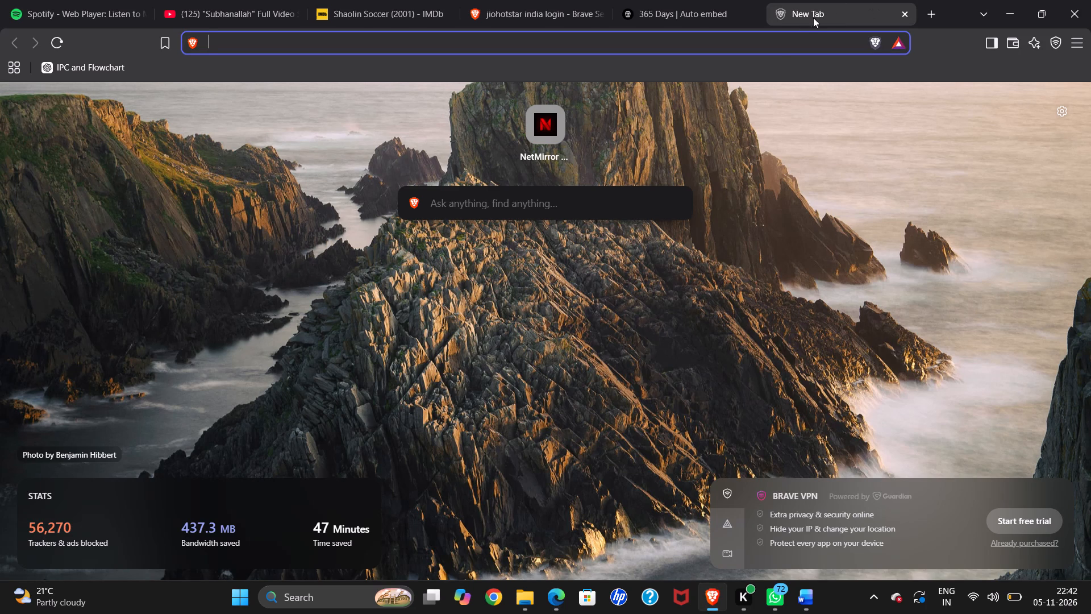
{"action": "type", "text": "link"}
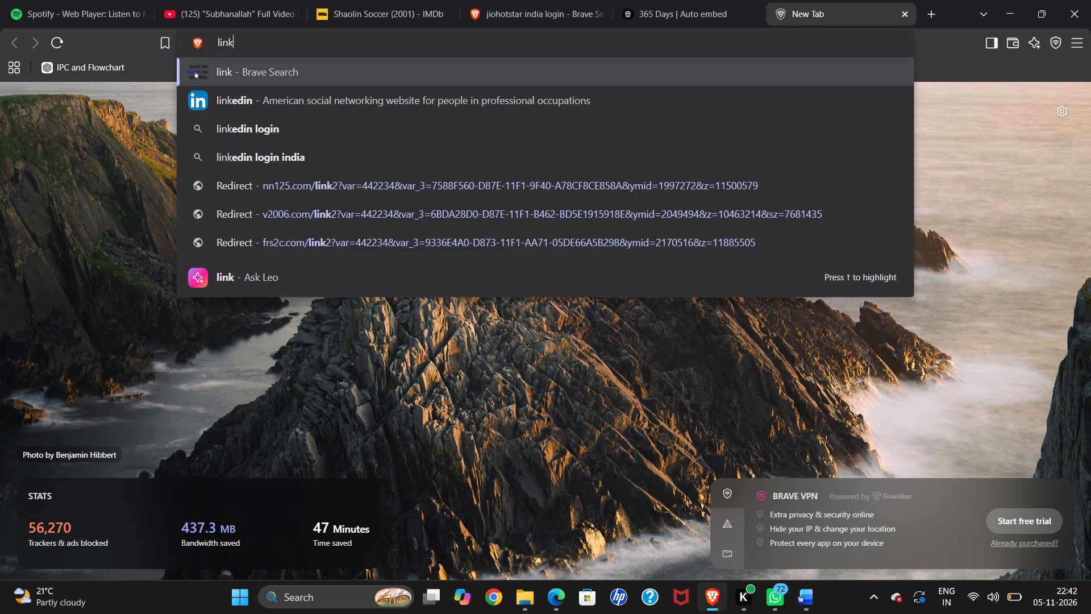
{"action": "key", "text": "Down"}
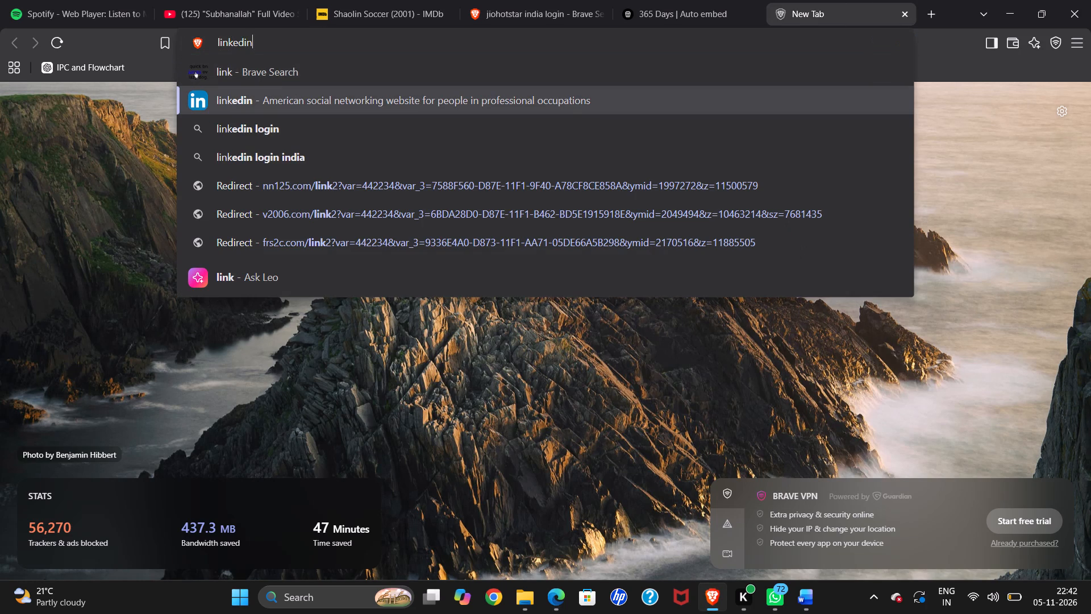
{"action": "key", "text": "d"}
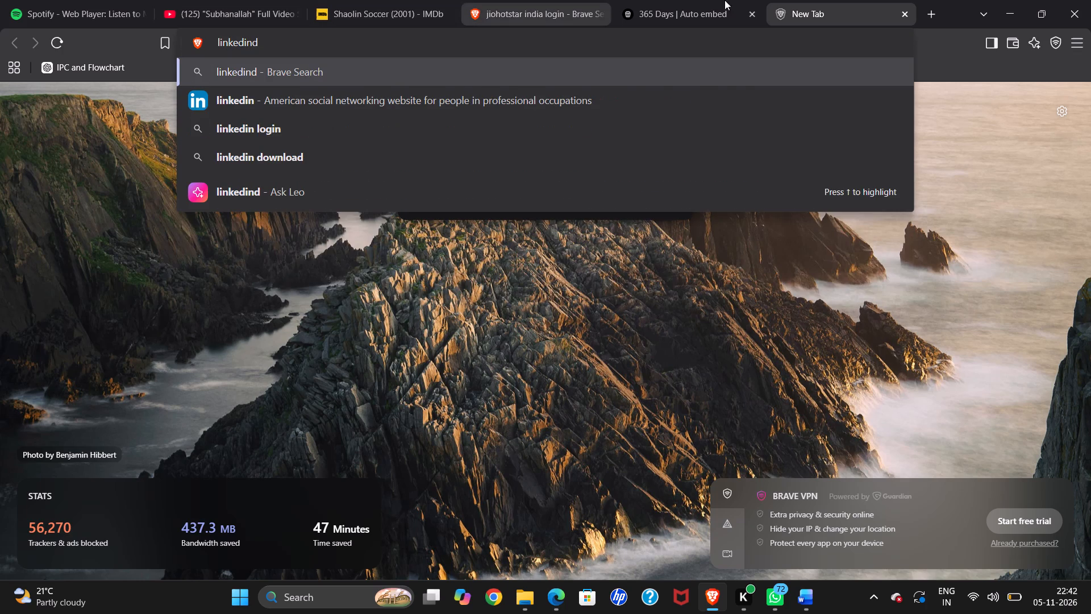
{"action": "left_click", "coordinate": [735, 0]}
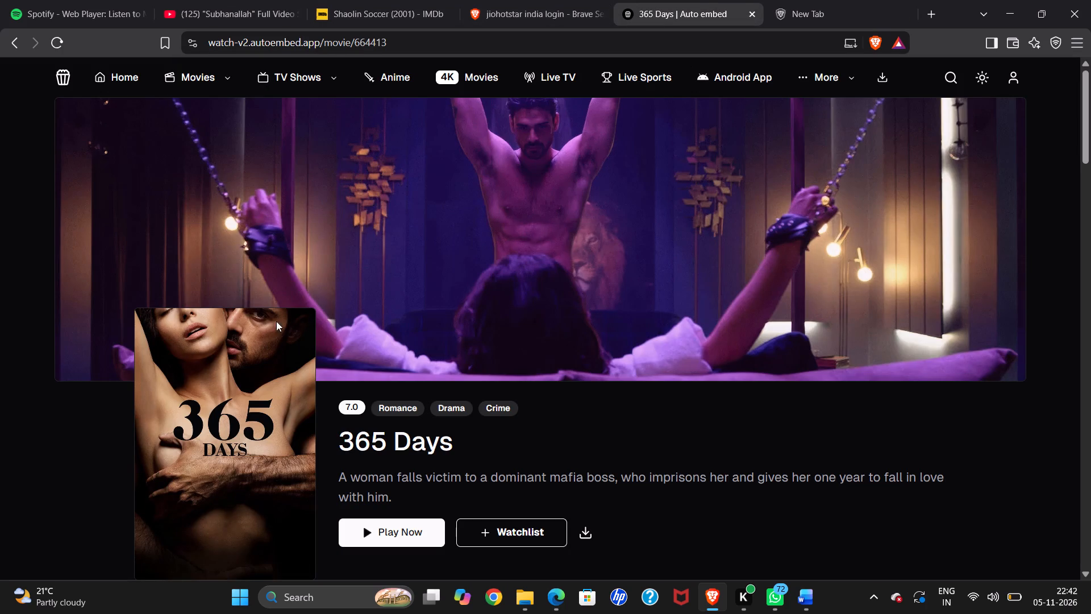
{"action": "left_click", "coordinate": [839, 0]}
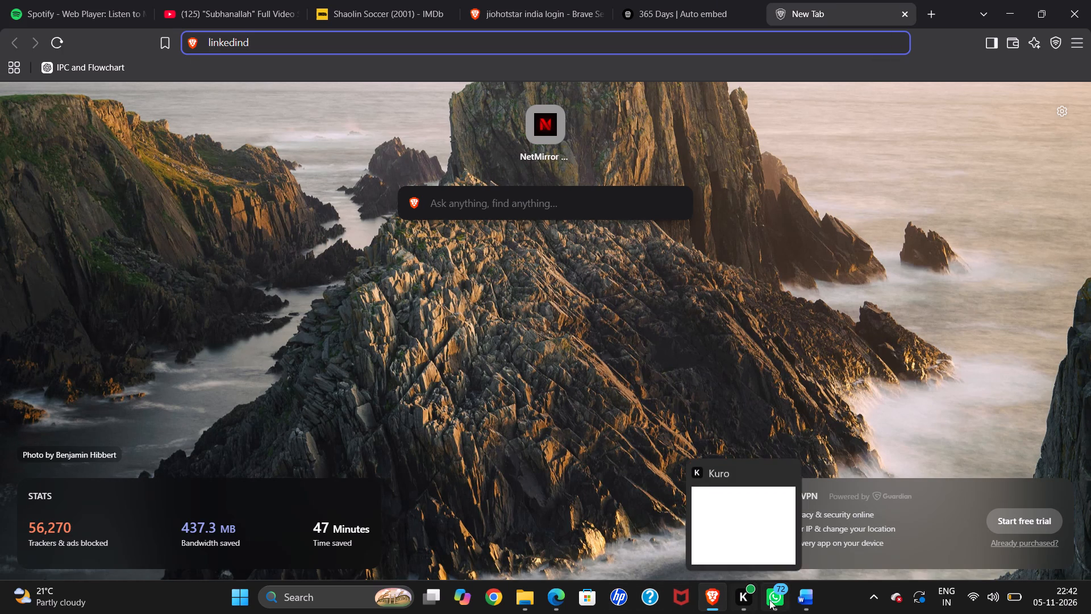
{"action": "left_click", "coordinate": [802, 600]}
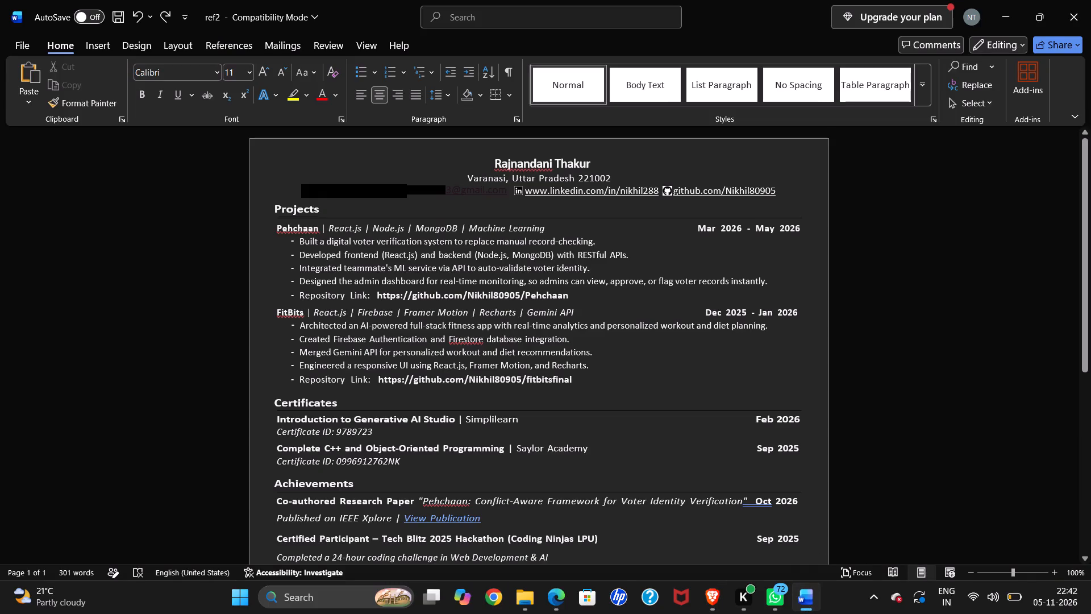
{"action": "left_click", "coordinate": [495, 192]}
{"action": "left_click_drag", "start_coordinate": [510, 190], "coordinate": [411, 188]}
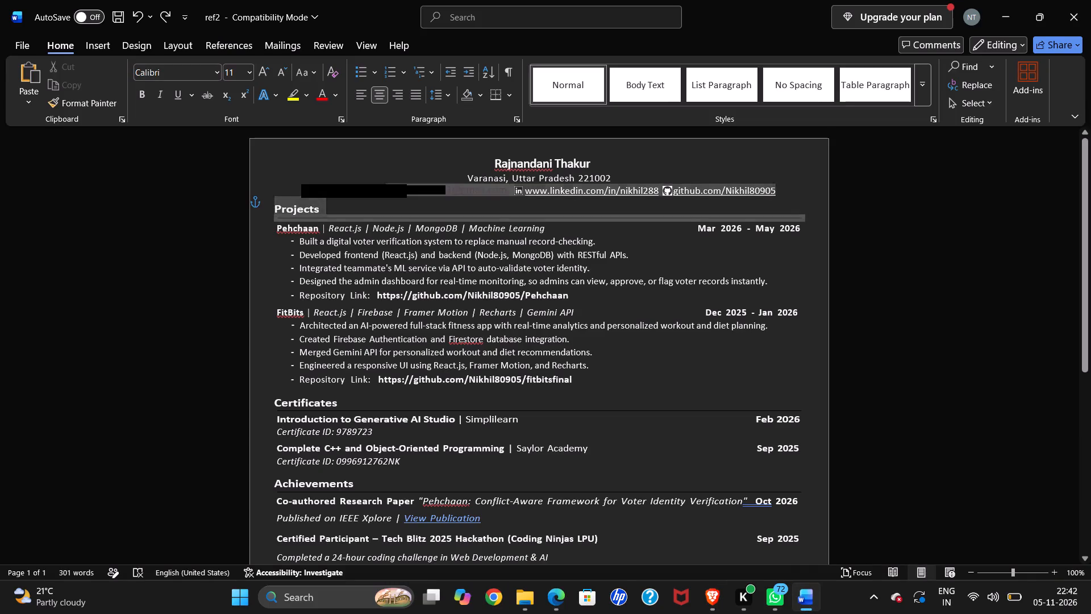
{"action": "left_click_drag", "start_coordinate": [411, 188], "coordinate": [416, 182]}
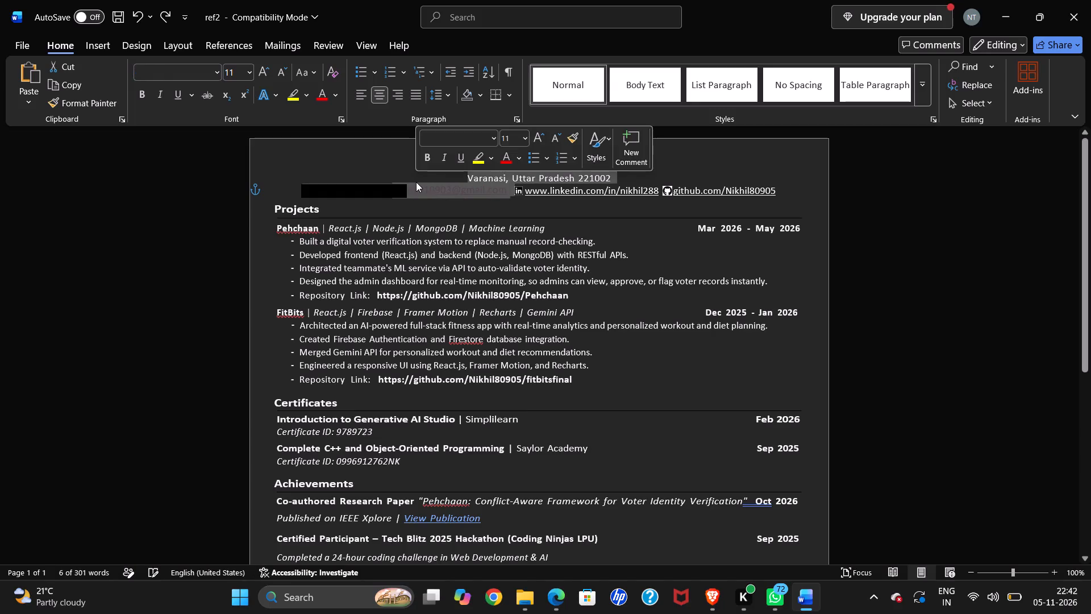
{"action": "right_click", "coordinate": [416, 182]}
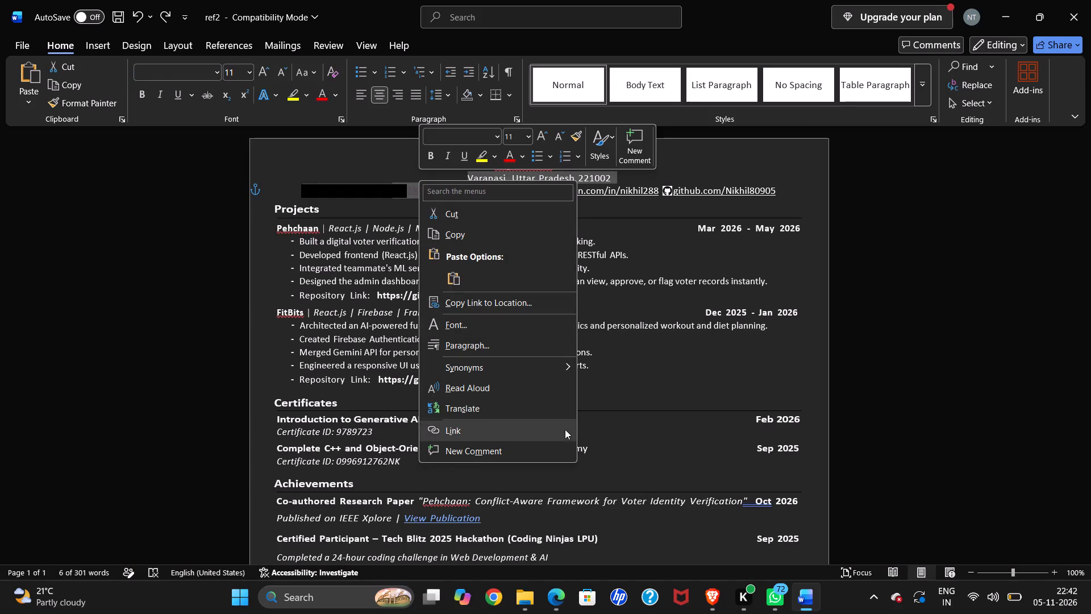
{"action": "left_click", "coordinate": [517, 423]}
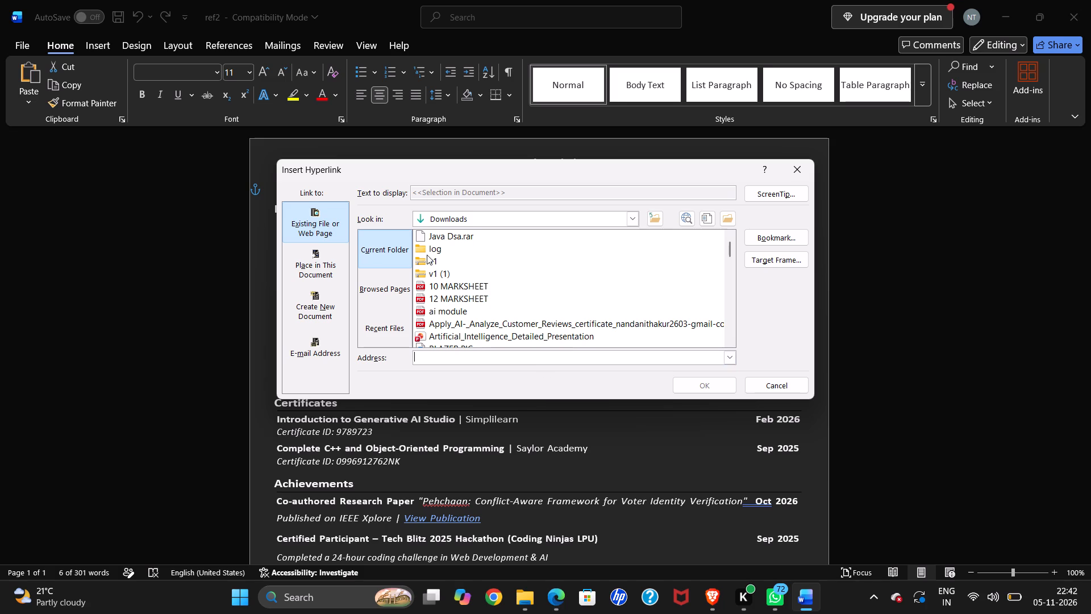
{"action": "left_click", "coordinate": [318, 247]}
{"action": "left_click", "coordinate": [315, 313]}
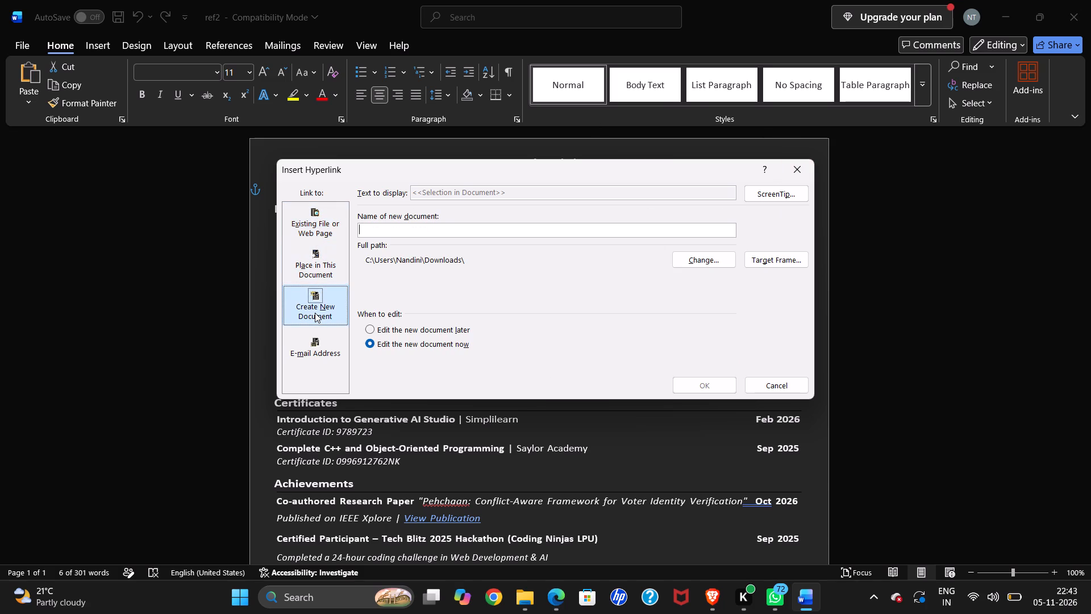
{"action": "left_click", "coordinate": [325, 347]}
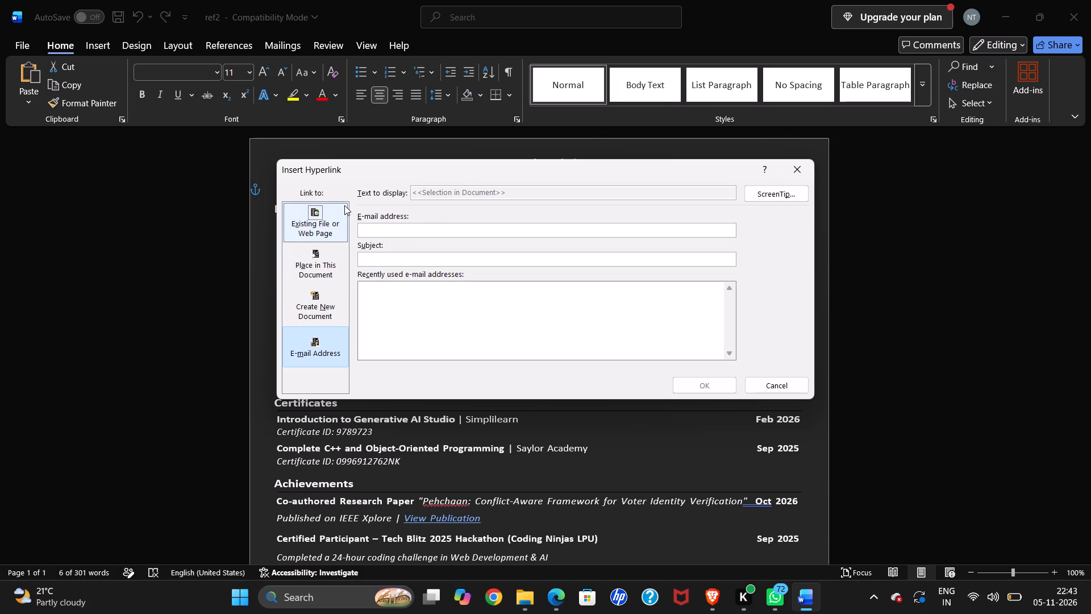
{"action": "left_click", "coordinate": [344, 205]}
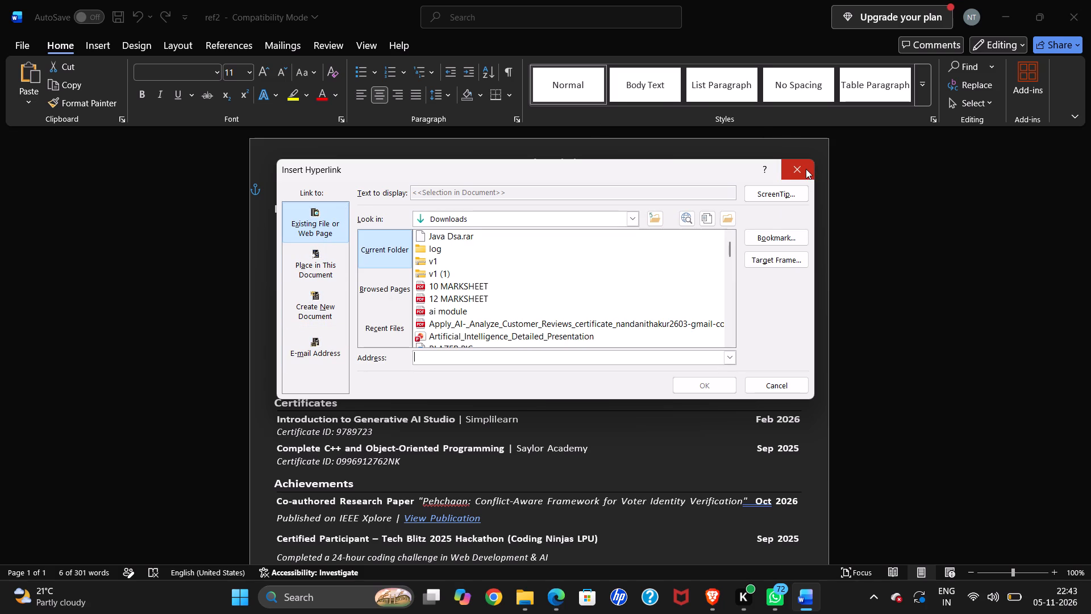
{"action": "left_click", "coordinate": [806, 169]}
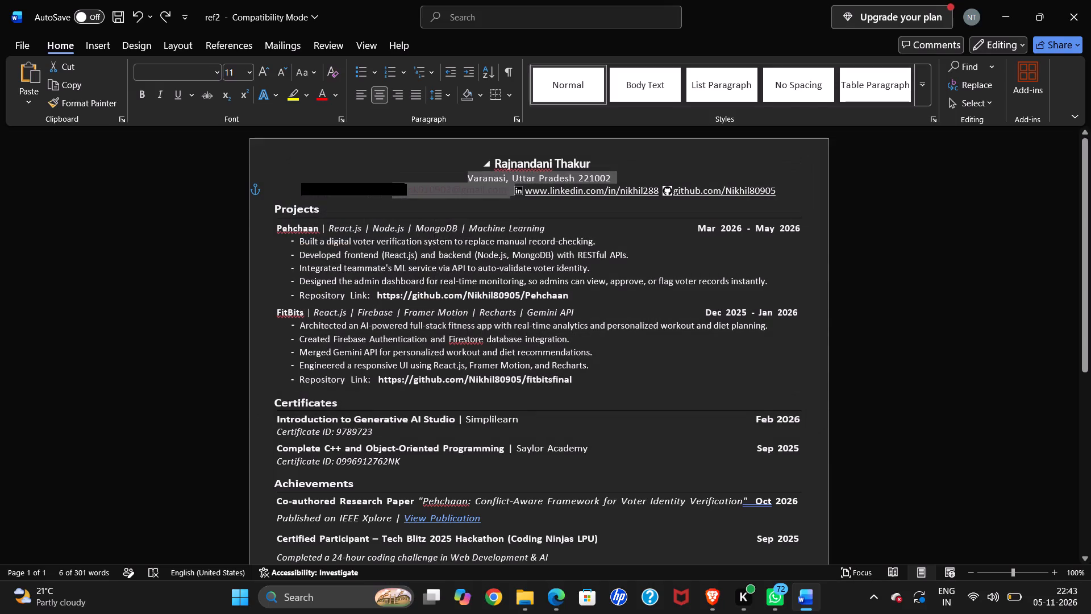
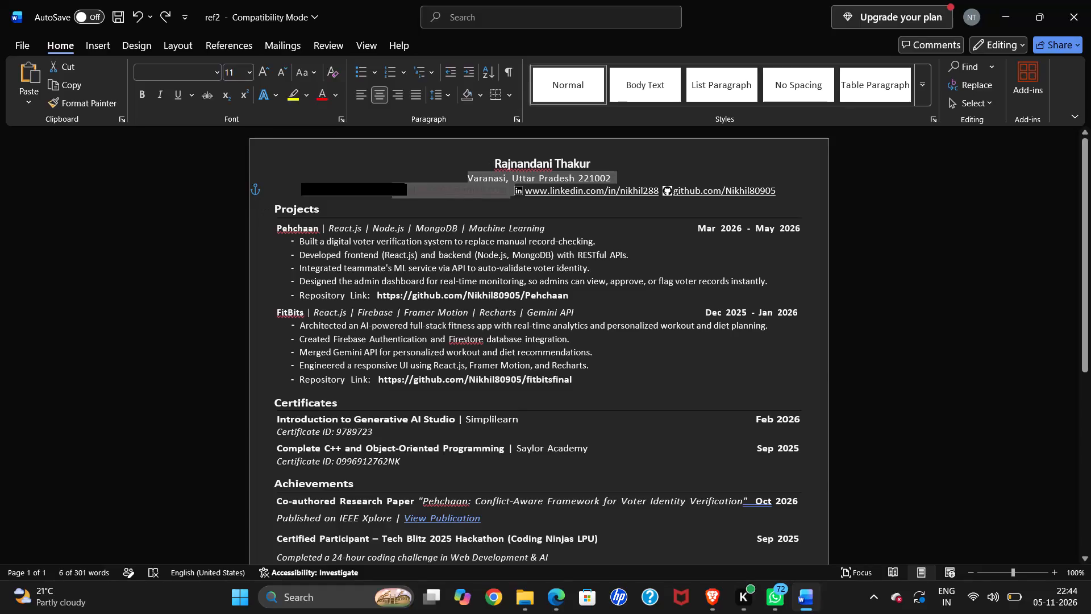
Place the insertion point in the header contact line, just before the LinkedIn icon.
{"action": "left_click", "coordinate": [641, 225]}
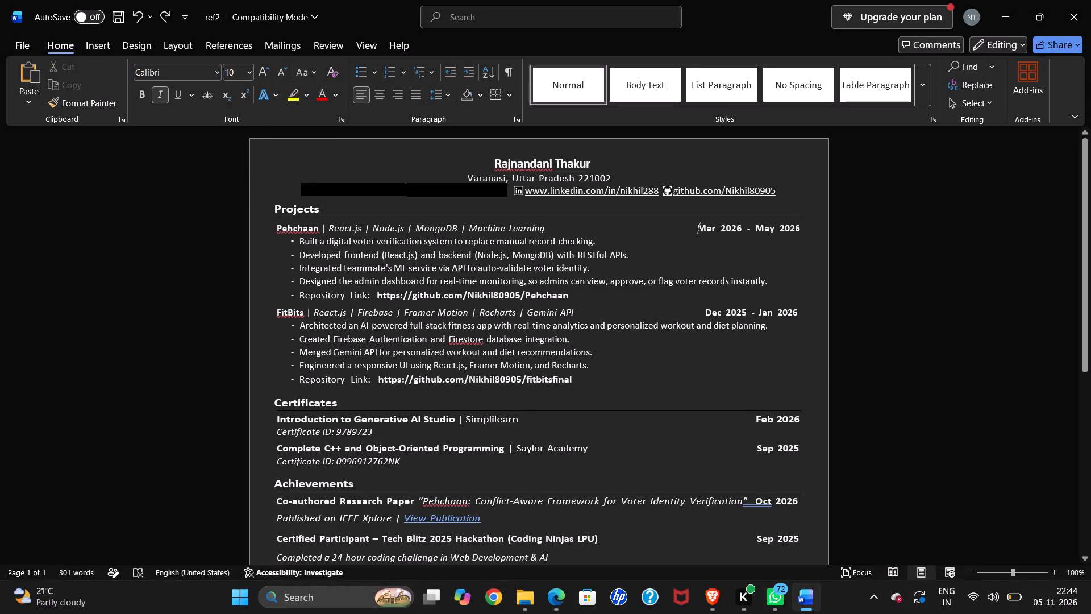
{"action": "left_click", "coordinate": [506, 192]}
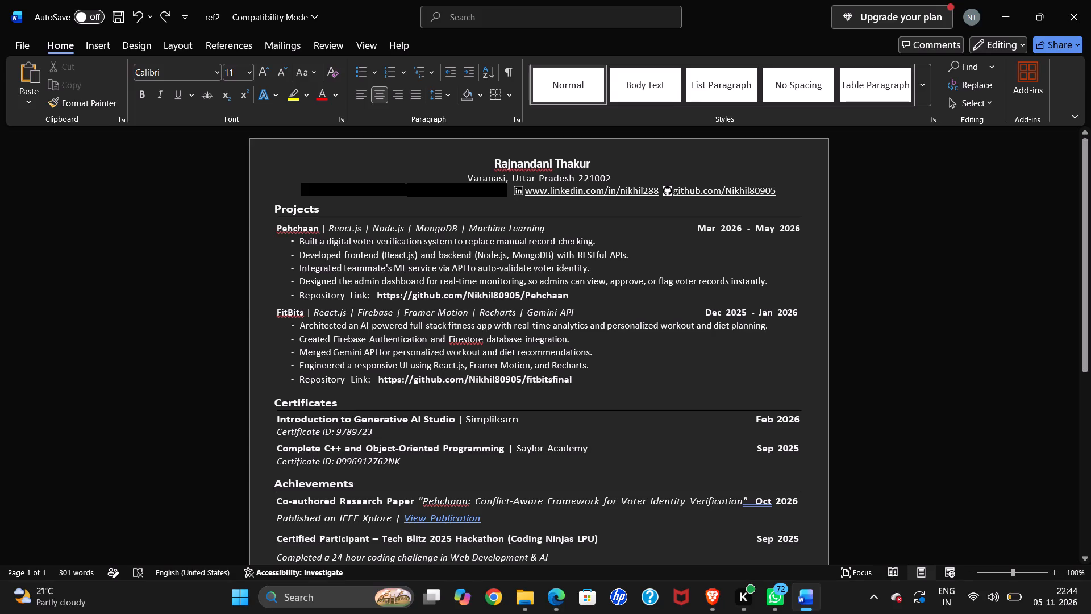
{"action": "key", "text": "Left"}
{"action": "key", "text": "Right"}
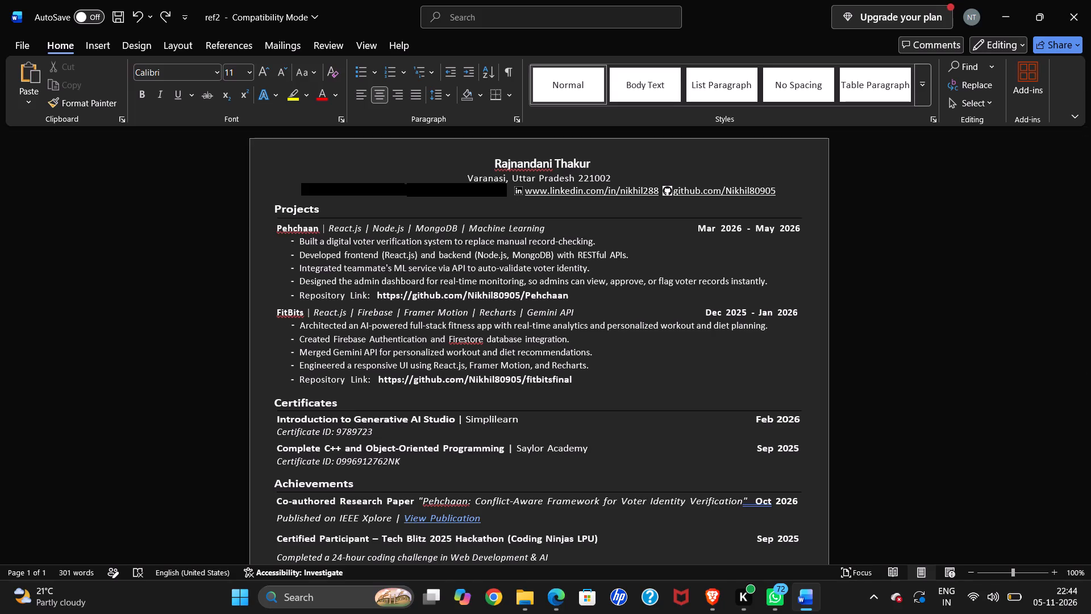
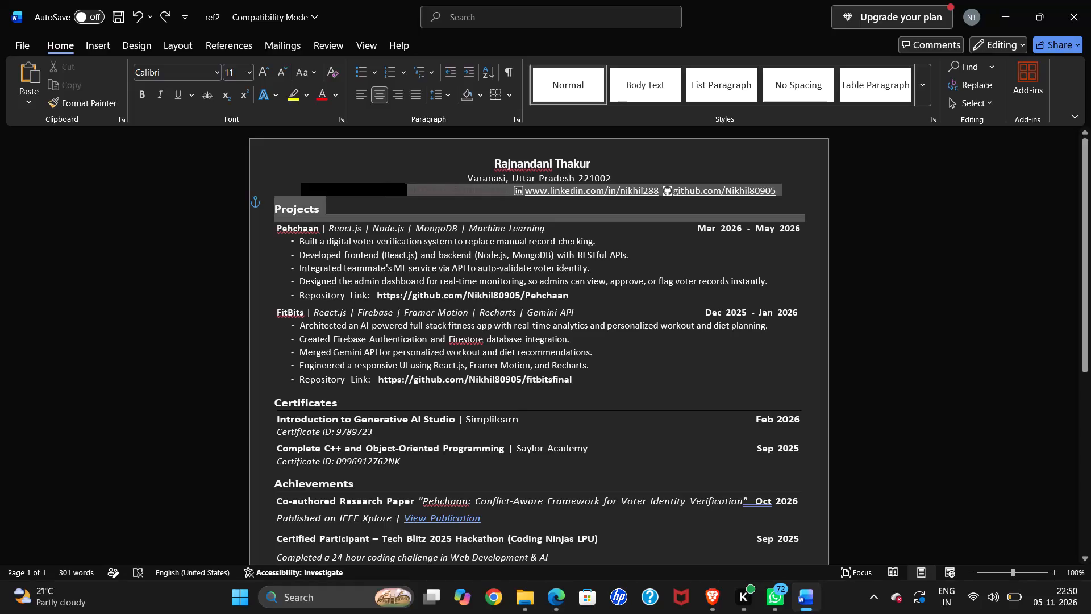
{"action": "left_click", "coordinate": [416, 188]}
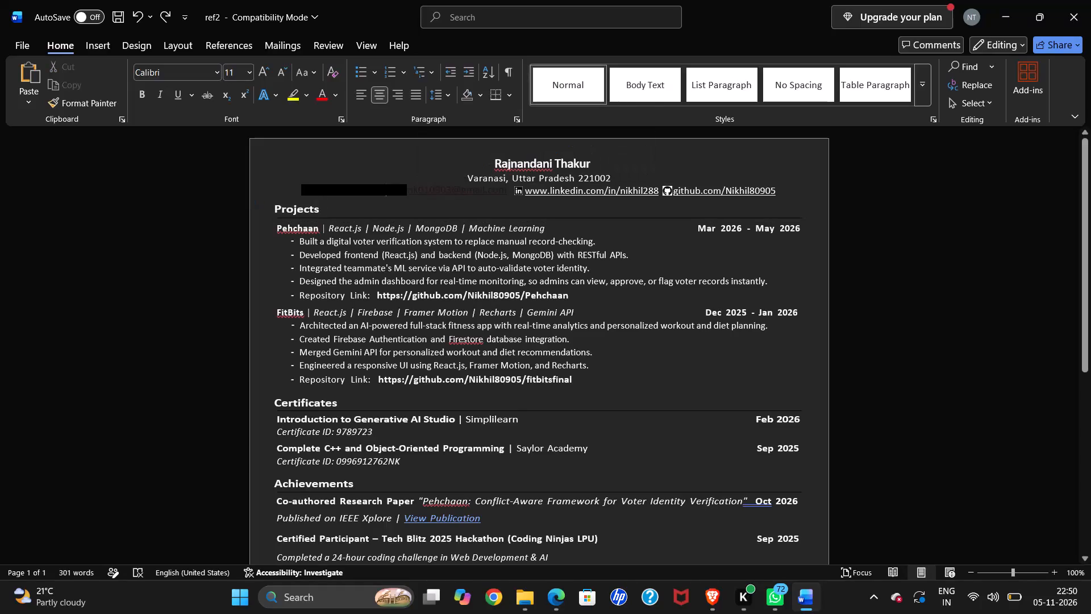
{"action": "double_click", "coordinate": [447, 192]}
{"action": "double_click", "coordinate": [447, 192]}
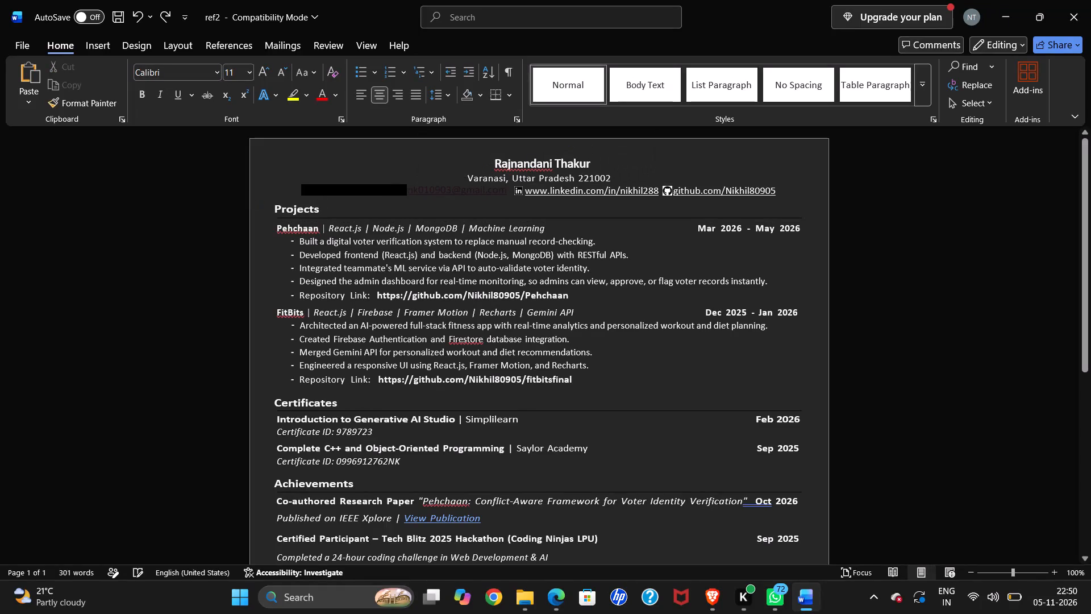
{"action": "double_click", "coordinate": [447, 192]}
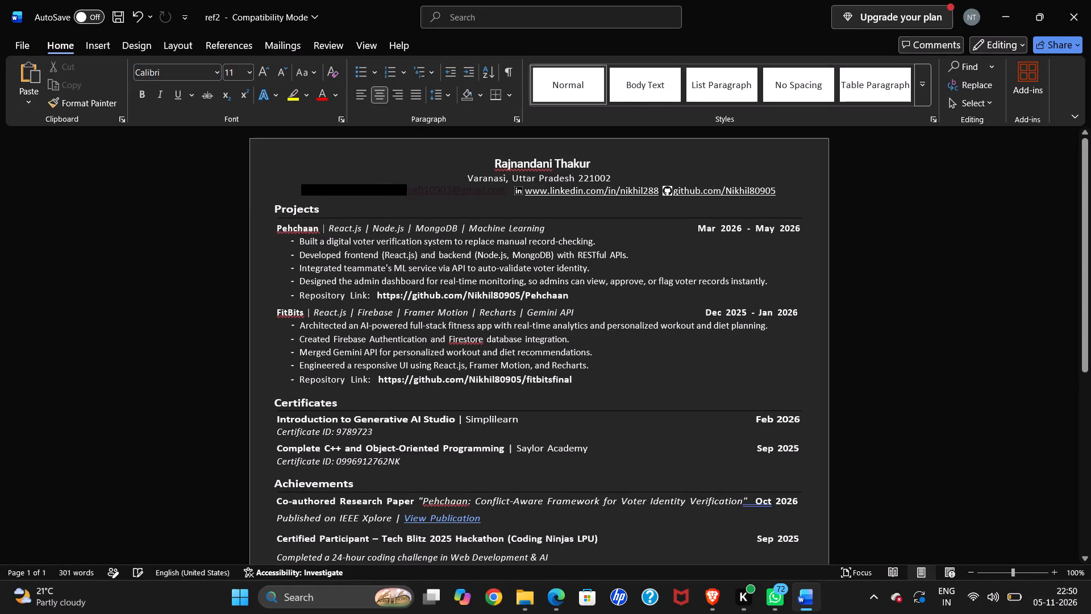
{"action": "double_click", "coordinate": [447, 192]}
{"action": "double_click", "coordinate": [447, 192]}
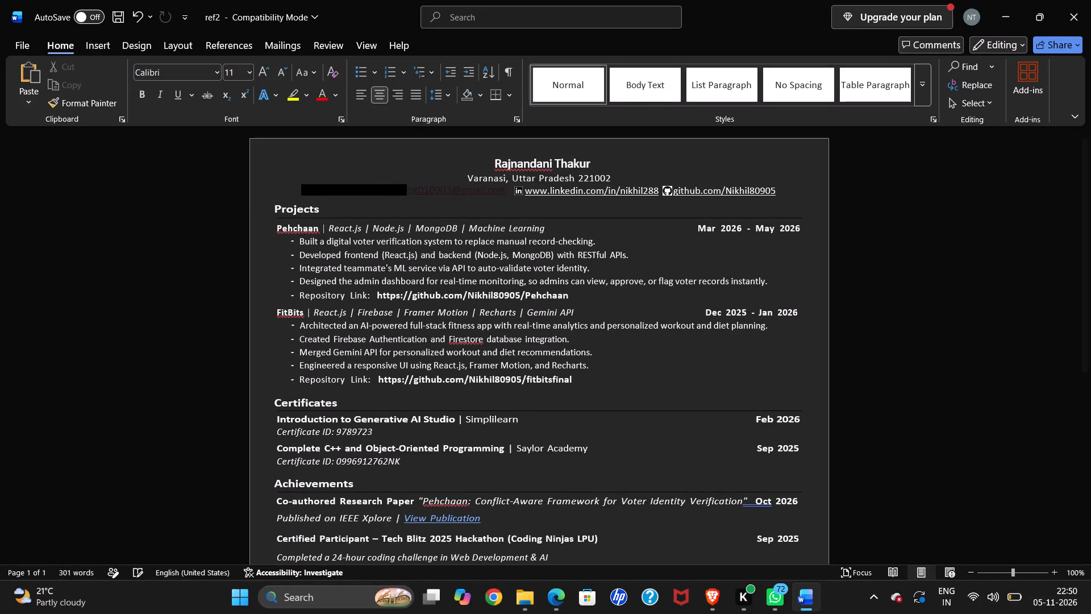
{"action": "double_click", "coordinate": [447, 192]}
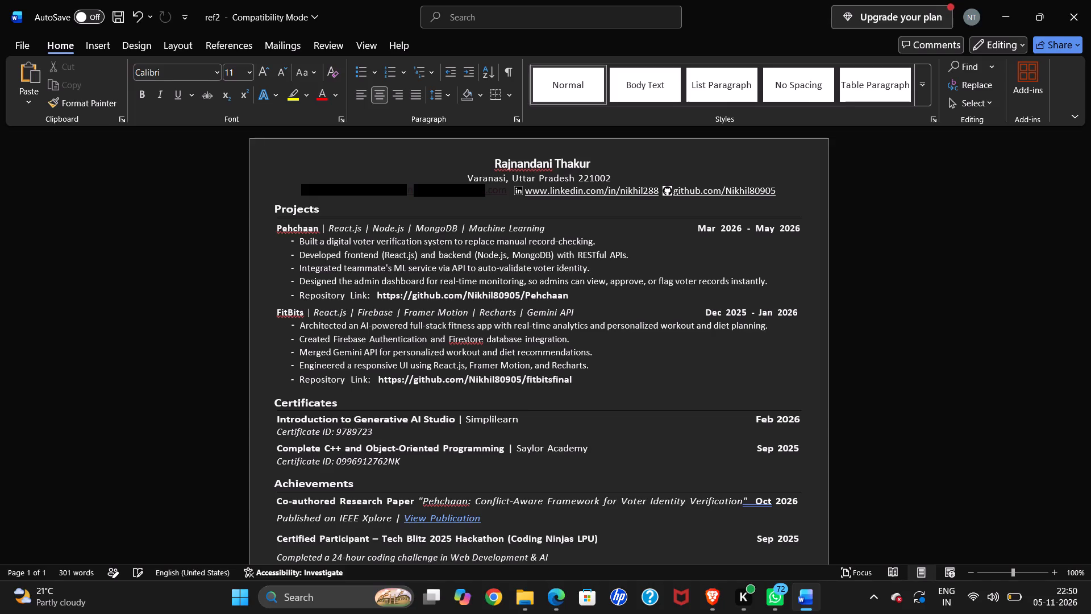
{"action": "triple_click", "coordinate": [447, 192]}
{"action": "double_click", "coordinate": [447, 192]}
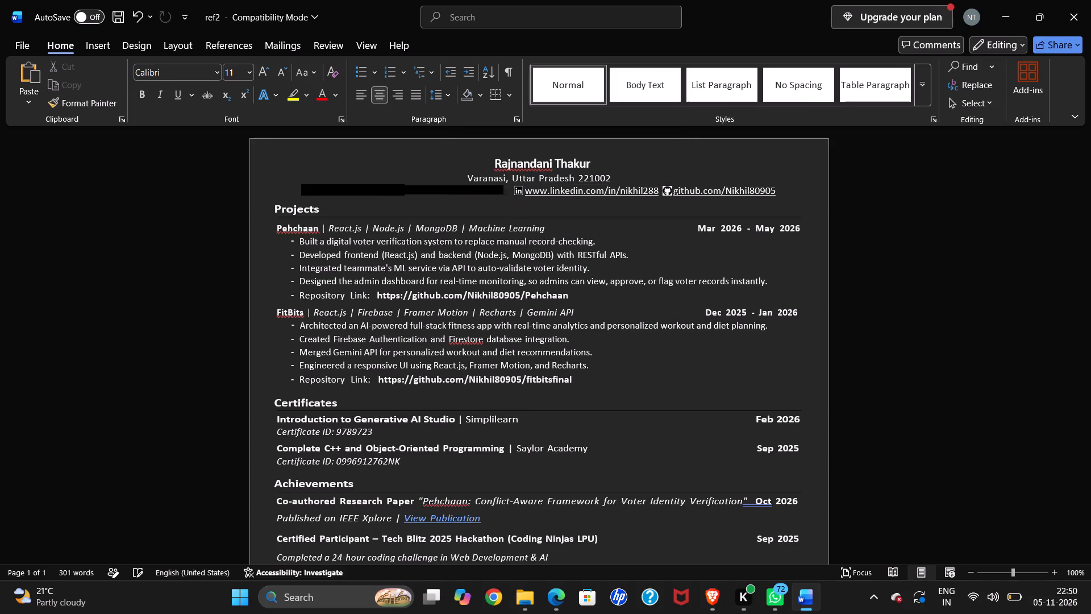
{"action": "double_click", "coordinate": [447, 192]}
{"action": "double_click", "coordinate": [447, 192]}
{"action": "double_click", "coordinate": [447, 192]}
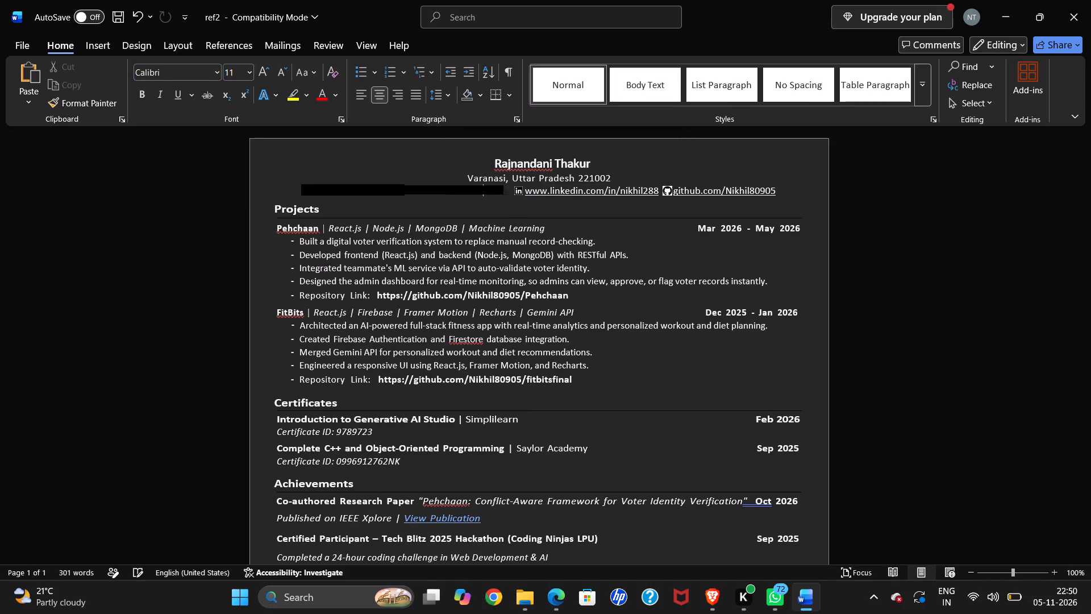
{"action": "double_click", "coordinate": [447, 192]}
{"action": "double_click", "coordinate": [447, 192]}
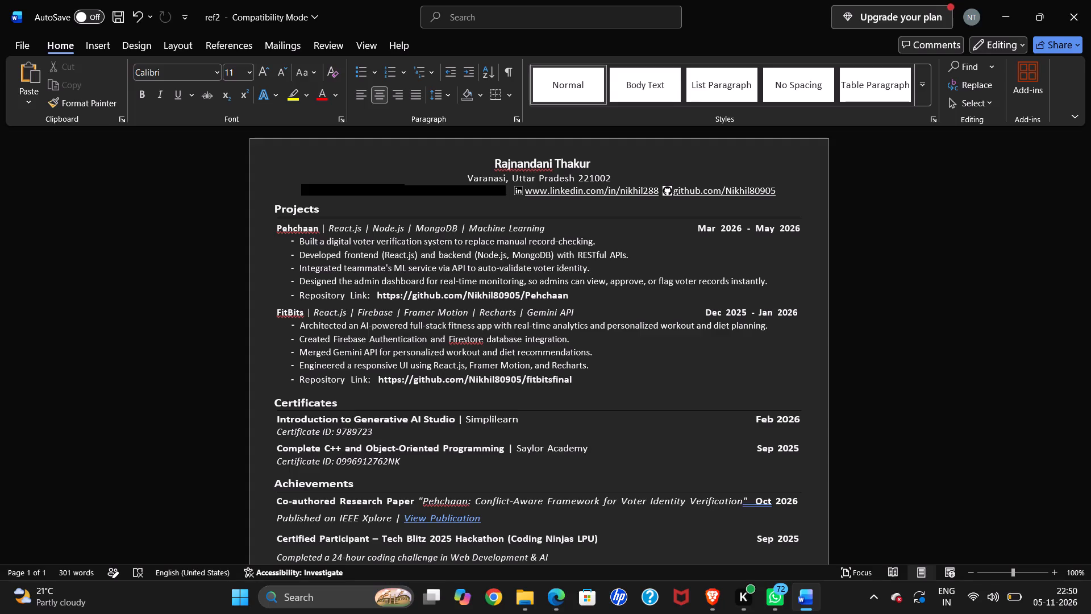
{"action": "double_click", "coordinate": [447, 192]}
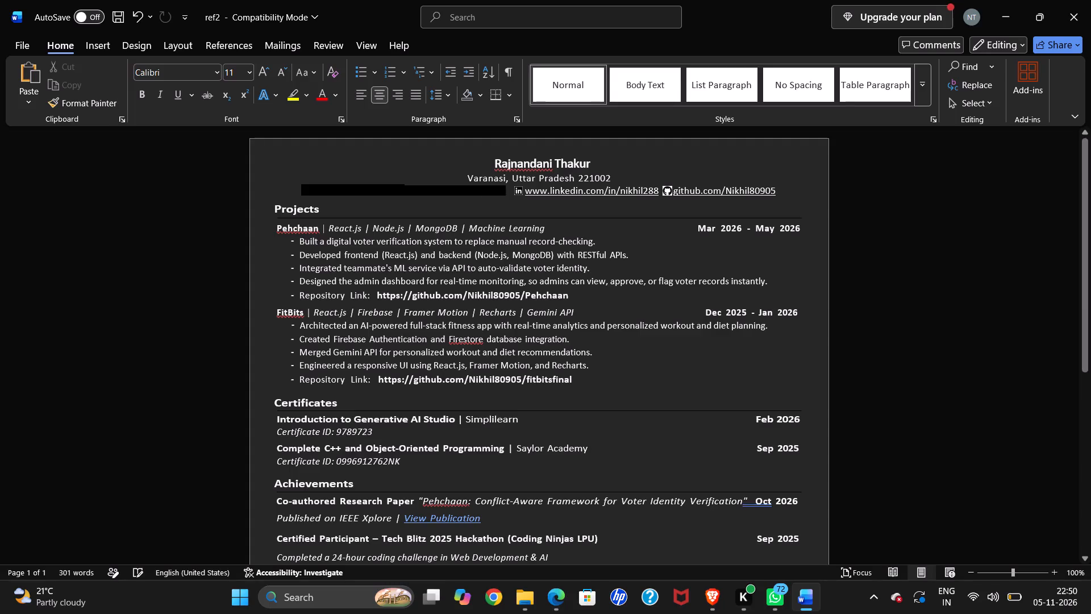
Delete the blank gap between the e-mail address and the LinkedIn icon in the header contact line, keeping the address.
{"action": "double_click", "coordinate": [478, 189]}
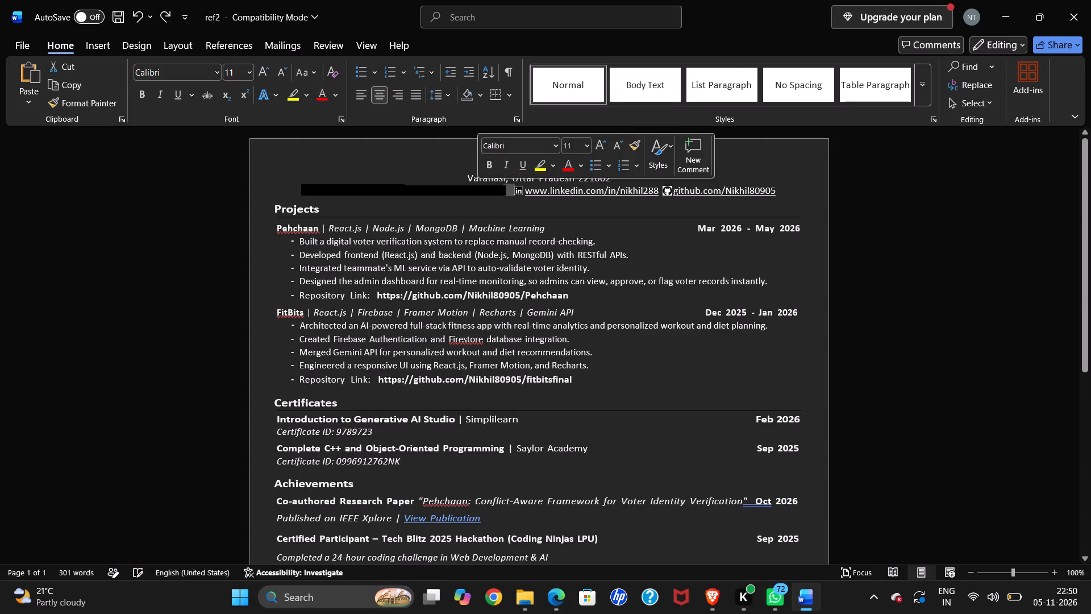
{"action": "double_click", "coordinate": [478, 189]}
{"action": "key", "text": "BackSpace"}
{"action": "key", "text": "BackSpace"}
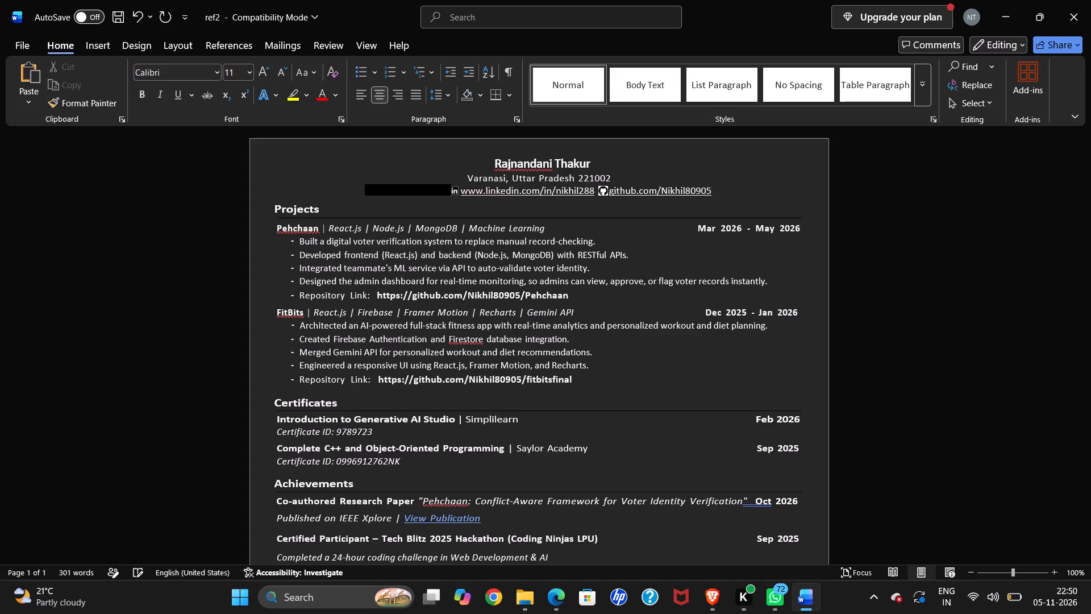
{"action": "key", "text": "ctrl+z"}
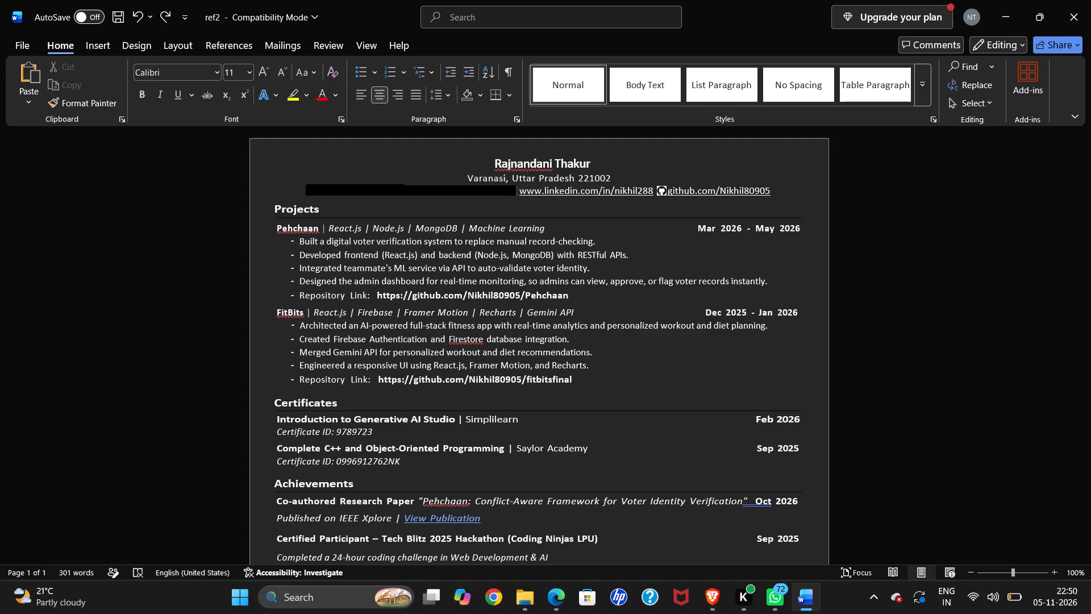
Insert spaces in the header contact line before the LinkedIn icon and between the LinkedIn link and the GitHub icon.
{"action": "double_click", "coordinate": [478, 189]}
{"action": "left_click", "coordinate": [478, 189]}
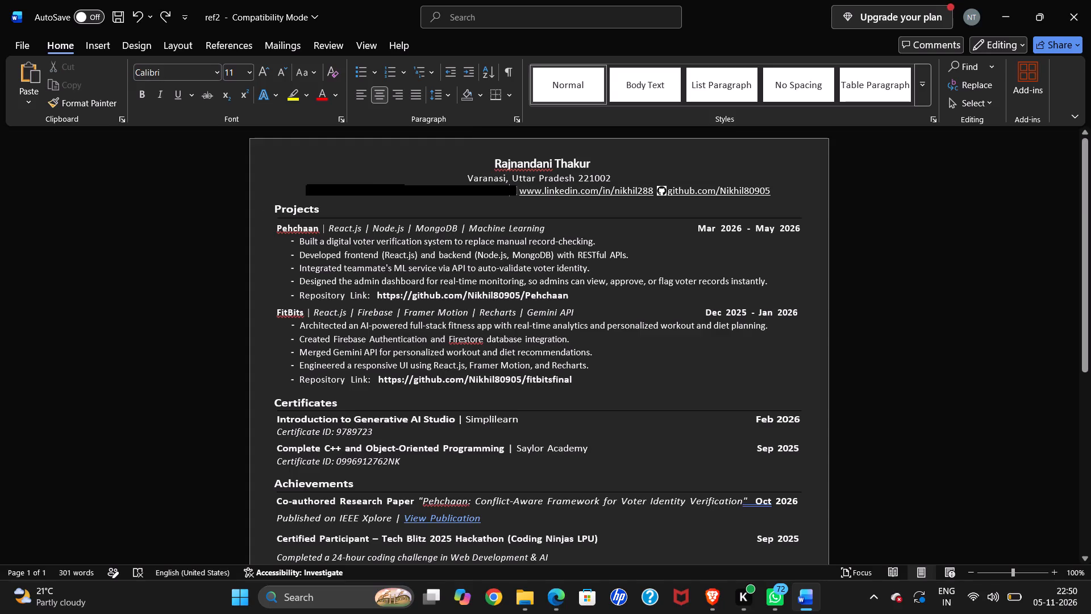
{"action": "key", "text": "space"}
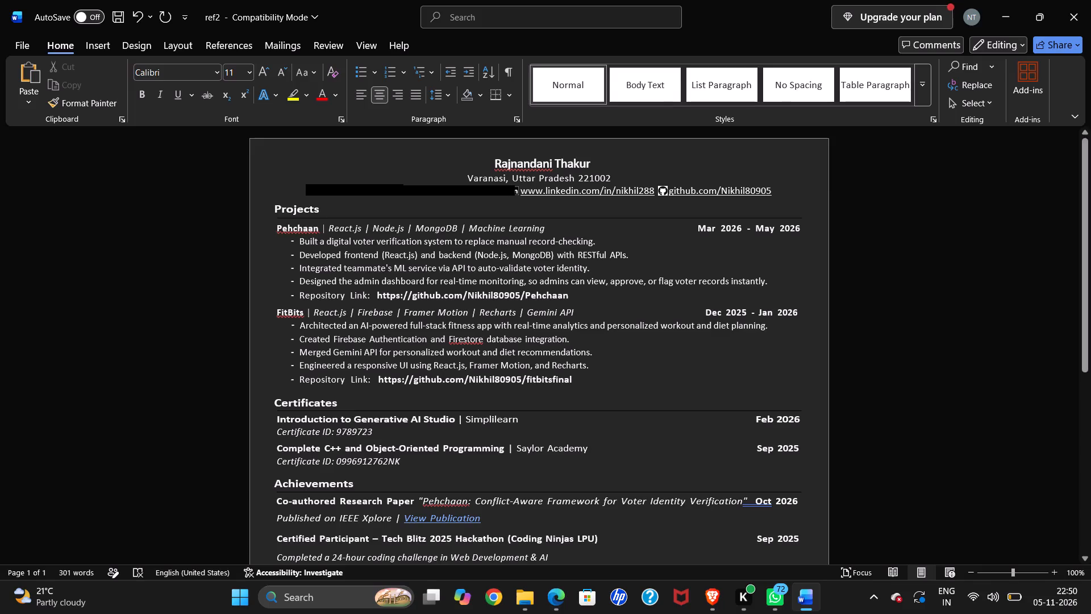
{"action": "left_click", "coordinate": [655, 191]}
{"action": "key", "text": "space"}
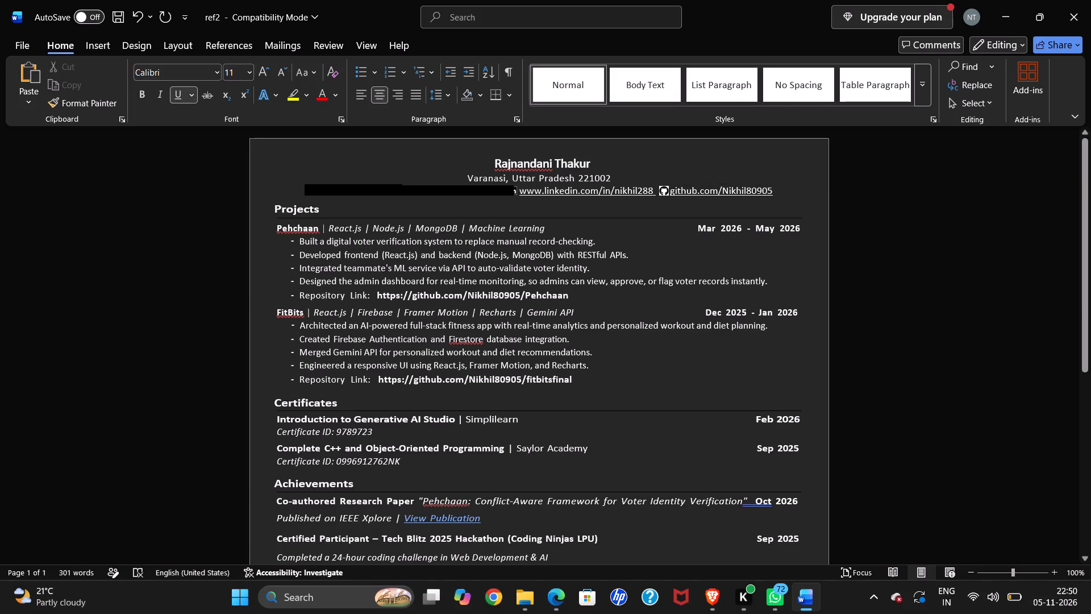
{"action": "left_click", "coordinate": [505, 190]}
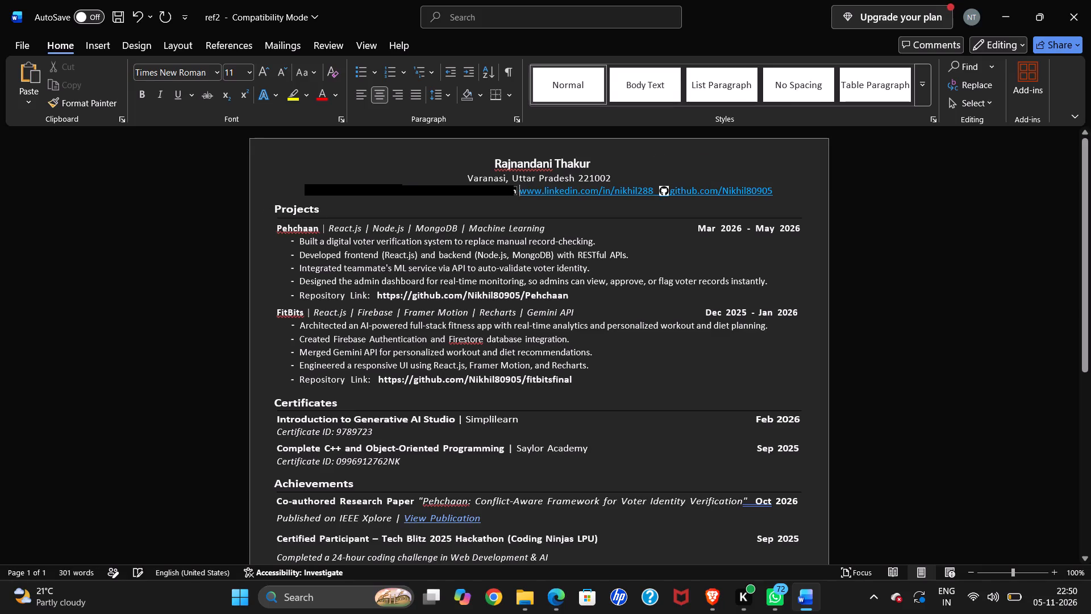
{"action": "left_click", "coordinate": [505, 190]}
{"action": "key", "text": "space"}
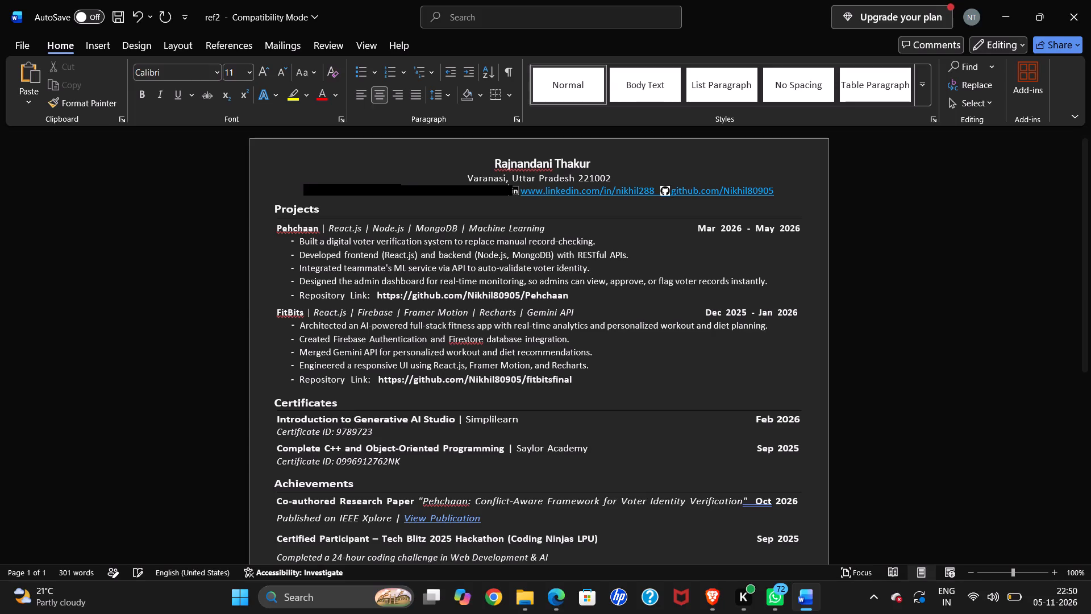
{"action": "key", "text": "space"}
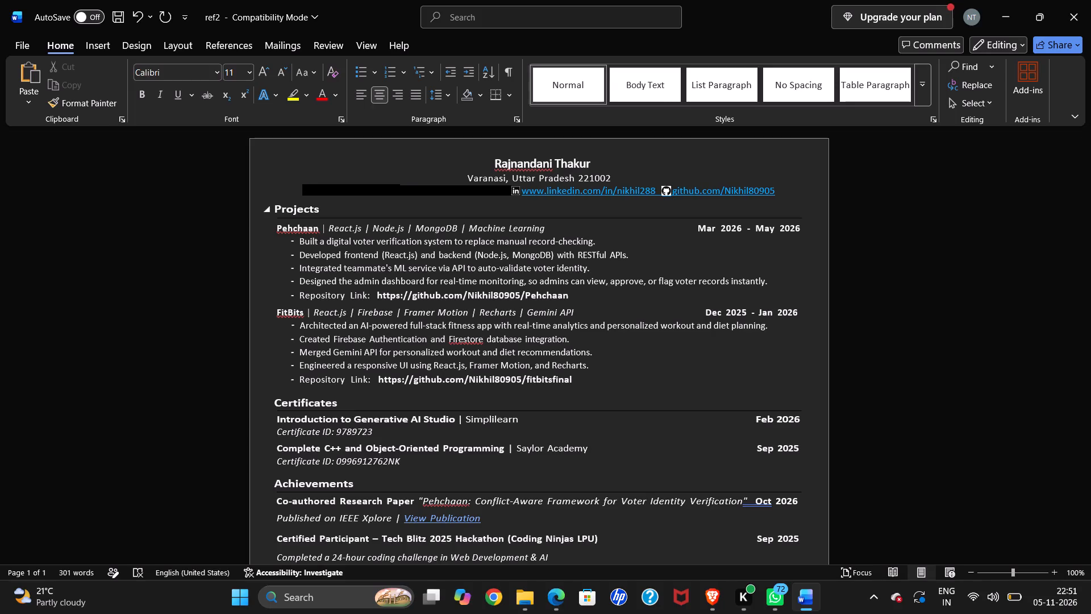
Delete the extra space and the e-mail address before the LinkedIn icon in the header contact line.
{"action": "key", "text": "Left"}
{"action": "key", "text": "BackSpace"}
{"action": "key", "text": "BackSpace"}
{"action": "key", "text": "BackSpace"}
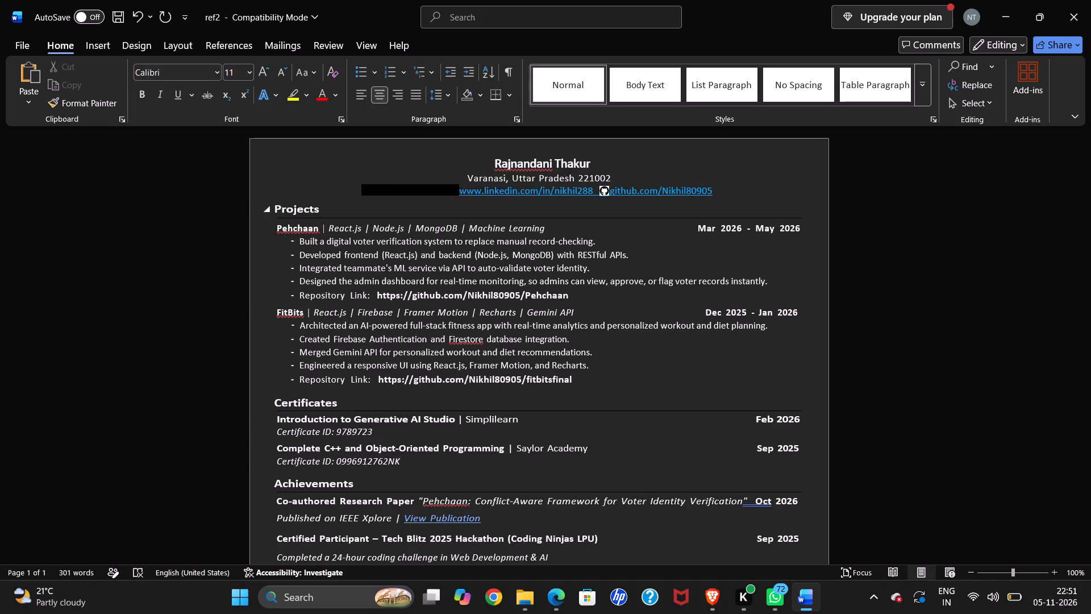
{"action": "key", "text": "ctrl+z"}
{"action": "key", "text": "ctrl+z"}
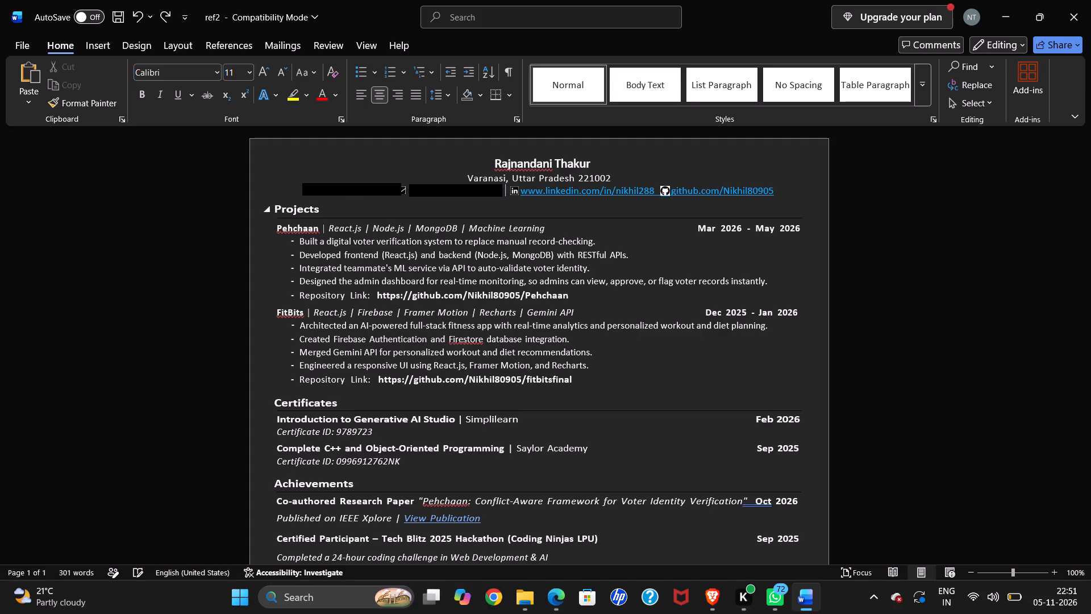
{"action": "key", "text": "BackSpace"}
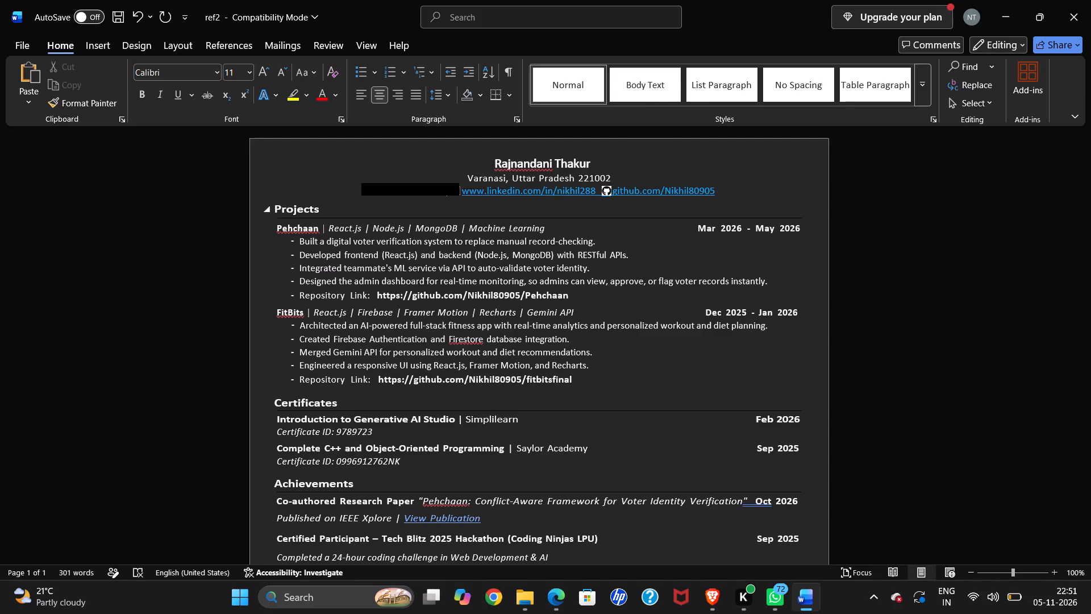
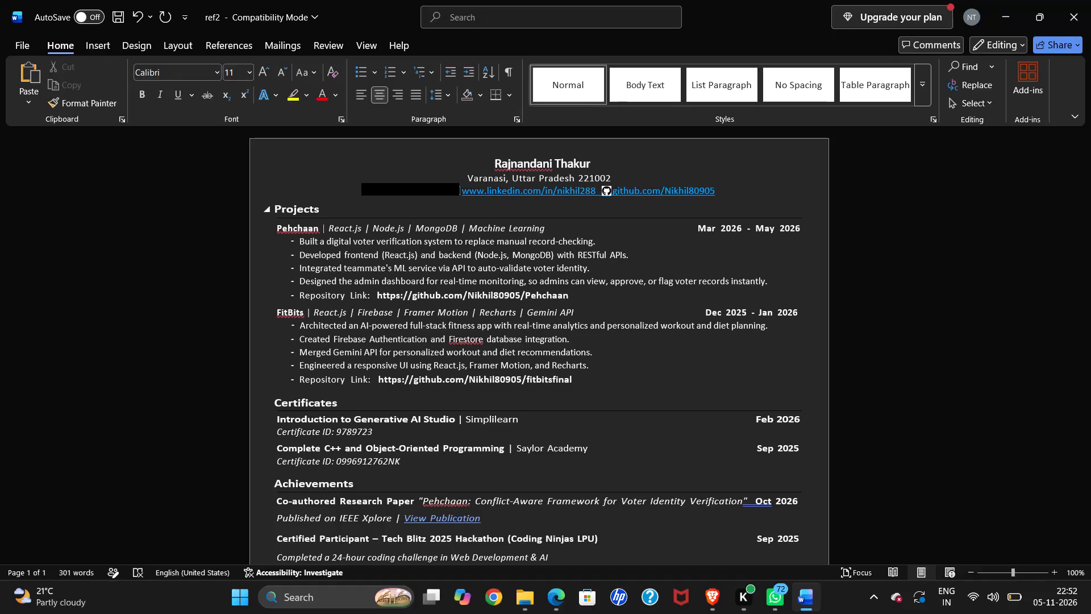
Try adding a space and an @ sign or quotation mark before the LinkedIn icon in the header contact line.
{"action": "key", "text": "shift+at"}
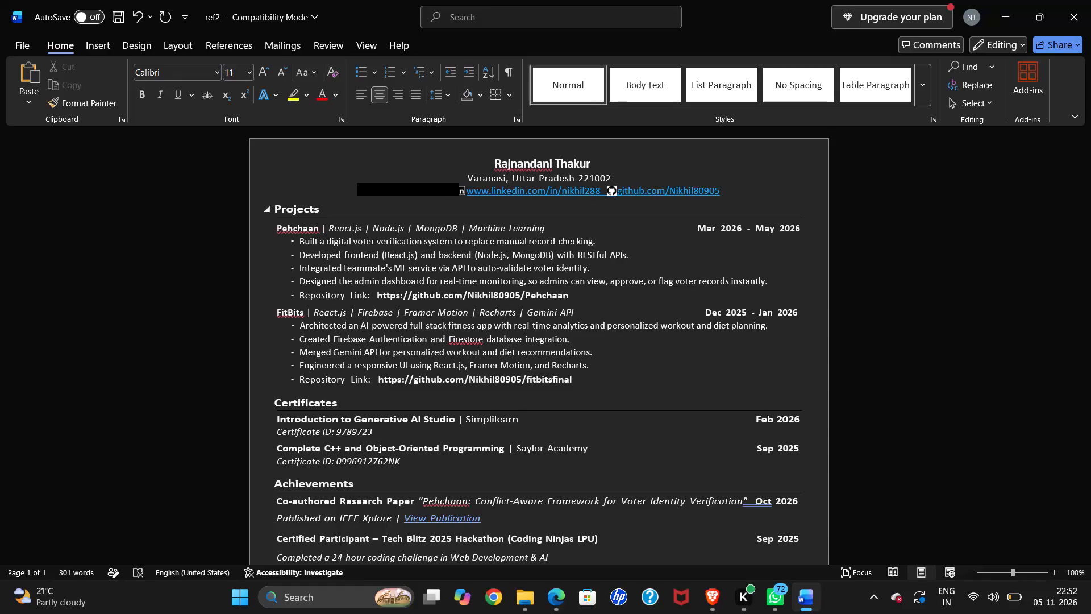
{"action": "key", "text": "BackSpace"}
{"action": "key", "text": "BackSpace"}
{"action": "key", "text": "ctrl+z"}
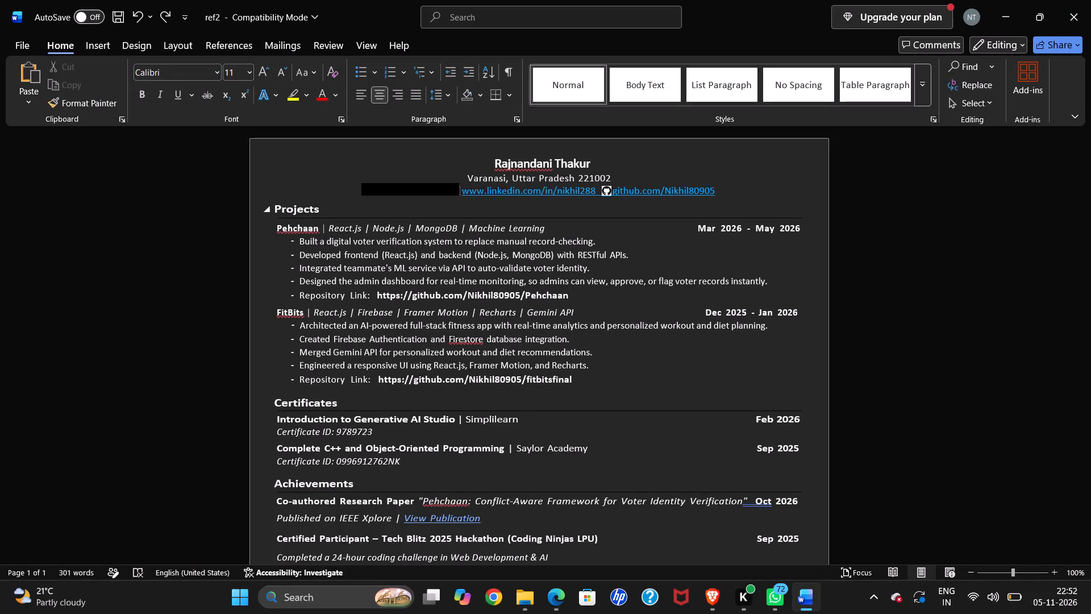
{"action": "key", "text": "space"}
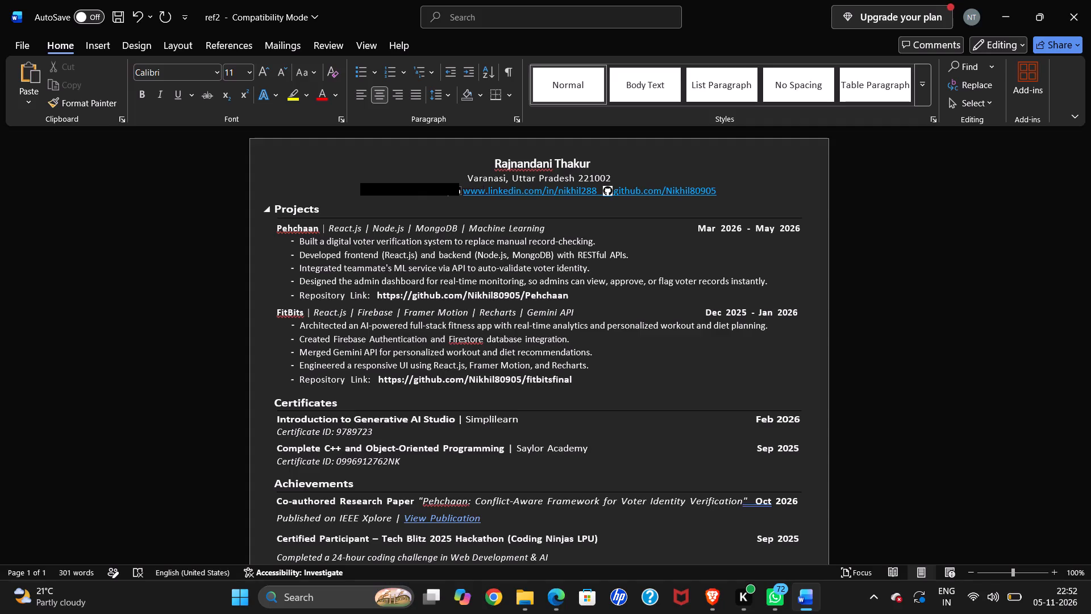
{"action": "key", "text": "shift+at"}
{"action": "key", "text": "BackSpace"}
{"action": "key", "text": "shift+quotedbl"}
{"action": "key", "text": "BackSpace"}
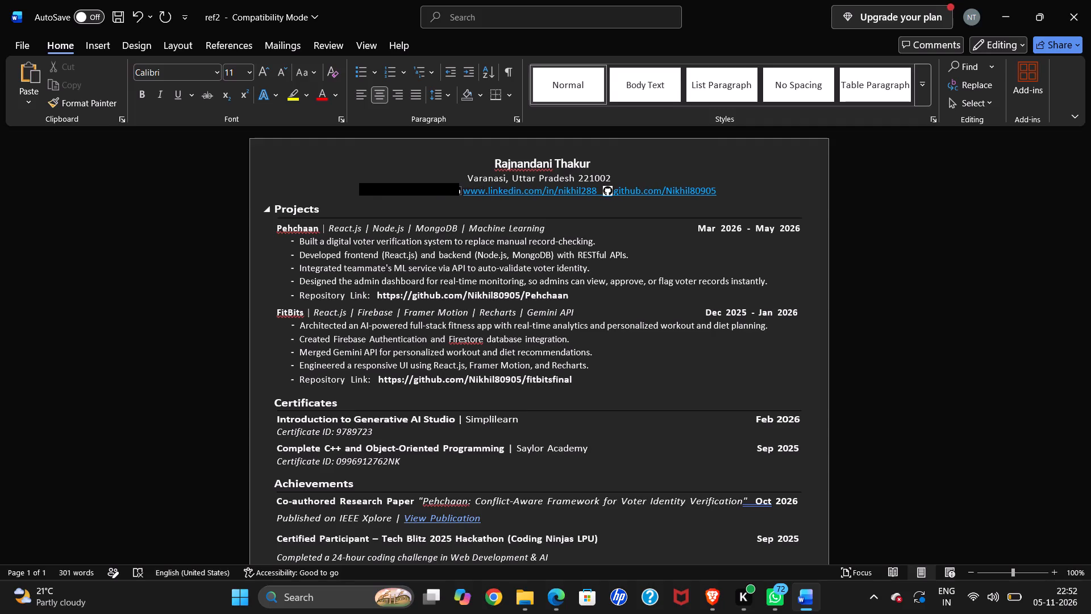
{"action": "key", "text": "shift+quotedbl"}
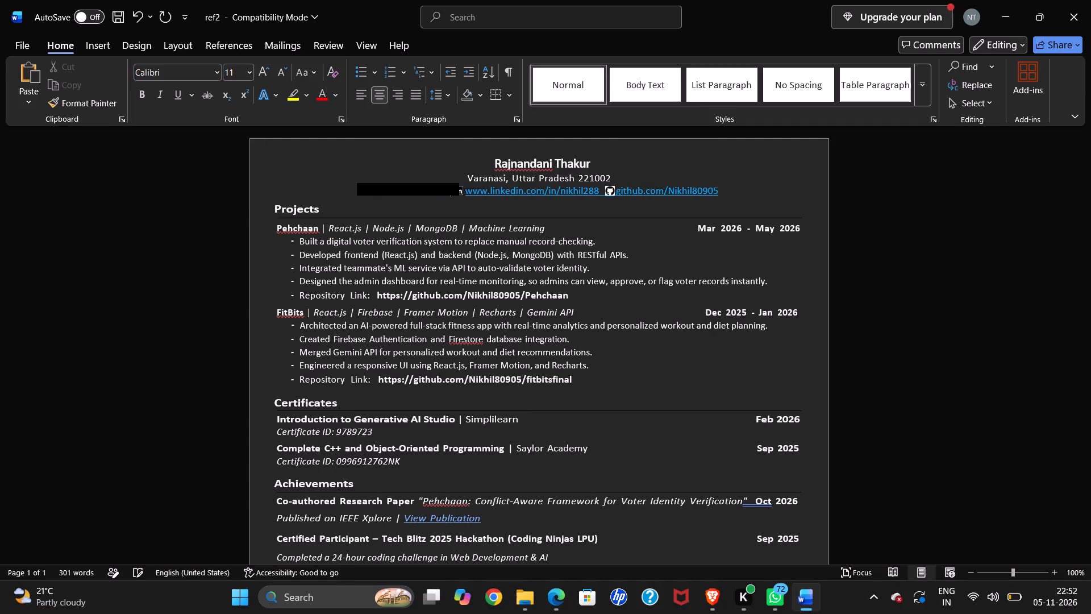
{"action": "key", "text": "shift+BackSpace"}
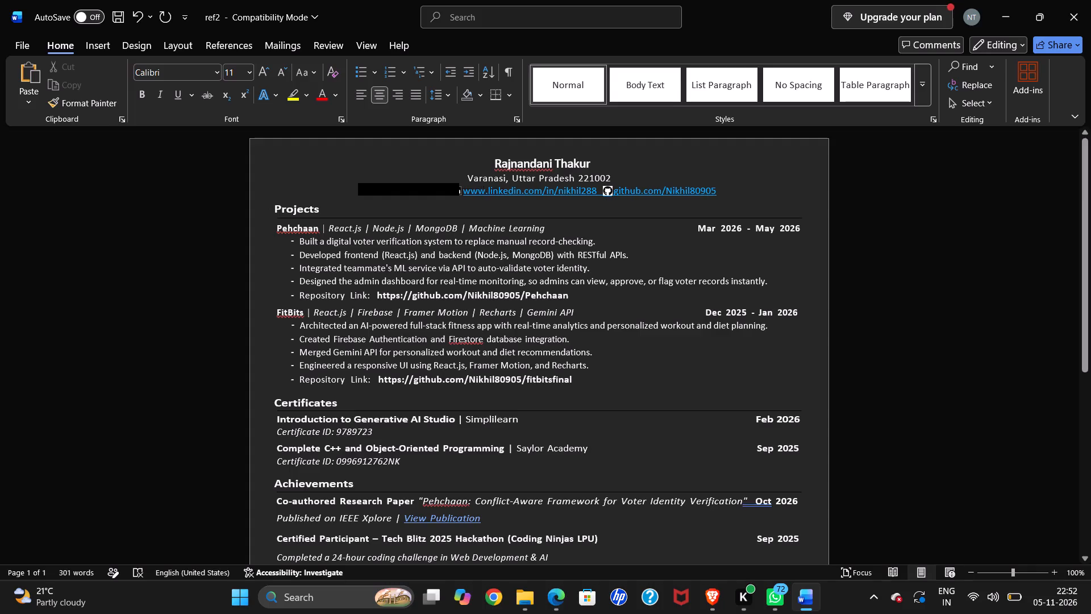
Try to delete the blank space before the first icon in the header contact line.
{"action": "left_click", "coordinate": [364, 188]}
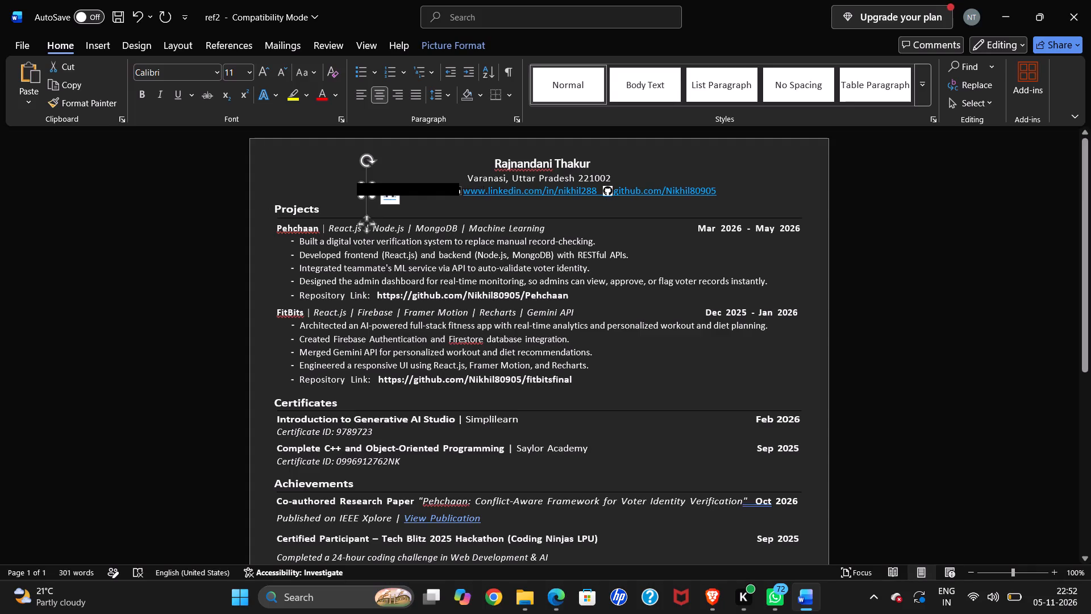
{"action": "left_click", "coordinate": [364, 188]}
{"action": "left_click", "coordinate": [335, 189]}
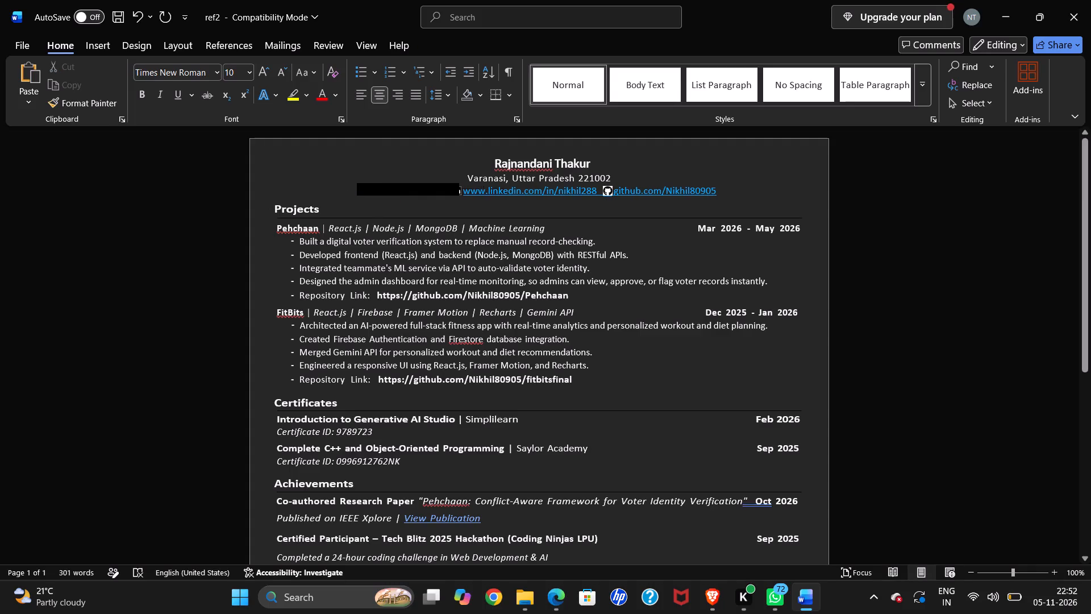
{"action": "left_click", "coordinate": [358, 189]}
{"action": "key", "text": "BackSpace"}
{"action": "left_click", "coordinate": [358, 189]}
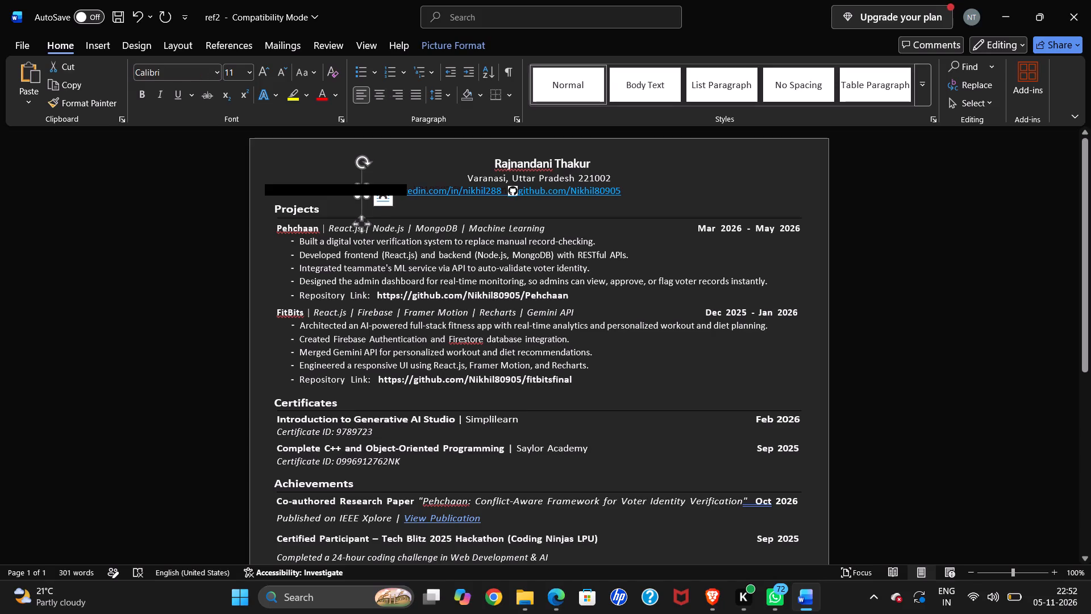
Undo the recent header contact line edits, back to before the e-mail address was removed.
{"action": "key", "text": "ctrl+z"}
{"action": "key", "text": "ctrl+z"}
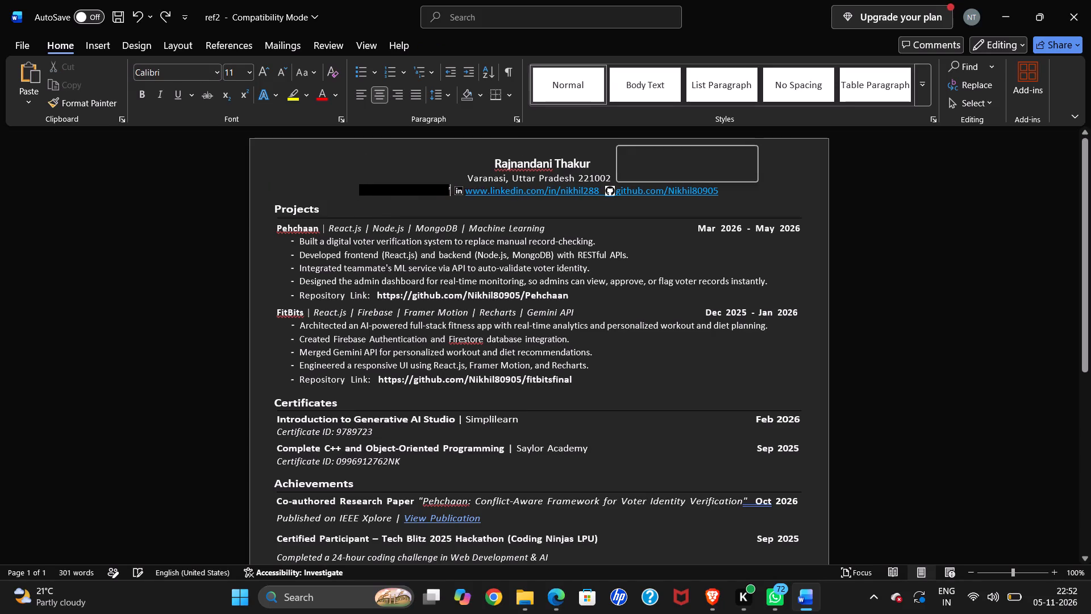
{"action": "key", "text": "ctrl+z"}
{"action": "key", "text": "ctrl+z"}
{"action": "key", "text": "ctrl+z"}
{"action": "key", "text": "ctrl+z"}
{"action": "key", "text": "ctrl+z"}
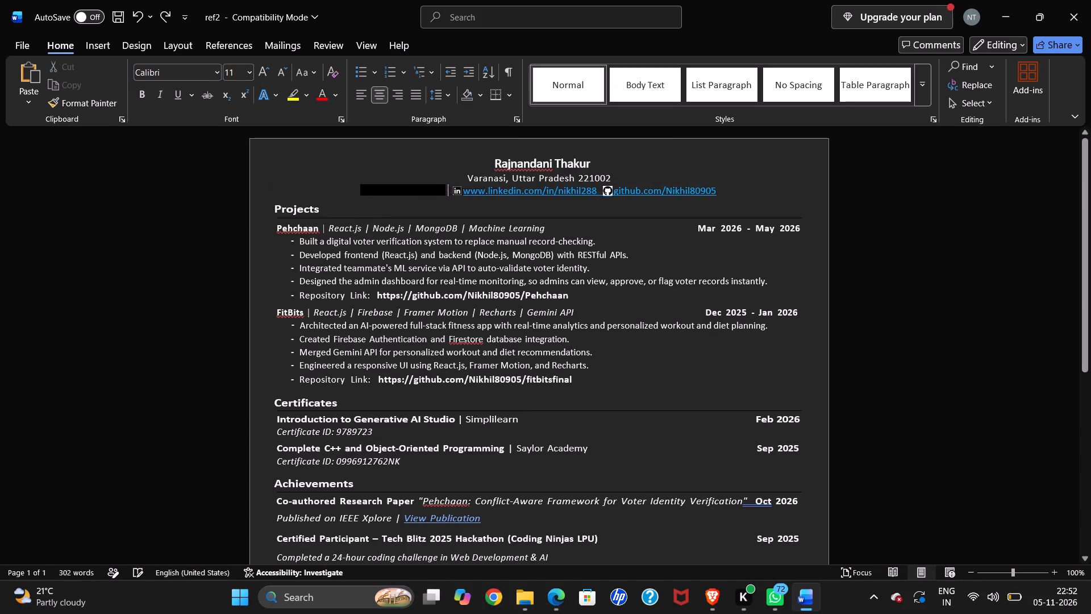
{"action": "key", "text": "ctrl+z"}
{"action": "key", "text": "ctrl+z"}
{"action": "key", "text": "ctrl+z"}
{"action": "key", "text": "ctrl+z"}
{"action": "key", "text": "ctrl+z"}
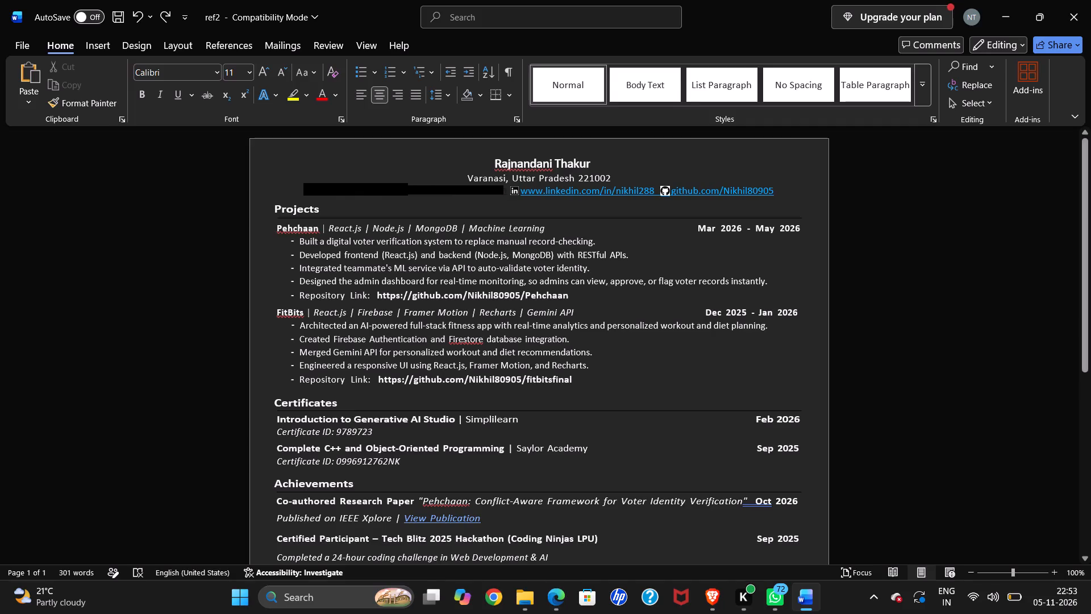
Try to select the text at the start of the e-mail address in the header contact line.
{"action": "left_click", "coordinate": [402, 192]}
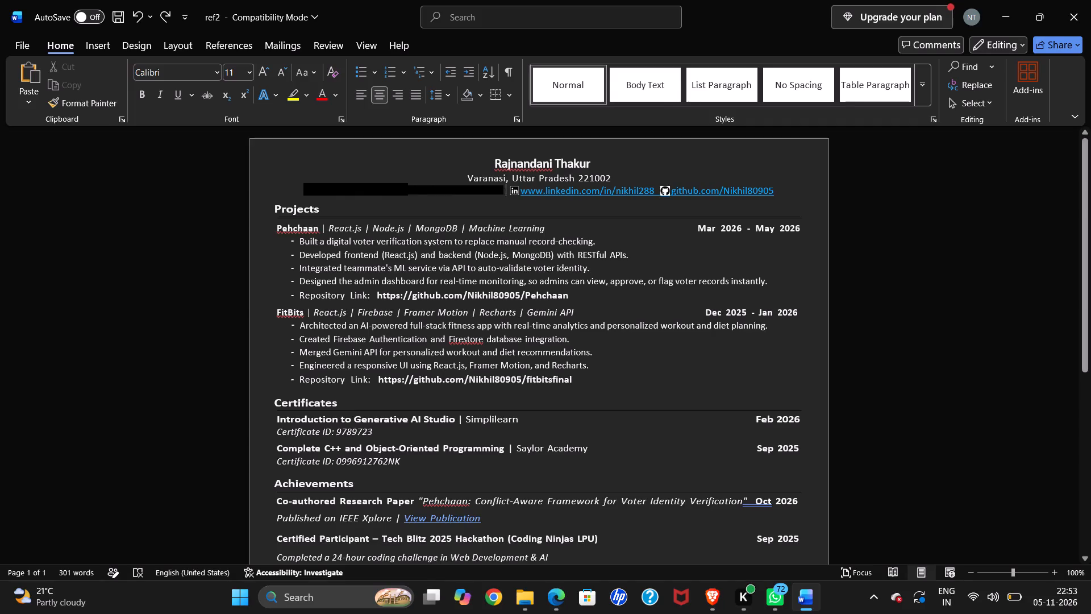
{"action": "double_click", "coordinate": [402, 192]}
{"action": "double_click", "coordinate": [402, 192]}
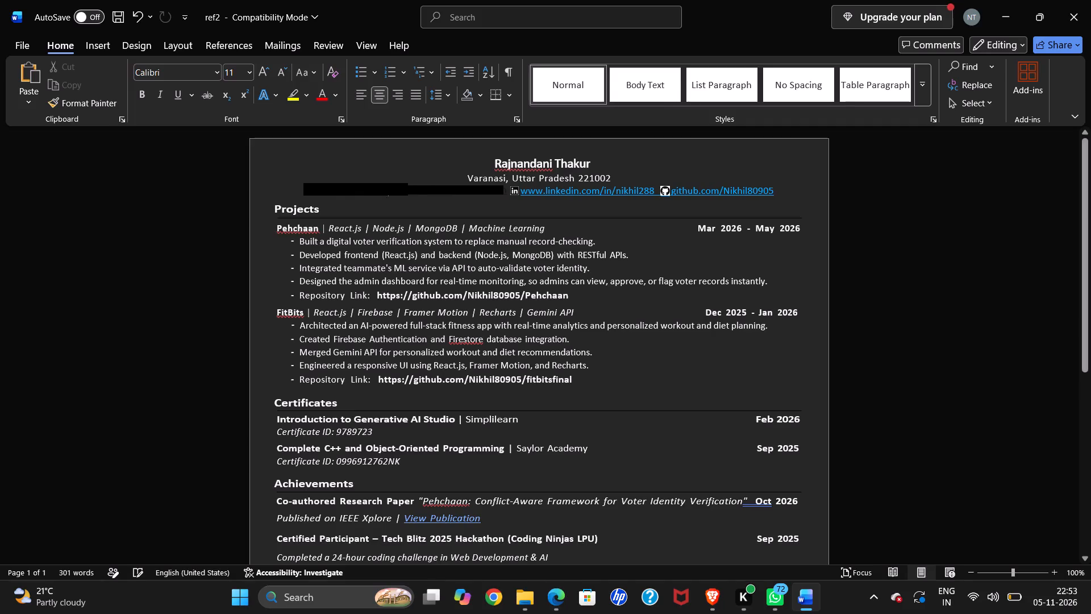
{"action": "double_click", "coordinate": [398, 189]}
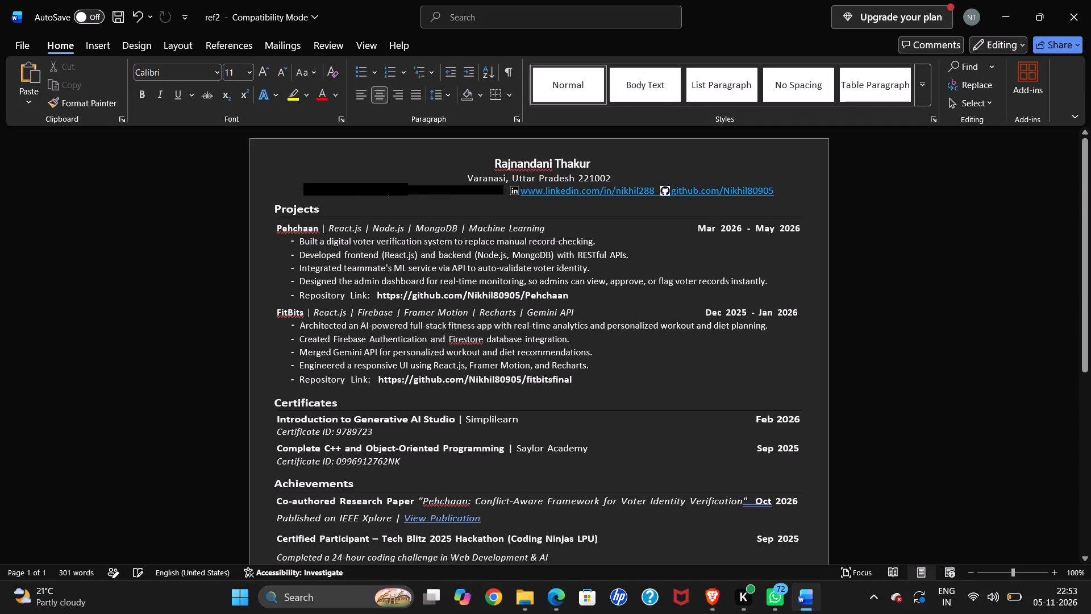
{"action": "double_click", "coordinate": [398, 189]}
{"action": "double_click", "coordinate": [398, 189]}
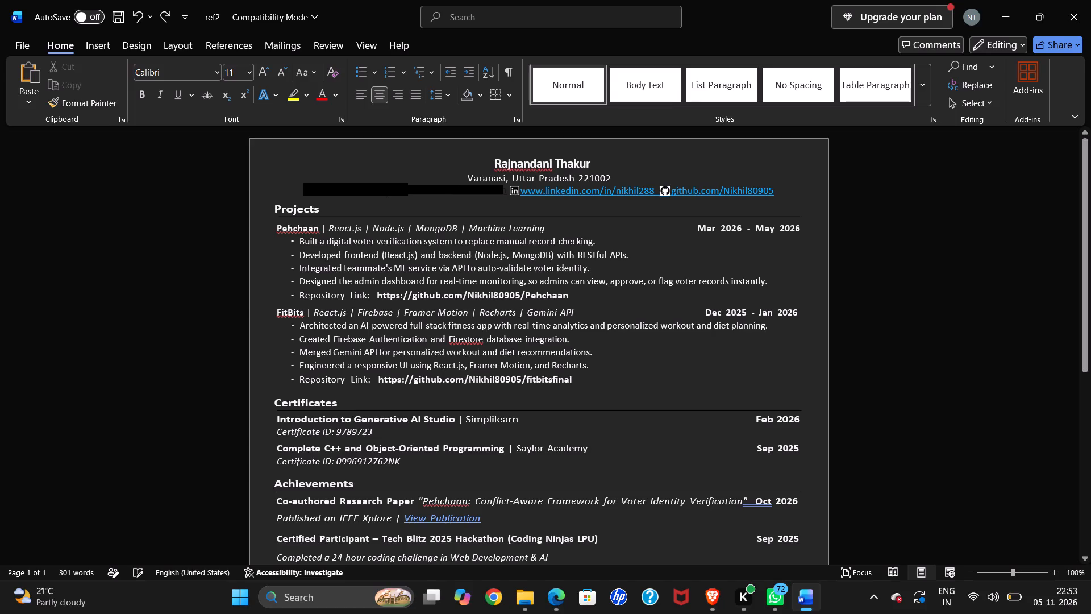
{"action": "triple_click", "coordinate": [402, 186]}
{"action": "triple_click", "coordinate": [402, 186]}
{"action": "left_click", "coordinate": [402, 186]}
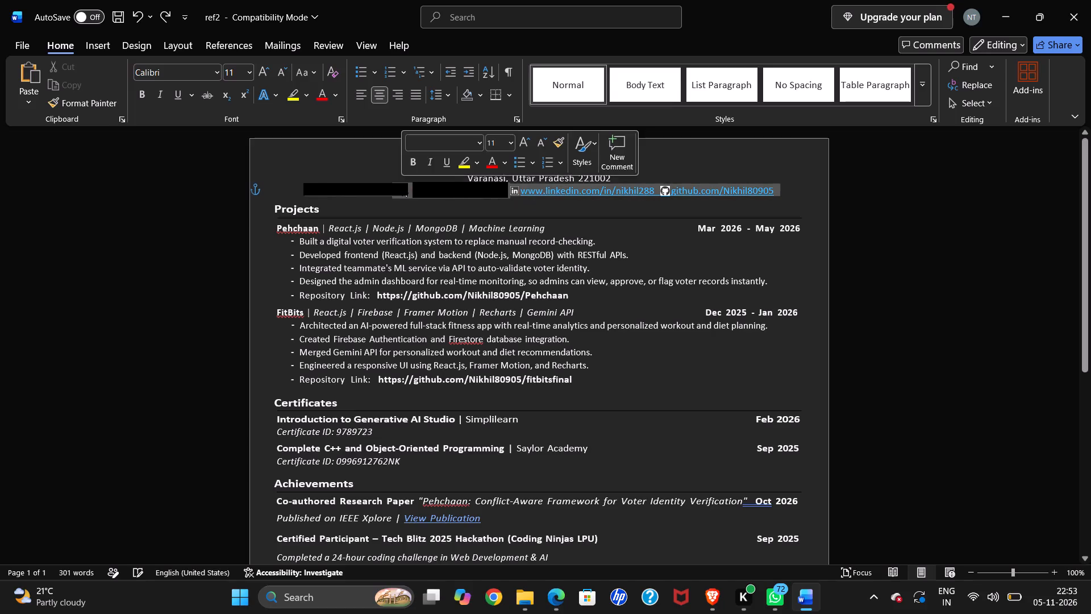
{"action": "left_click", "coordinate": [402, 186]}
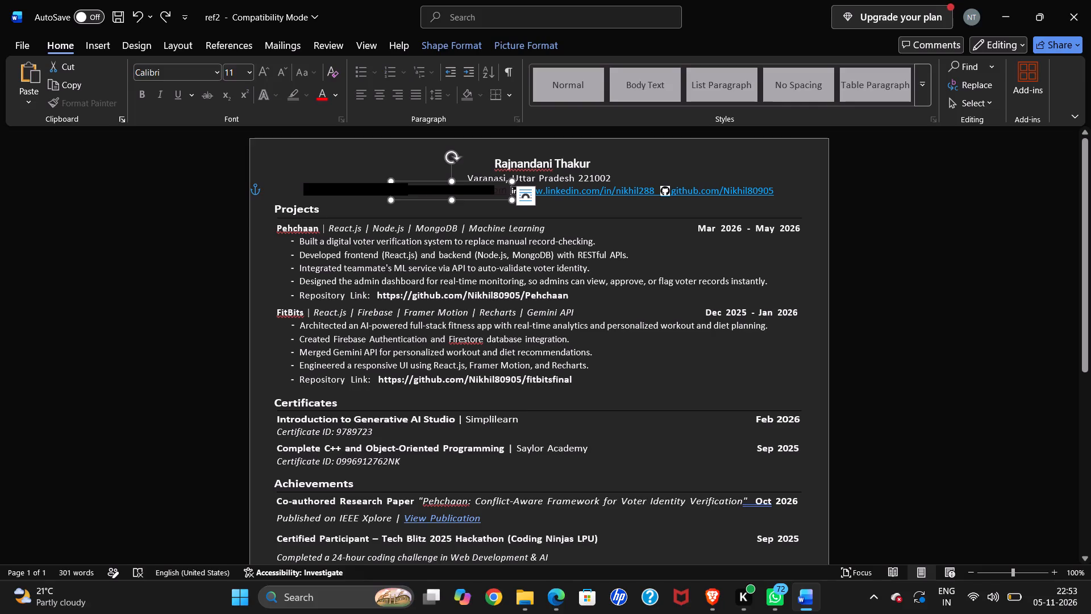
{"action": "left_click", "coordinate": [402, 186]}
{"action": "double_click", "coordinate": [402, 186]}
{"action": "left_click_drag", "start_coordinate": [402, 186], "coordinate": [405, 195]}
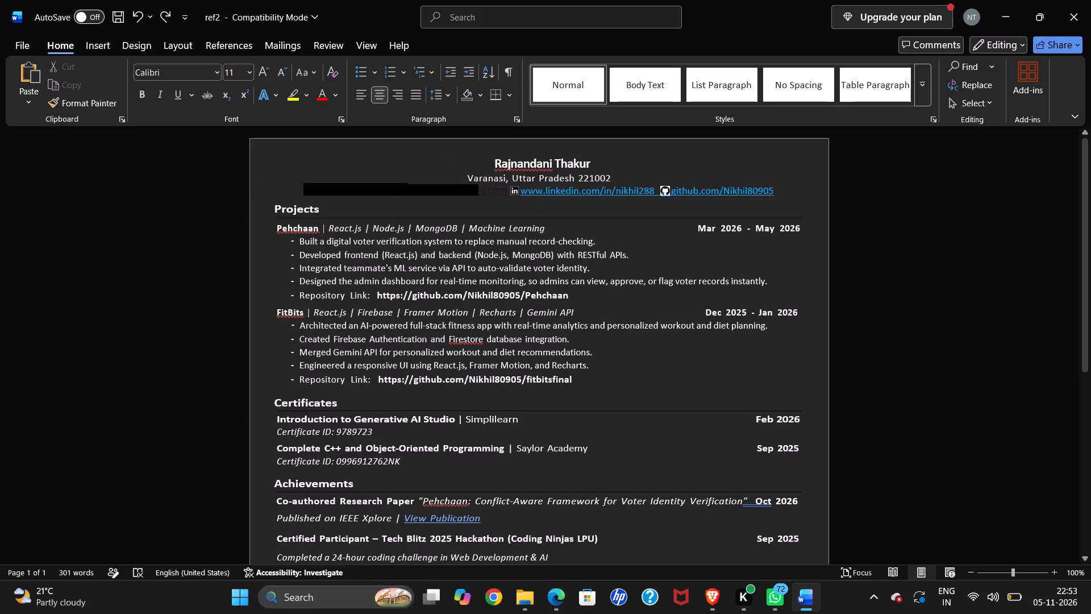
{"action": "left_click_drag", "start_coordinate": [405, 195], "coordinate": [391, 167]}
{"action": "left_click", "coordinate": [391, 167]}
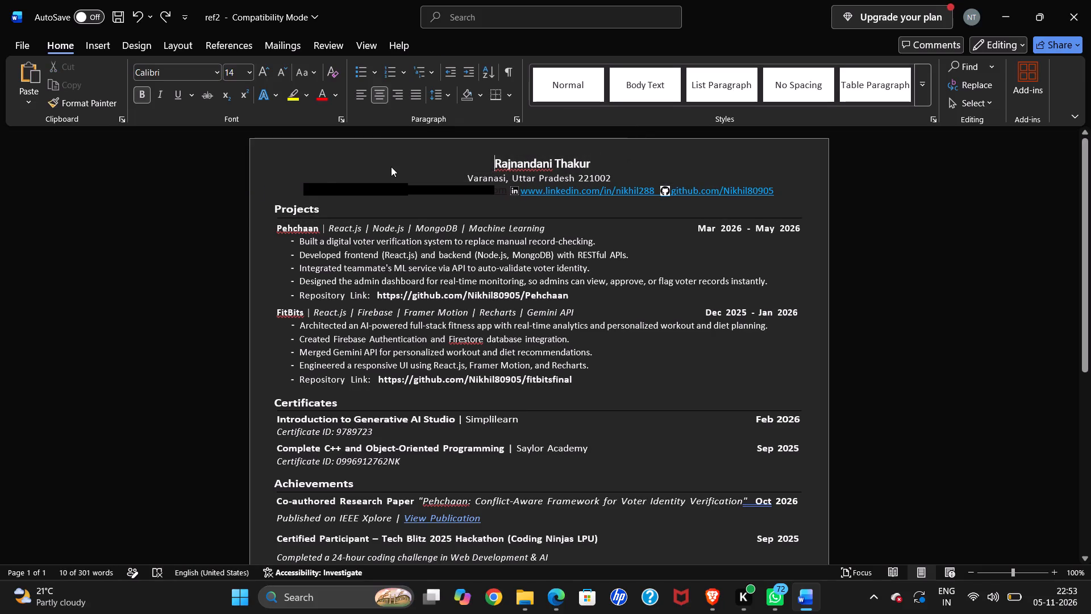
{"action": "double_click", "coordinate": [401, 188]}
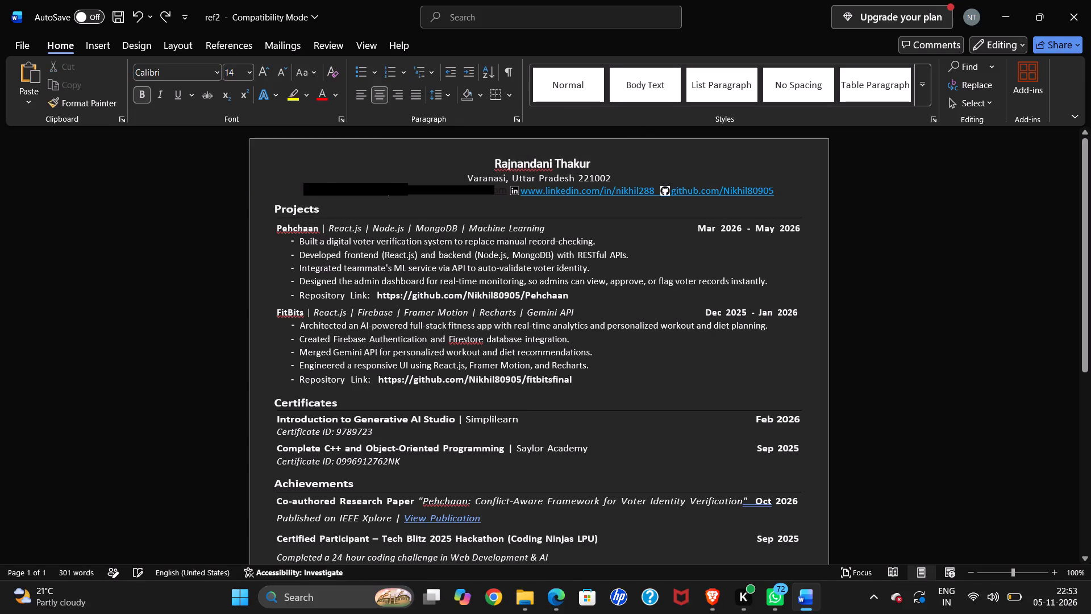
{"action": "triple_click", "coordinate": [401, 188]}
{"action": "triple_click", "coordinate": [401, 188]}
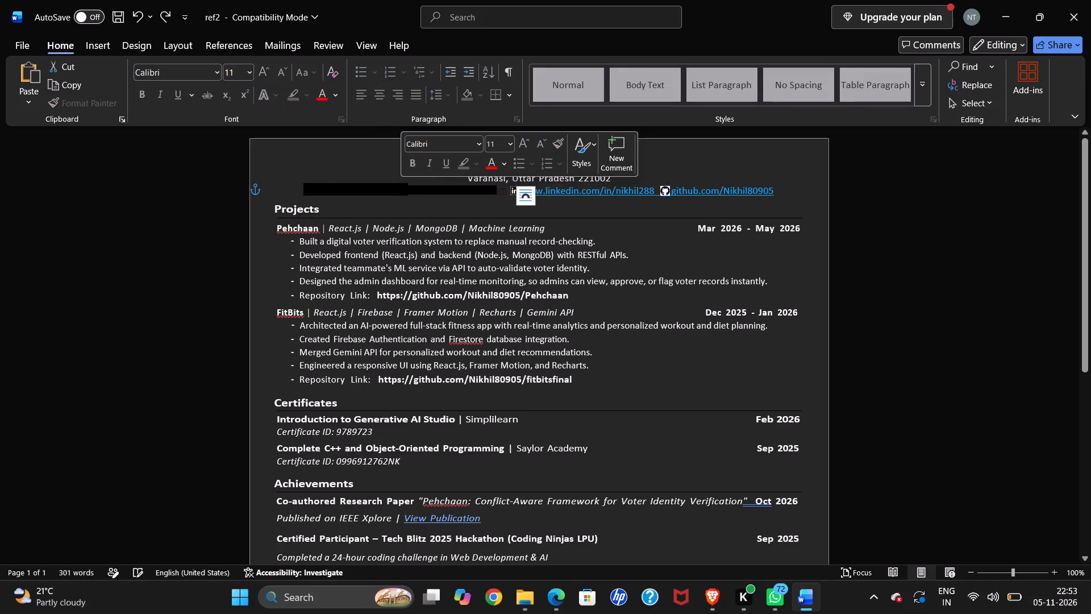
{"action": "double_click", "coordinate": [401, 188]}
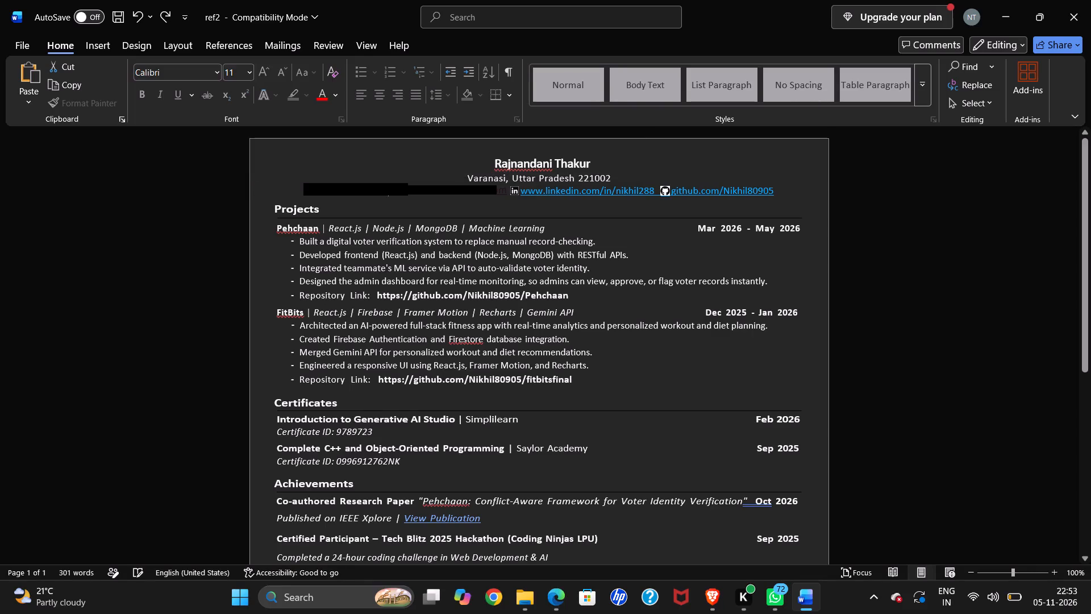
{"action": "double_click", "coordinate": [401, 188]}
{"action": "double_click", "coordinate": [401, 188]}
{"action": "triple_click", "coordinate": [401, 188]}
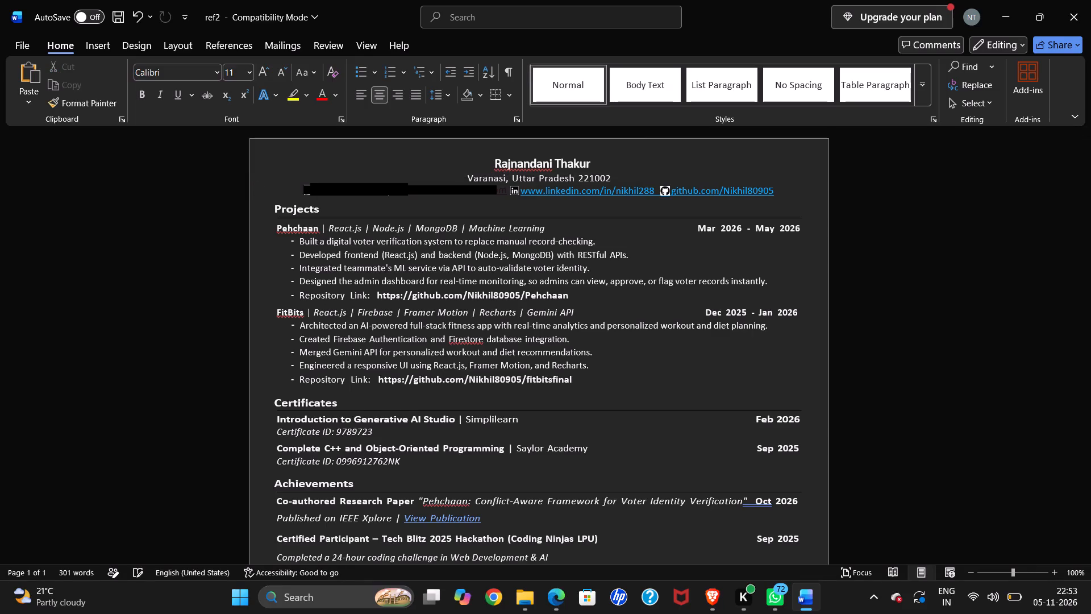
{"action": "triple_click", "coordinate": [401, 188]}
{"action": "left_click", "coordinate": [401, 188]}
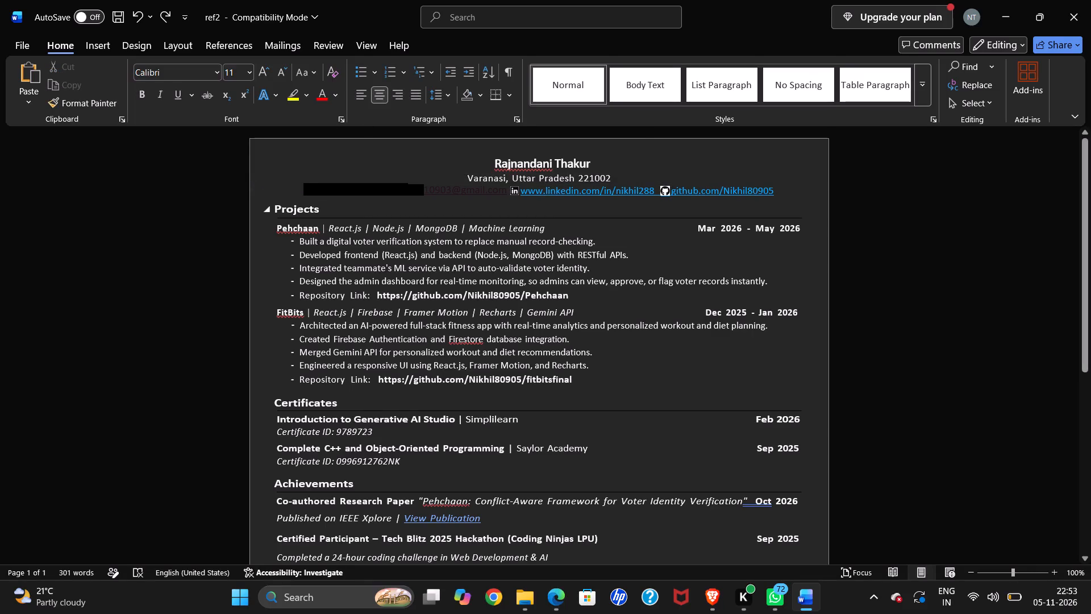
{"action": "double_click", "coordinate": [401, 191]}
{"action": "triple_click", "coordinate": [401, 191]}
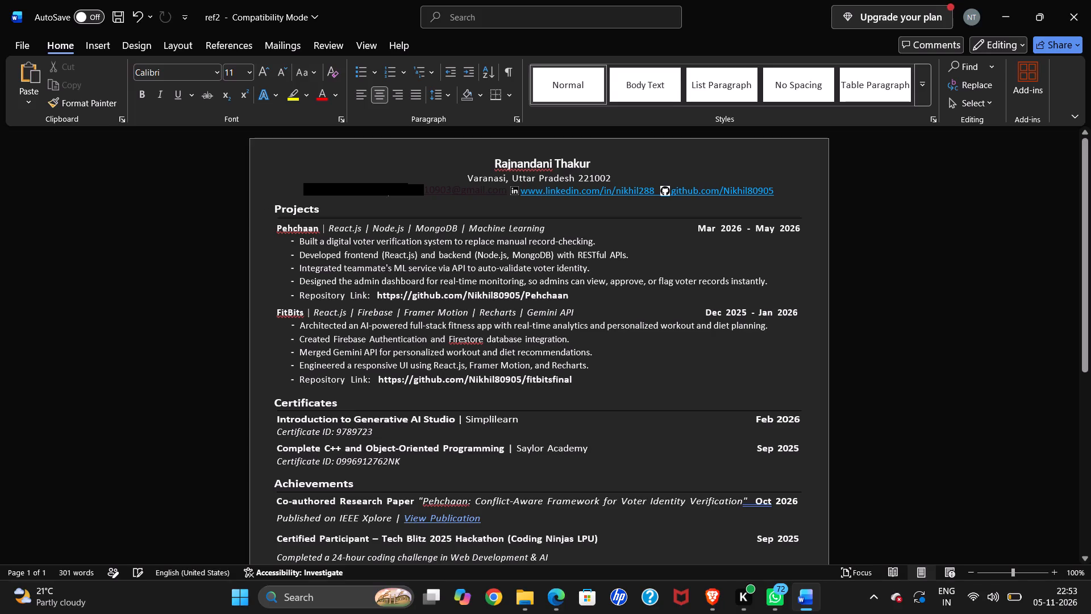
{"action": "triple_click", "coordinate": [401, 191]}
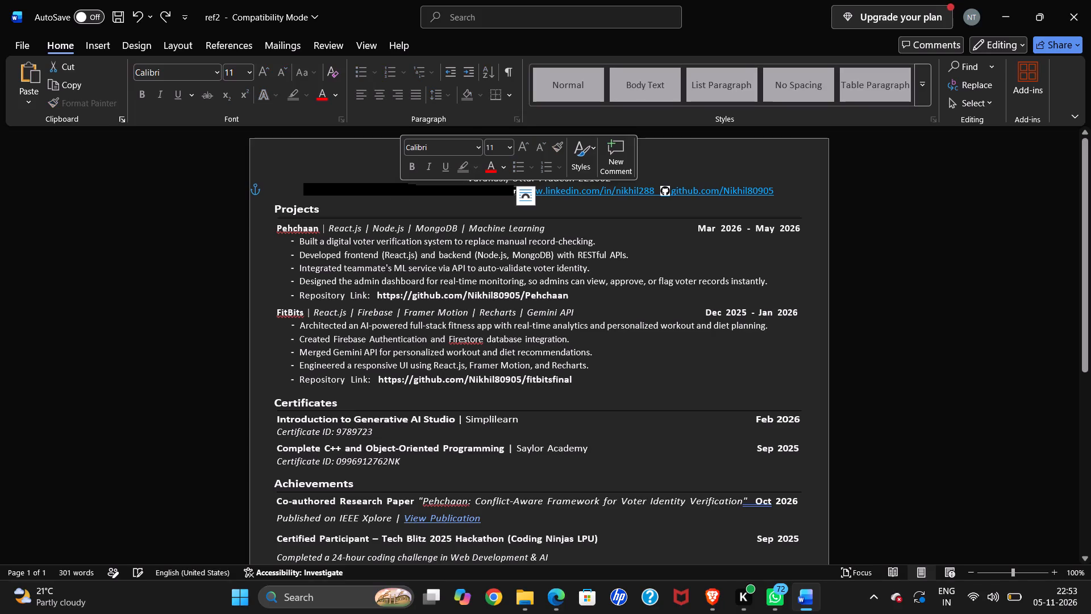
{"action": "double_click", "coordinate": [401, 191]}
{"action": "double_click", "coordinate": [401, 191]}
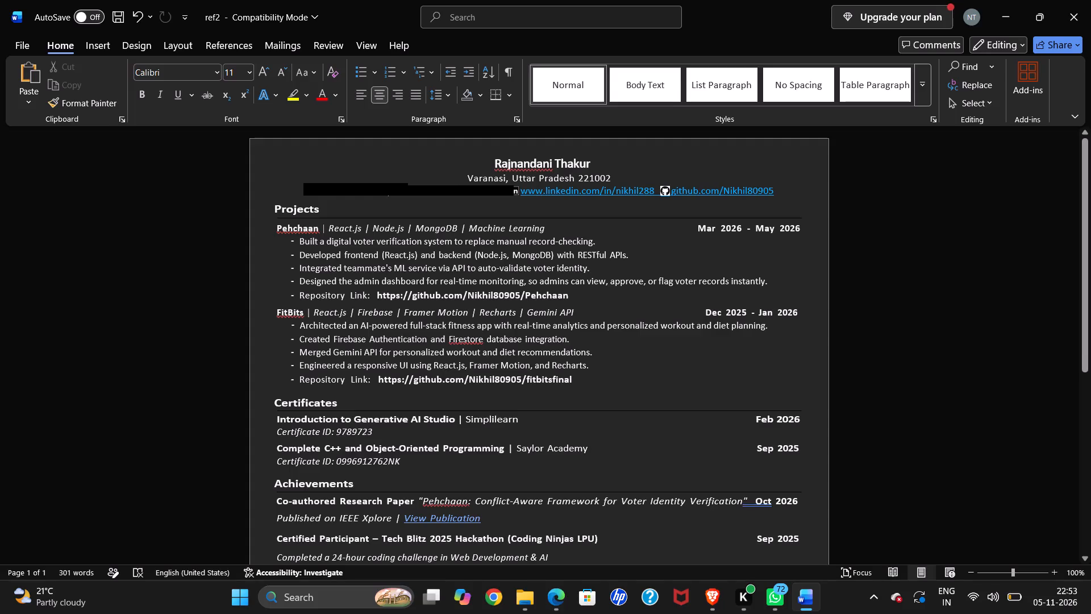
Insert ten spaces at the start of the e-mail address in the header contact line.
{"action": "left_click", "coordinate": [405, 189]}
{"action": "key", "text": "space"}
{"action": "key", "text": "space"}
{"action": "key", "text": "space"}
{"action": "key", "text": "space"}
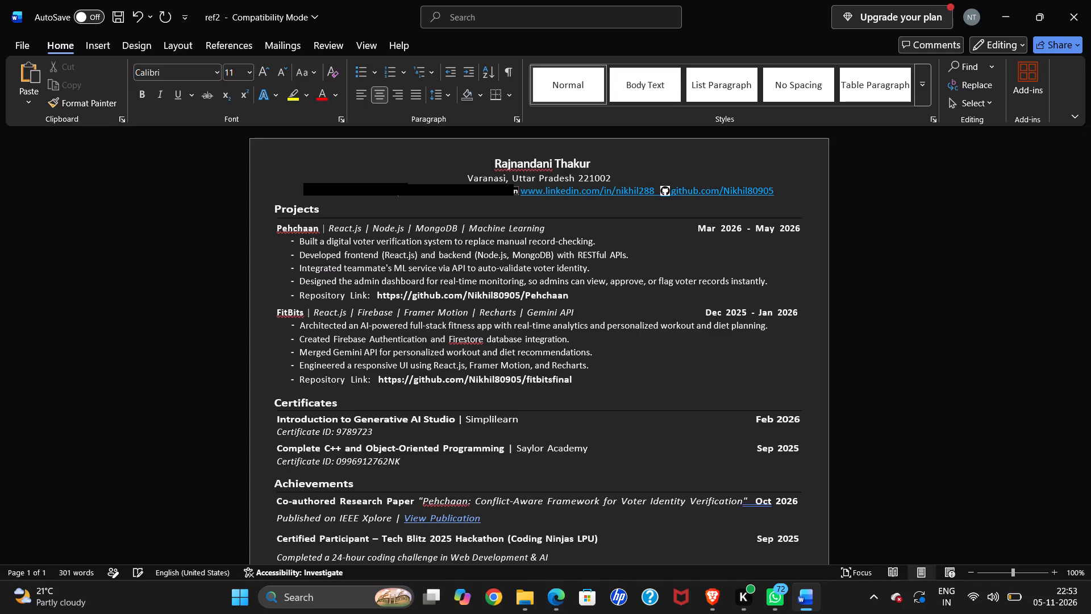
{"action": "key", "text": "space"}
{"action": "key", "text": "space"}
{"action": "key", "text": "space"}
{"action": "key", "text": "space"}
{"action": "key", "text": "space"}
{"action": "key", "text": "space"}
{"action": "key", "text": "Right"}
{"action": "key", "text": "Left"}
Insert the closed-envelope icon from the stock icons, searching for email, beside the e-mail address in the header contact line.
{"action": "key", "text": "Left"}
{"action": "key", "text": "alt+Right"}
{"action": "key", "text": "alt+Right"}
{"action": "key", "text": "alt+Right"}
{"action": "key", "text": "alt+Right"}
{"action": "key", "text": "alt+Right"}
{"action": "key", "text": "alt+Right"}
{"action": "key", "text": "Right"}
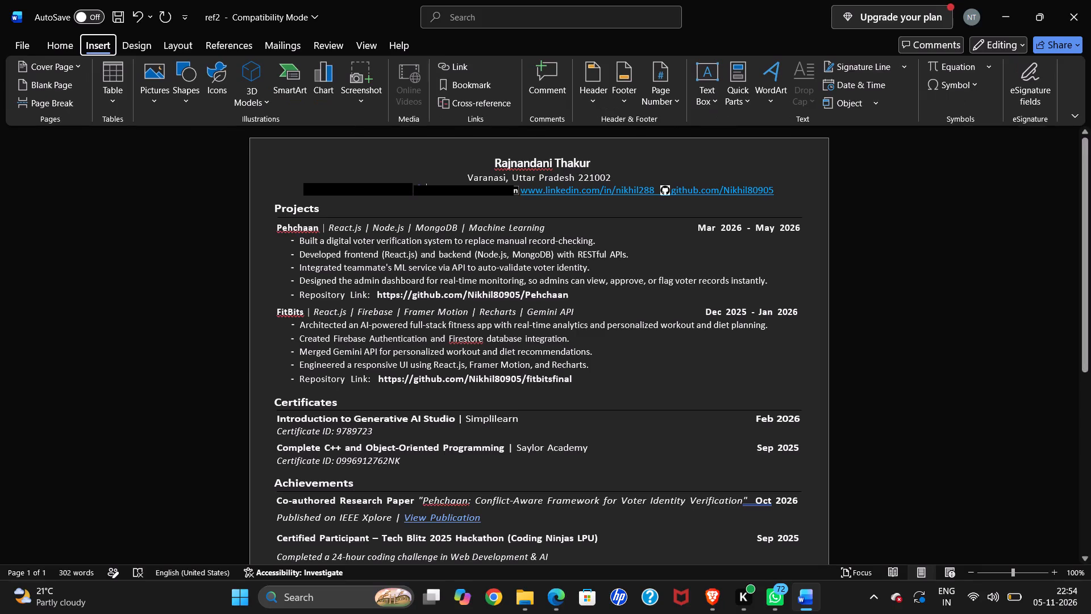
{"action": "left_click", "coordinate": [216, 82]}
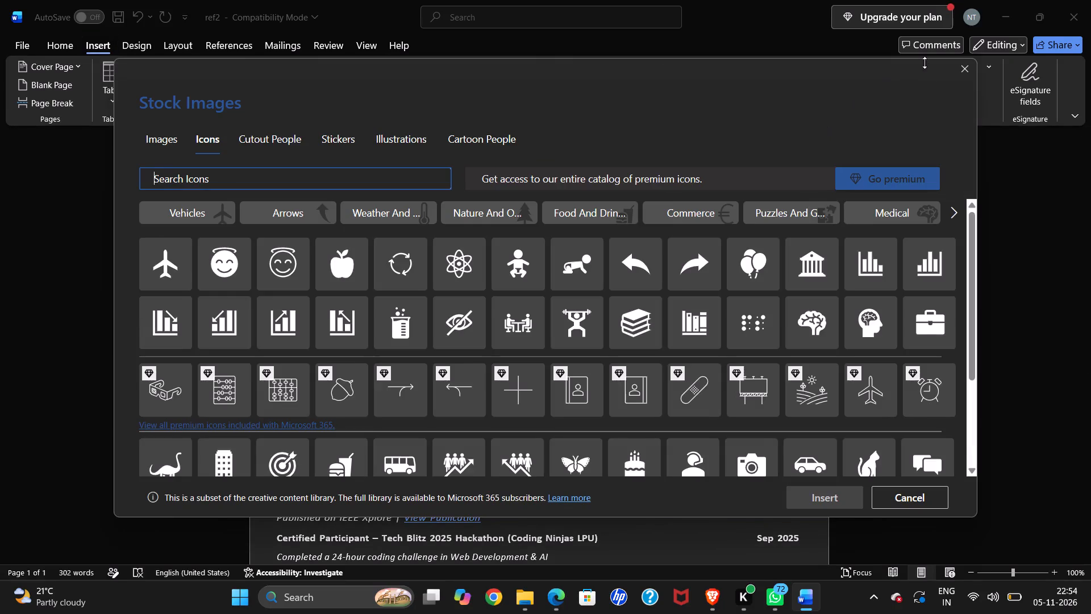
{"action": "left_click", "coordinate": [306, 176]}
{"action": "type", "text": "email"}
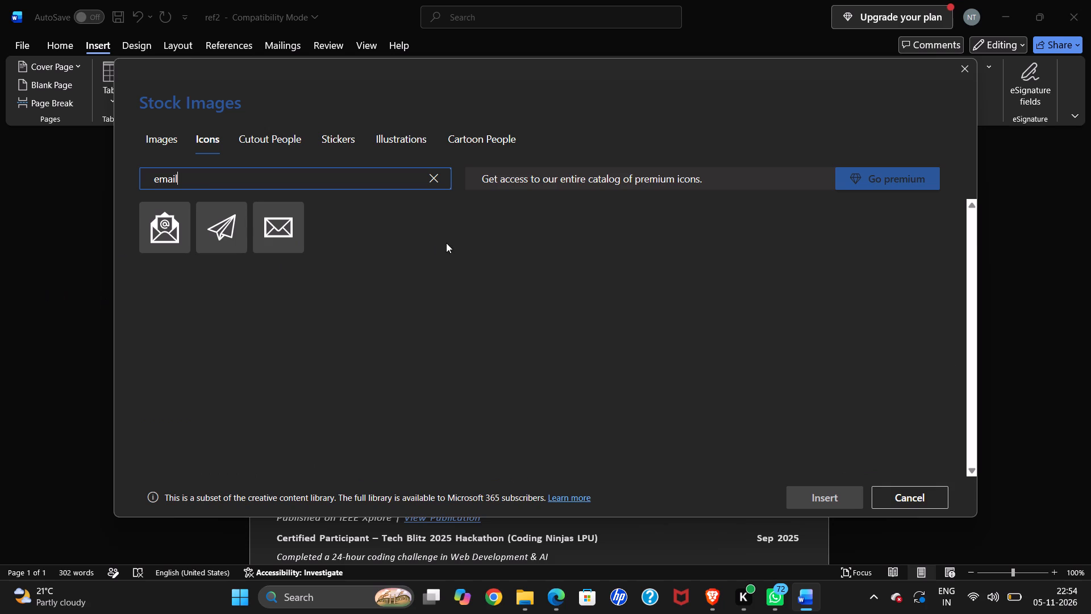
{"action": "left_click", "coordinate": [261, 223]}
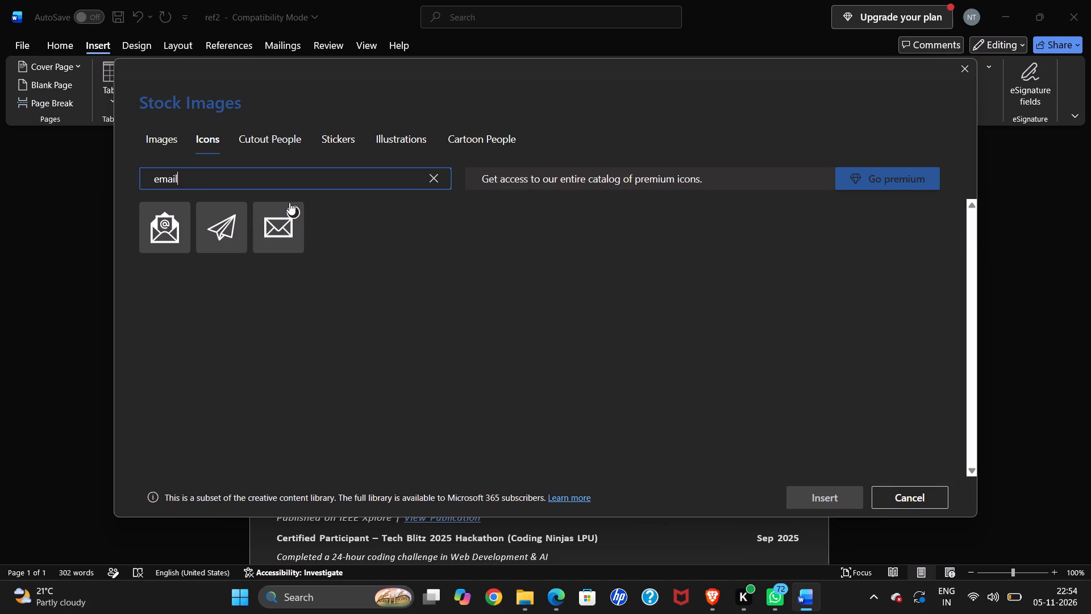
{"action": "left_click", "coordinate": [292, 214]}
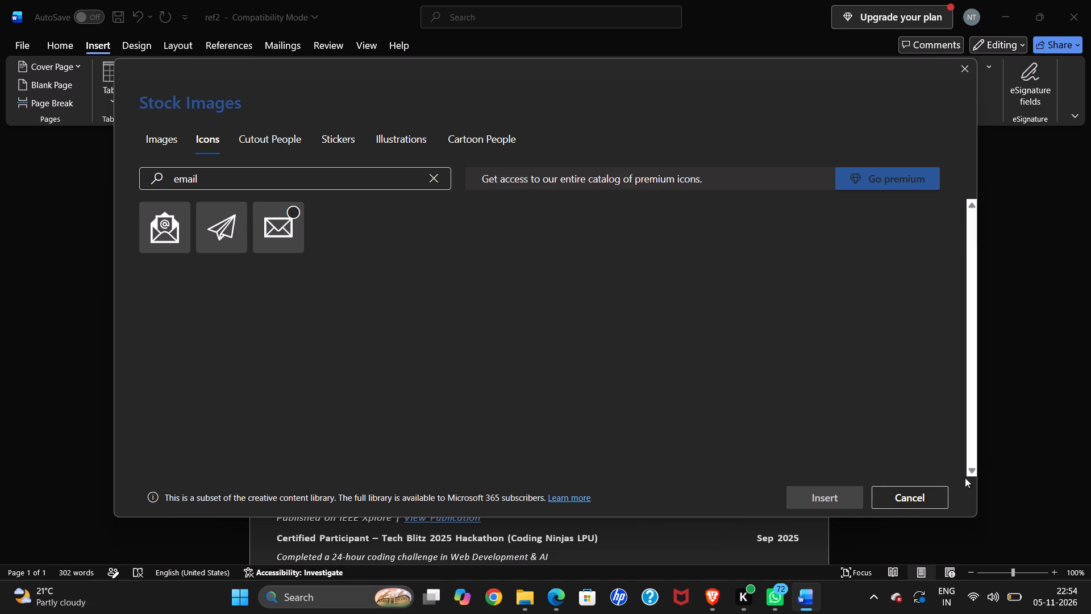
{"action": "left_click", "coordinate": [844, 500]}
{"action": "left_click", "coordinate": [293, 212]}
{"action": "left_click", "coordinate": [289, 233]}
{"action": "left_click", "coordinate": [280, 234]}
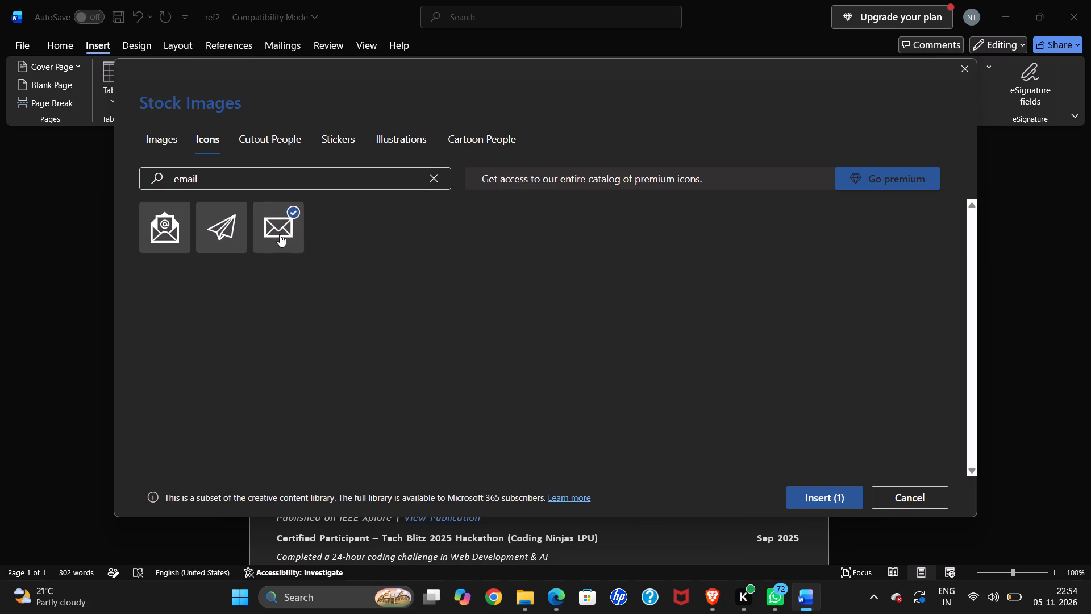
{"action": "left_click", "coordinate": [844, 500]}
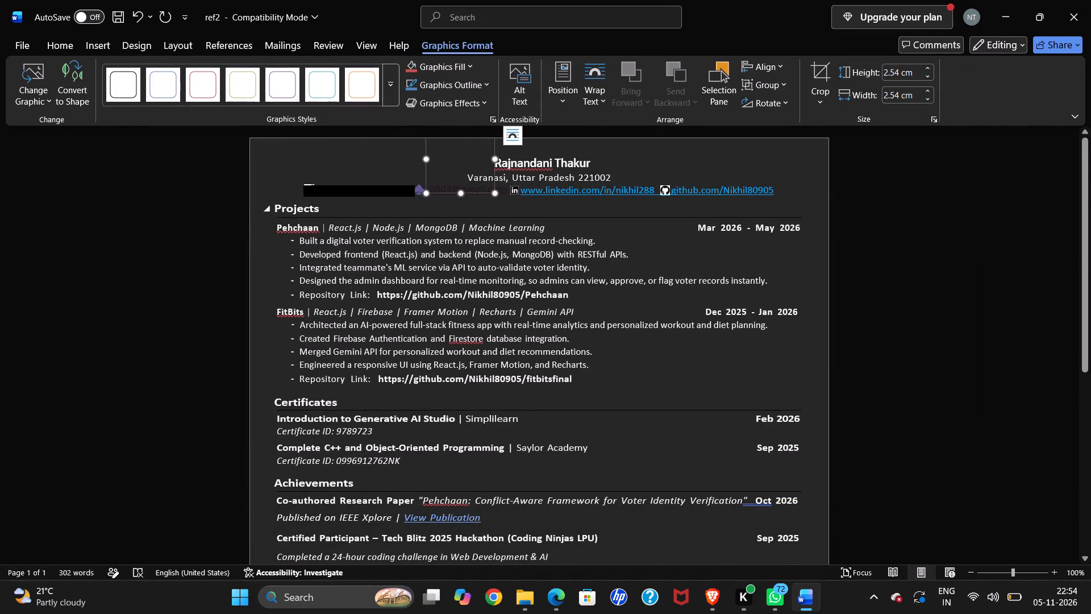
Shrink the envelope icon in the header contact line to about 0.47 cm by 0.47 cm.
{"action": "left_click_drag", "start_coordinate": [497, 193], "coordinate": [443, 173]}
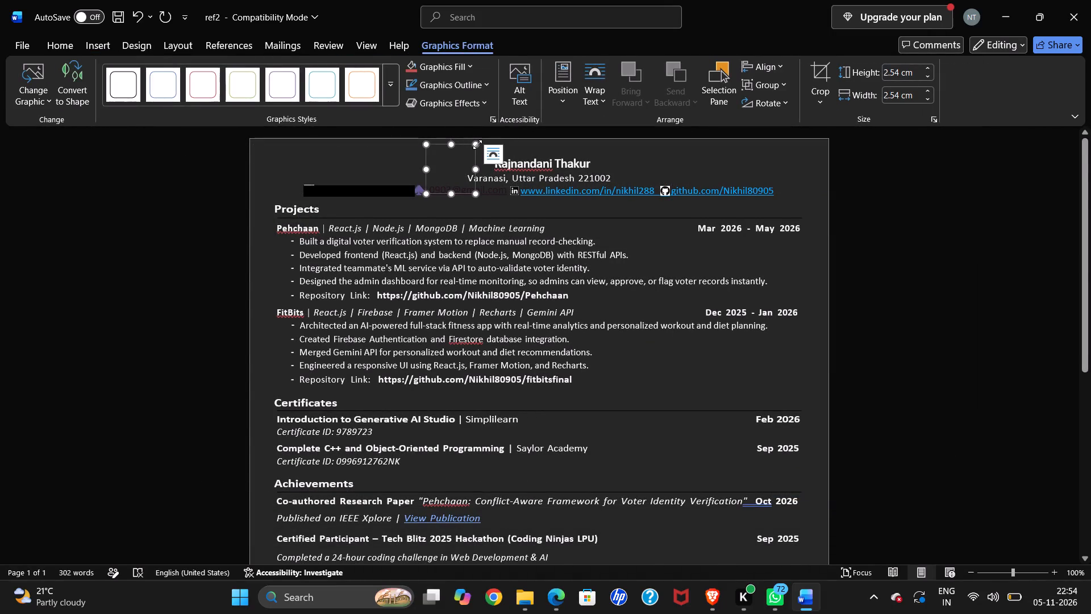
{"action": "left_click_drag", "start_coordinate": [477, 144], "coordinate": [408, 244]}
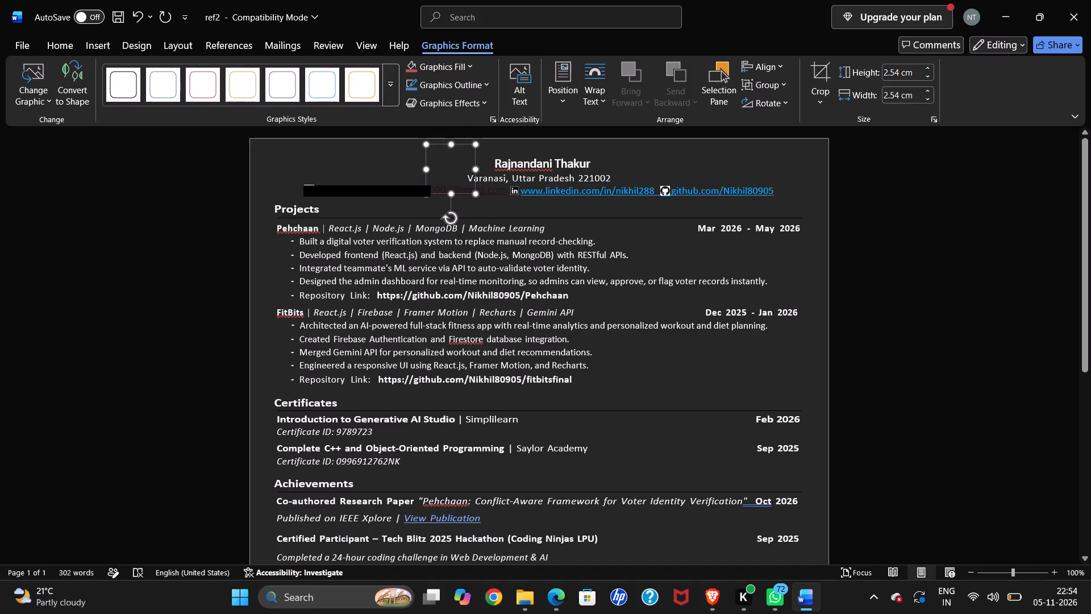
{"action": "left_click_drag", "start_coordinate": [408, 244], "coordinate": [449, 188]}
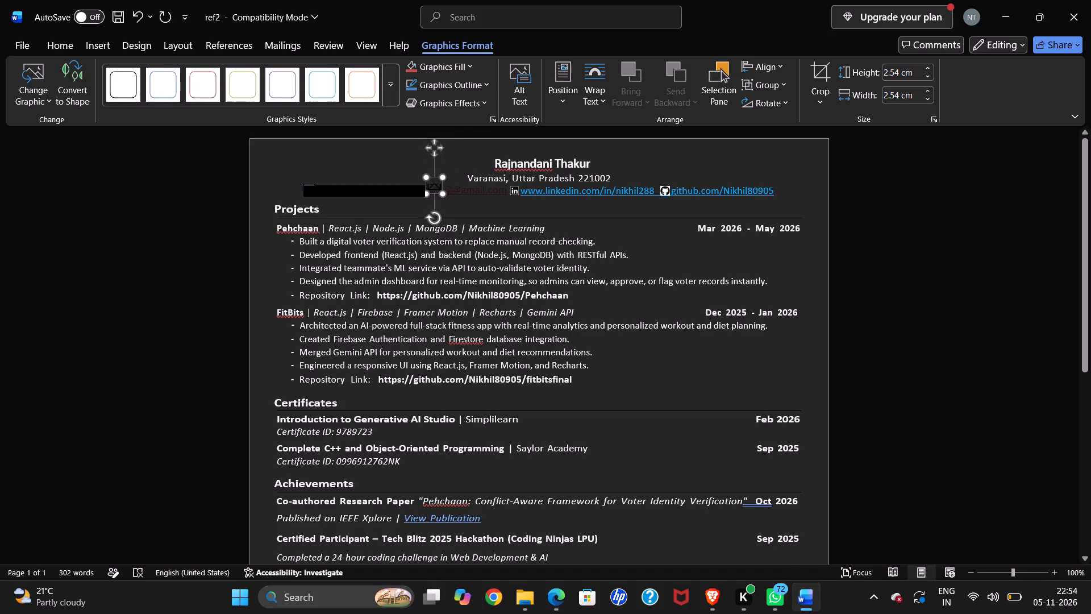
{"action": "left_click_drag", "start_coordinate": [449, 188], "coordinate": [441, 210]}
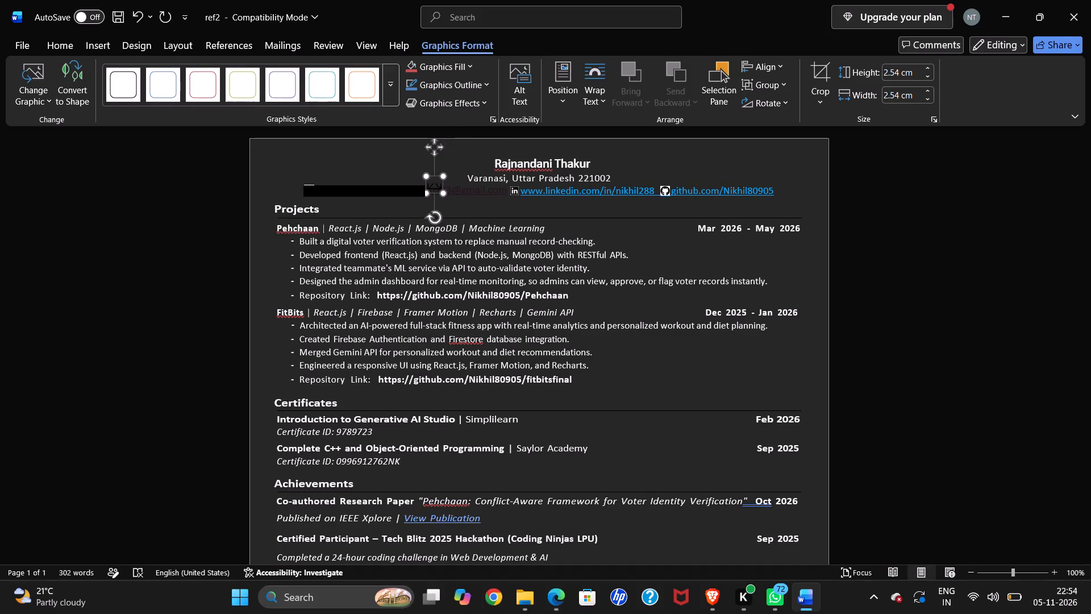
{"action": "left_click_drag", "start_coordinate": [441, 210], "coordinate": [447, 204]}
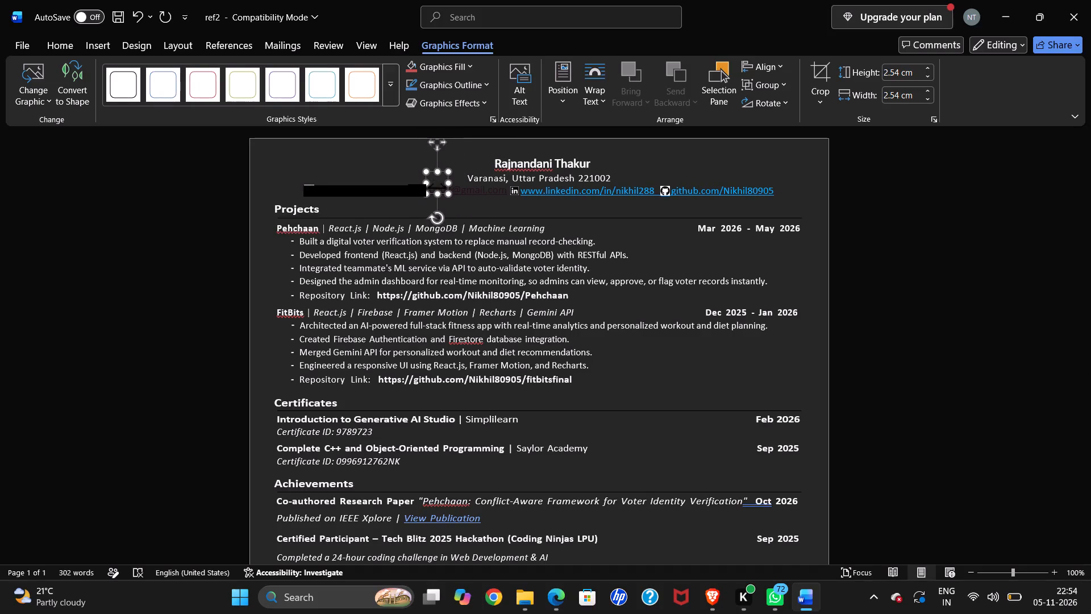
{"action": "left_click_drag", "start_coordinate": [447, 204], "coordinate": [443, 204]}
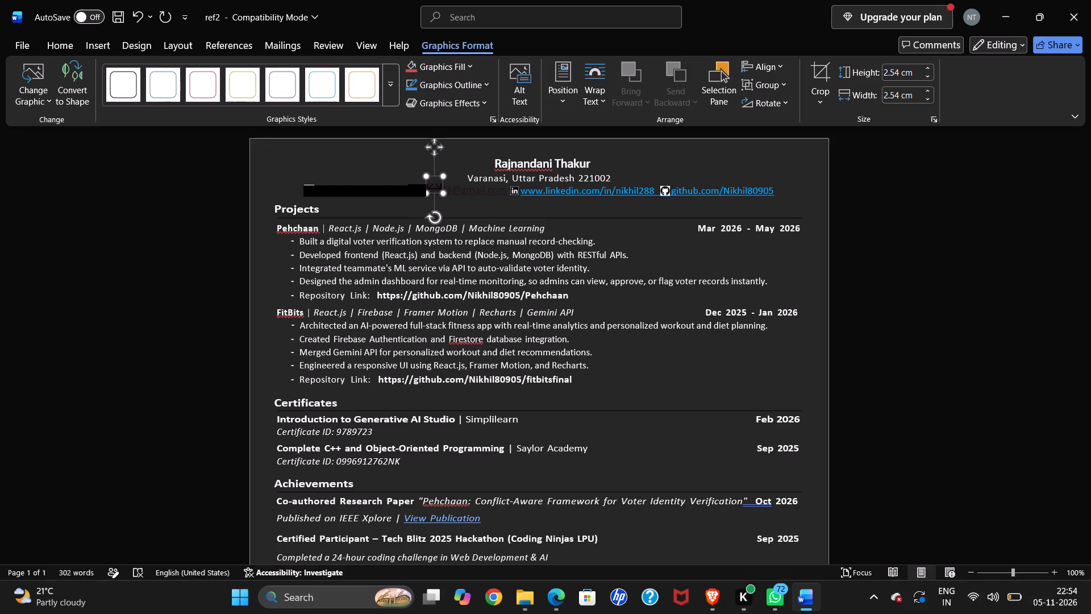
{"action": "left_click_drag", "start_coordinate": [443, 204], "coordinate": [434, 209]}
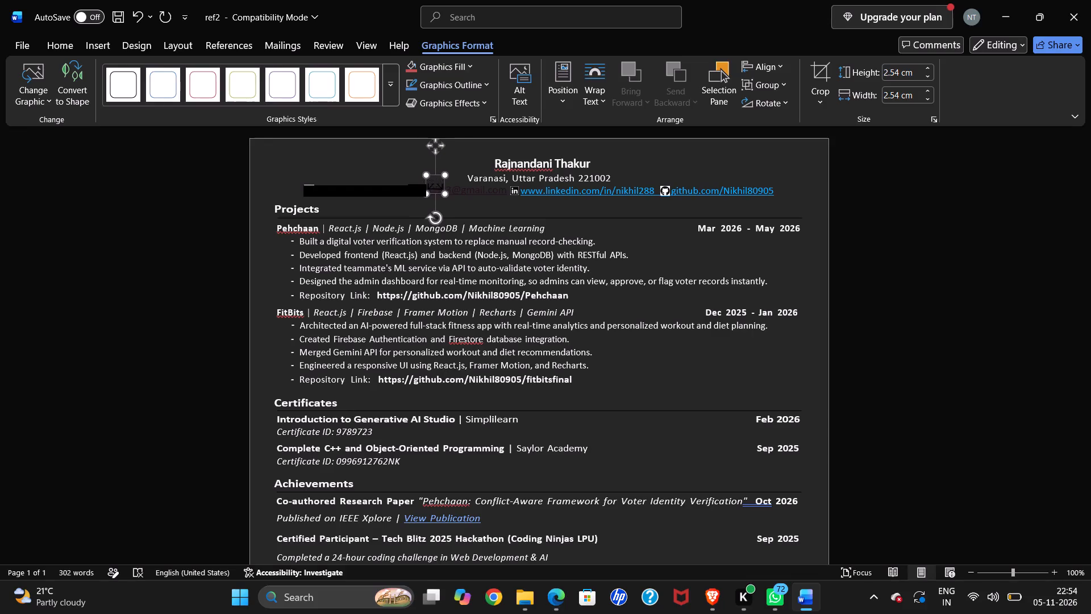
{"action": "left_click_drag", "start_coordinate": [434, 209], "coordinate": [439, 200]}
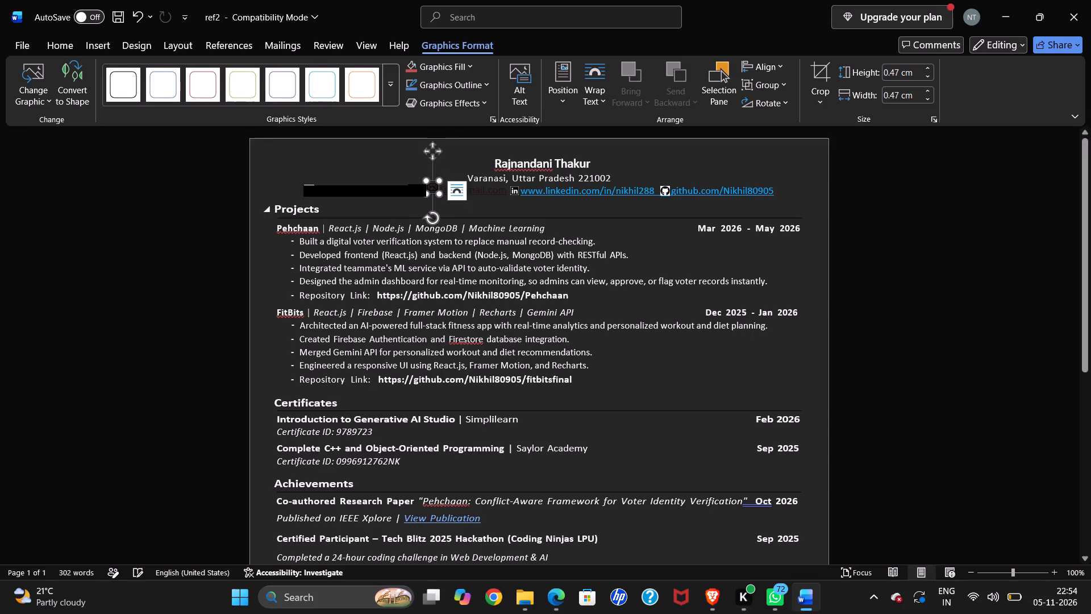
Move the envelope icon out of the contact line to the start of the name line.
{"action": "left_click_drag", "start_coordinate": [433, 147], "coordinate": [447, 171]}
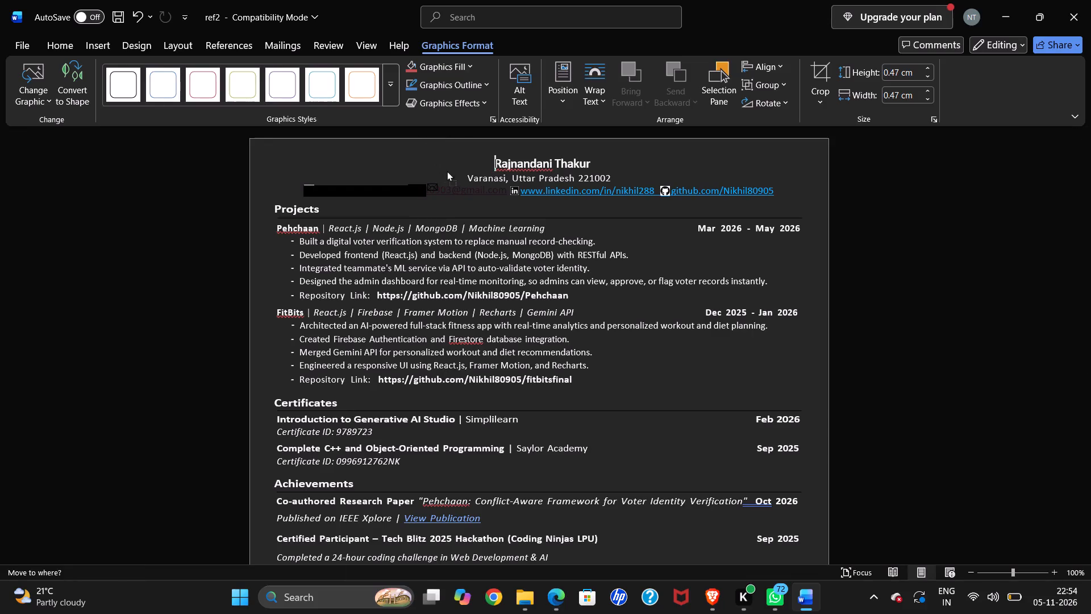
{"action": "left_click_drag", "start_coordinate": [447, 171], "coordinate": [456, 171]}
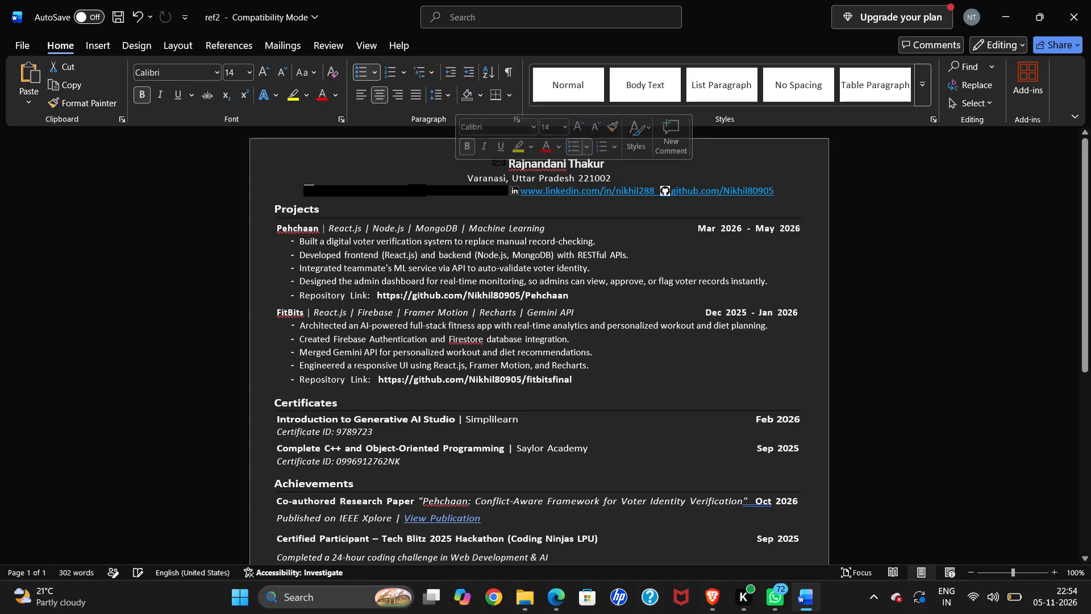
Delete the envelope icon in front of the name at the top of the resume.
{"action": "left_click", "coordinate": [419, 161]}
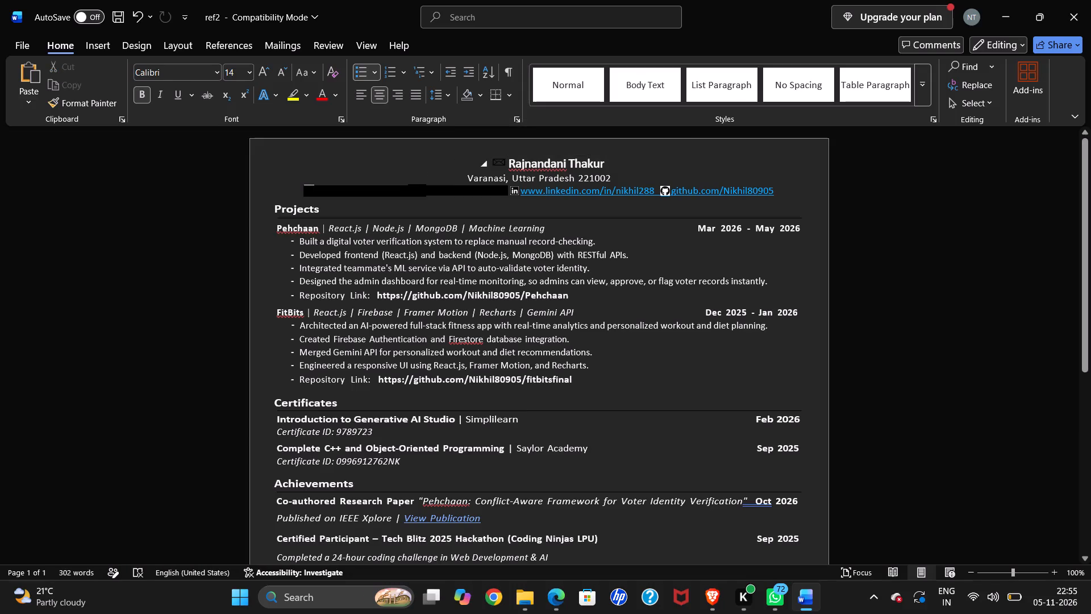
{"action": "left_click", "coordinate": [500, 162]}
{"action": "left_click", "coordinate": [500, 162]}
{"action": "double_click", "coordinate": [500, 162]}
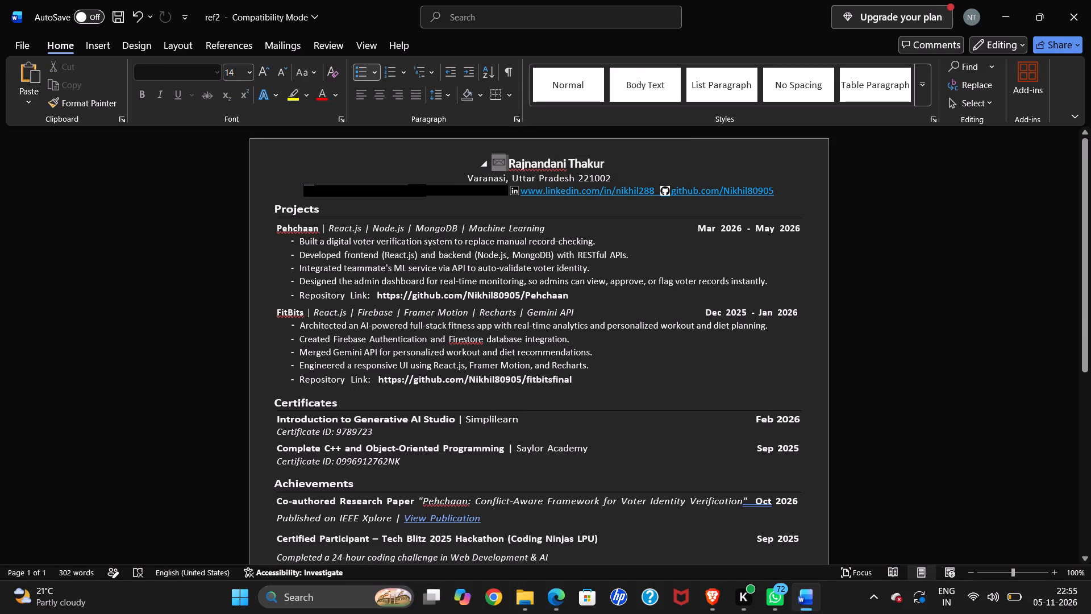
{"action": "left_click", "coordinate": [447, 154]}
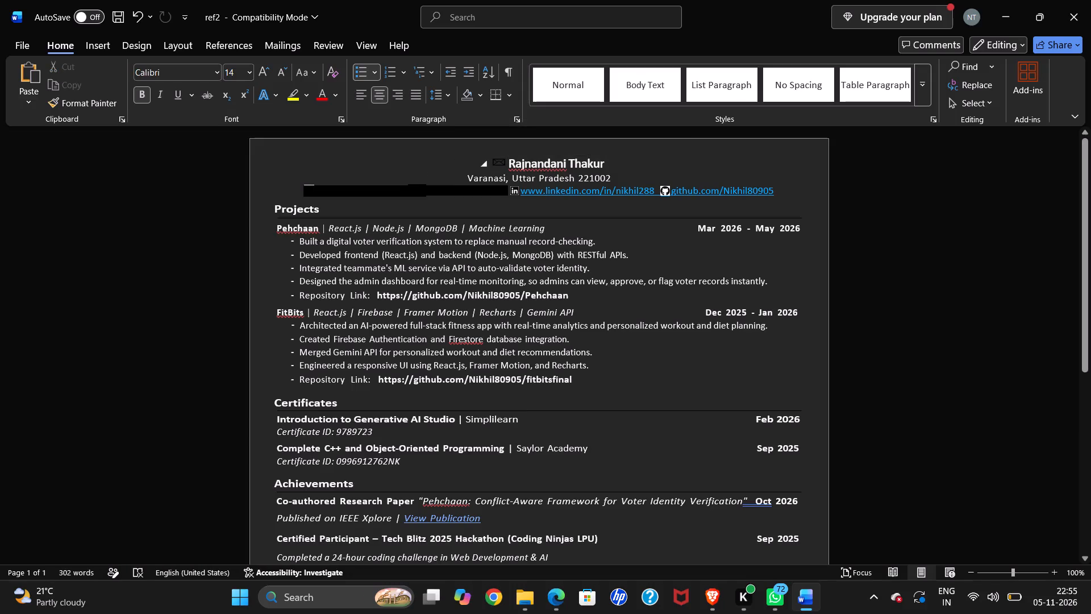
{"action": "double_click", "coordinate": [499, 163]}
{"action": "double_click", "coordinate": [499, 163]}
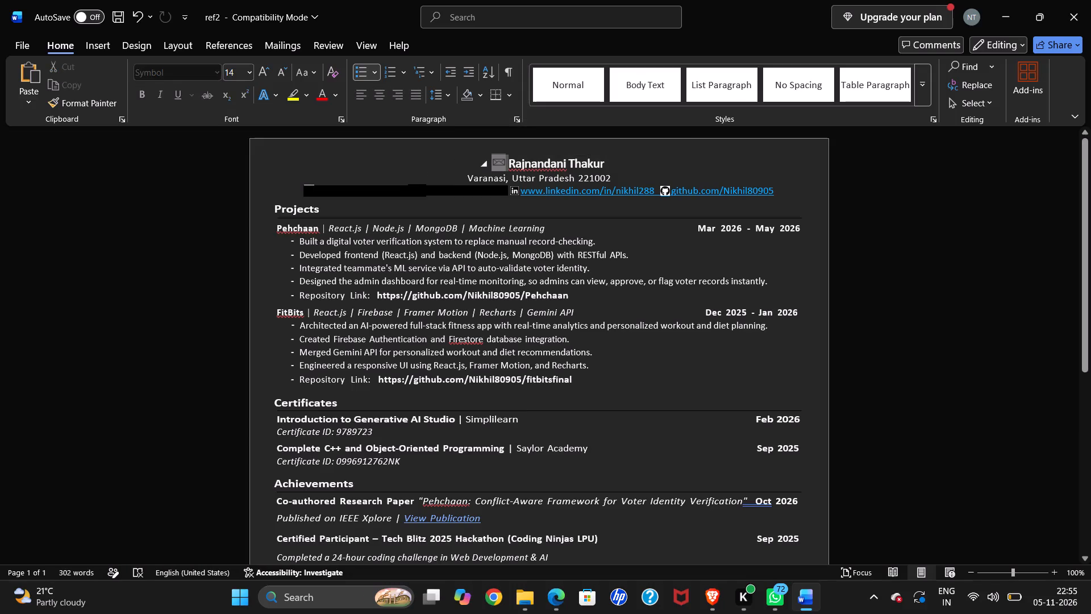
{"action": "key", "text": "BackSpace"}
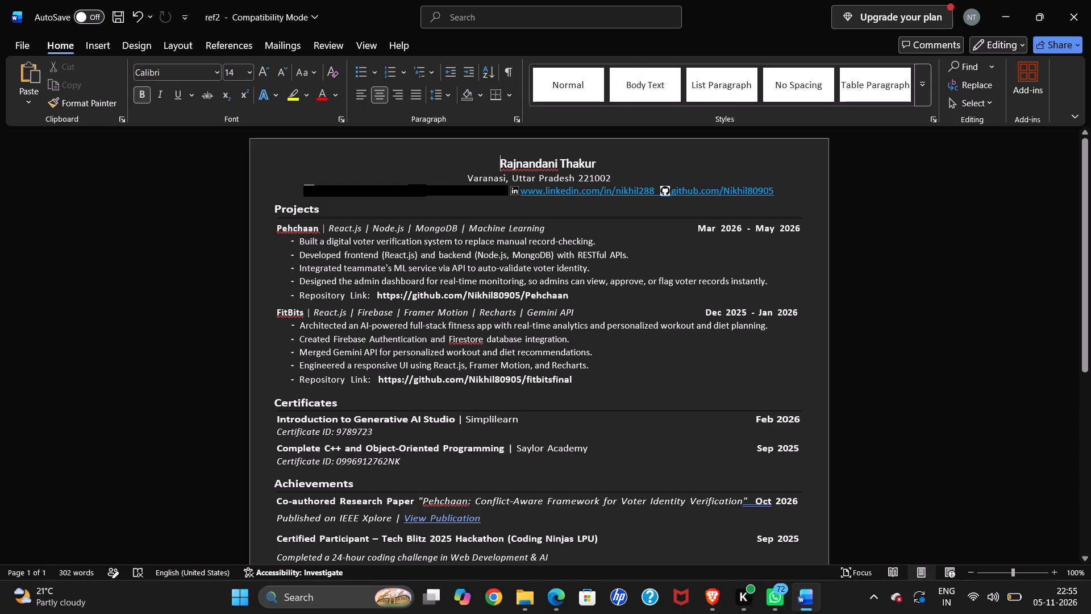
Try to select the content just before the e-mail address in the header contact line.
{"action": "left_click", "coordinate": [405, 193]}
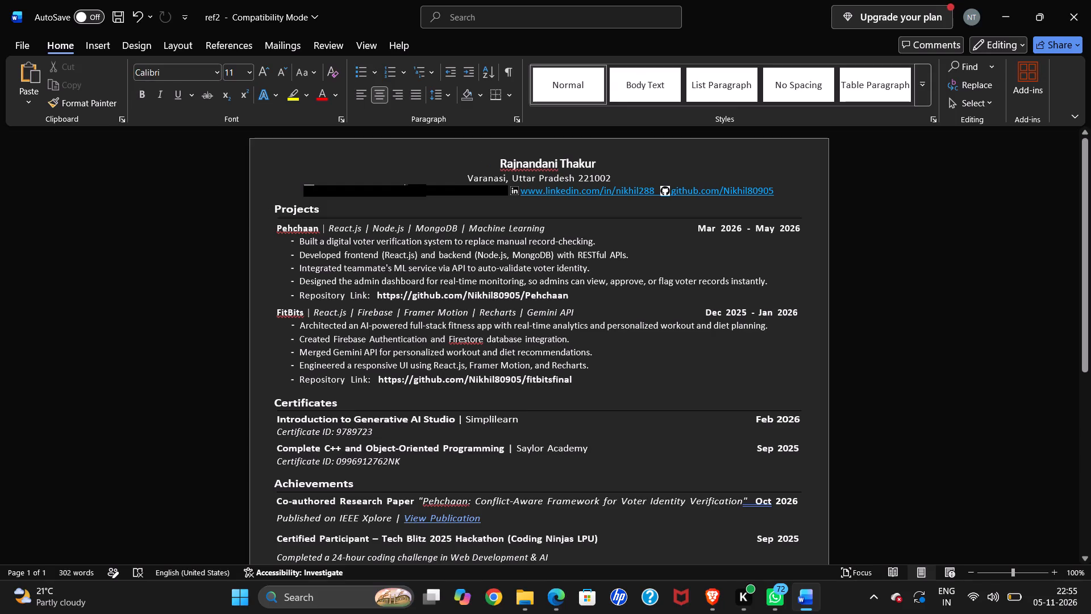
{"action": "double_click", "coordinate": [405, 193]}
{"action": "left_click", "coordinate": [405, 193]}
{"action": "scroll", "coordinate": [405, 193], "scroll_direction": "up", "scroll_amount": 2}
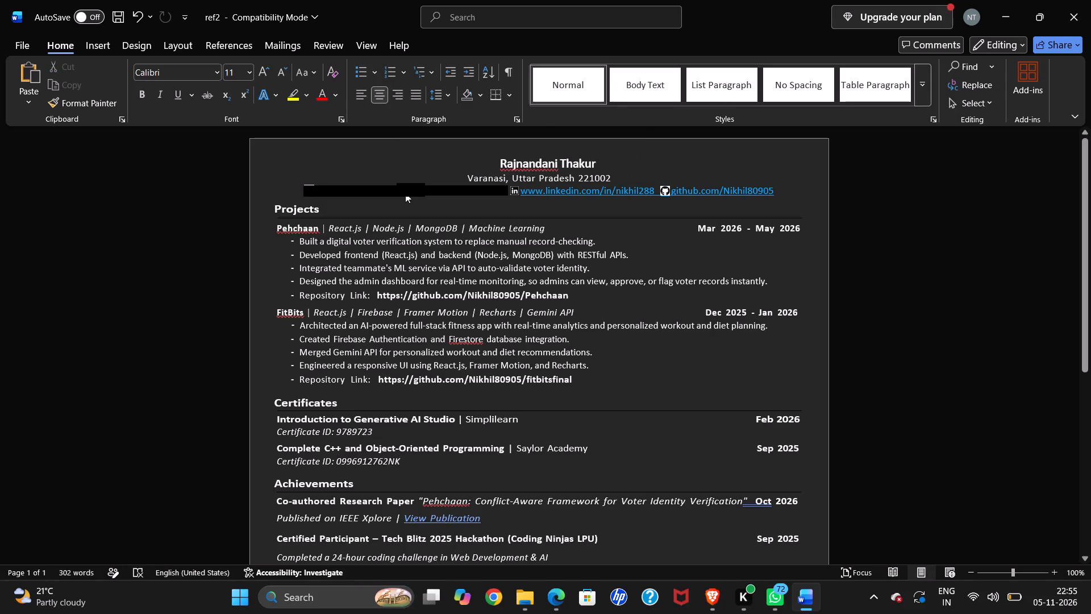
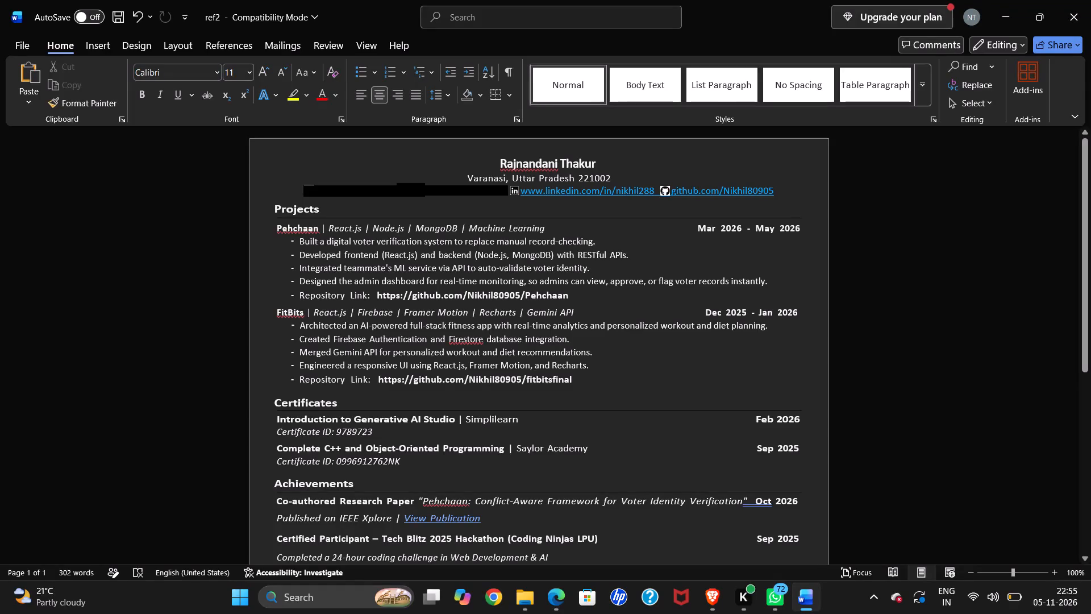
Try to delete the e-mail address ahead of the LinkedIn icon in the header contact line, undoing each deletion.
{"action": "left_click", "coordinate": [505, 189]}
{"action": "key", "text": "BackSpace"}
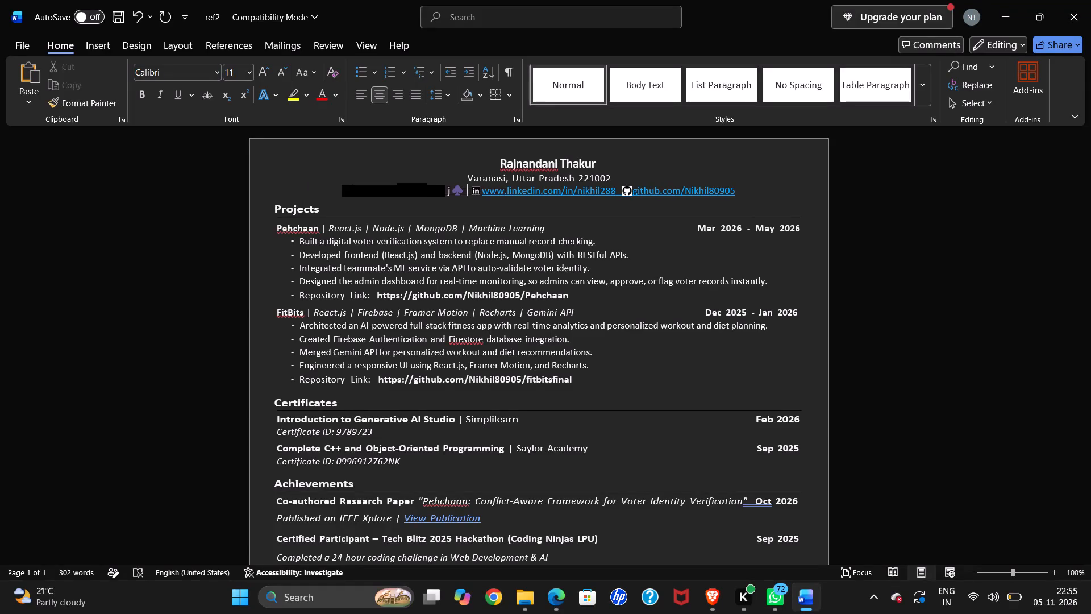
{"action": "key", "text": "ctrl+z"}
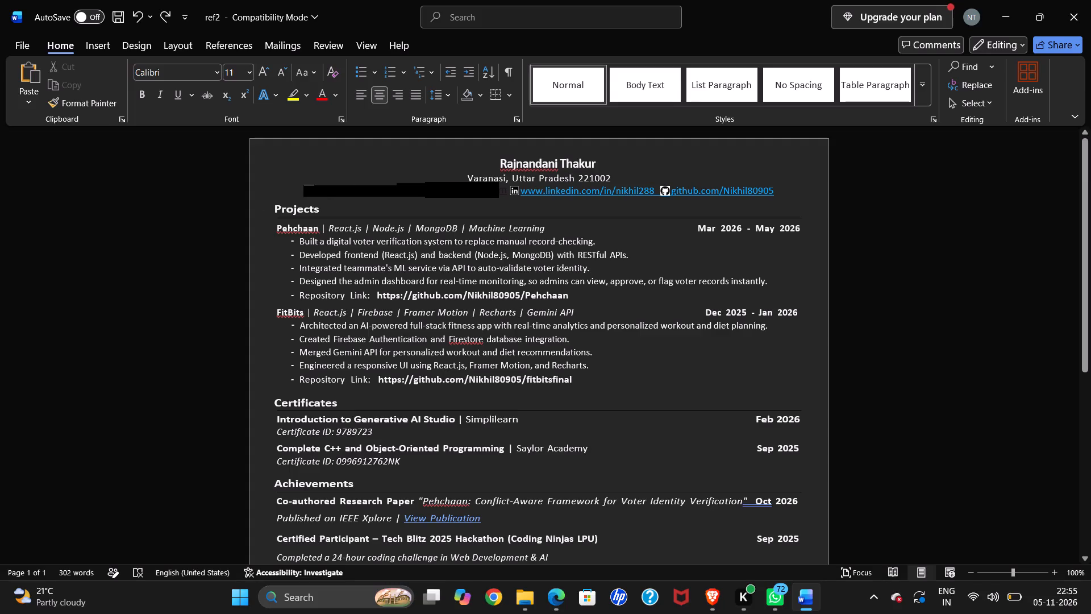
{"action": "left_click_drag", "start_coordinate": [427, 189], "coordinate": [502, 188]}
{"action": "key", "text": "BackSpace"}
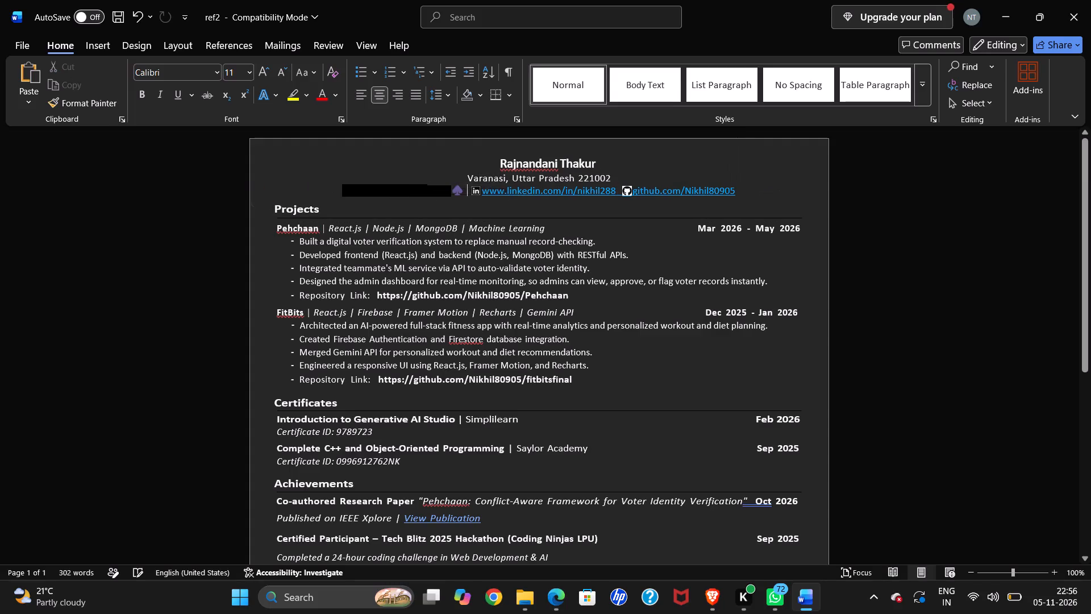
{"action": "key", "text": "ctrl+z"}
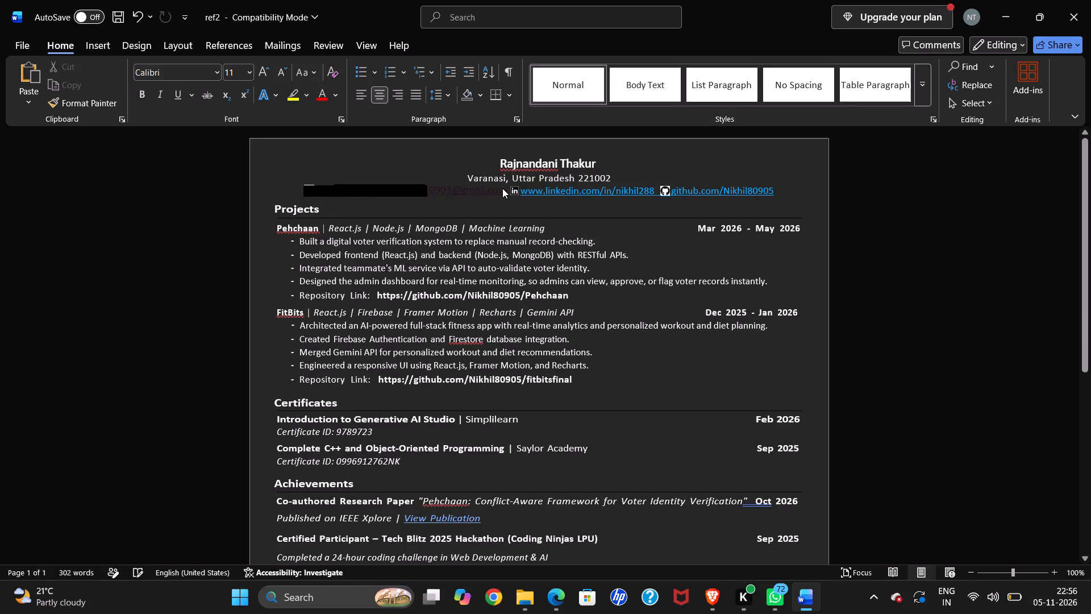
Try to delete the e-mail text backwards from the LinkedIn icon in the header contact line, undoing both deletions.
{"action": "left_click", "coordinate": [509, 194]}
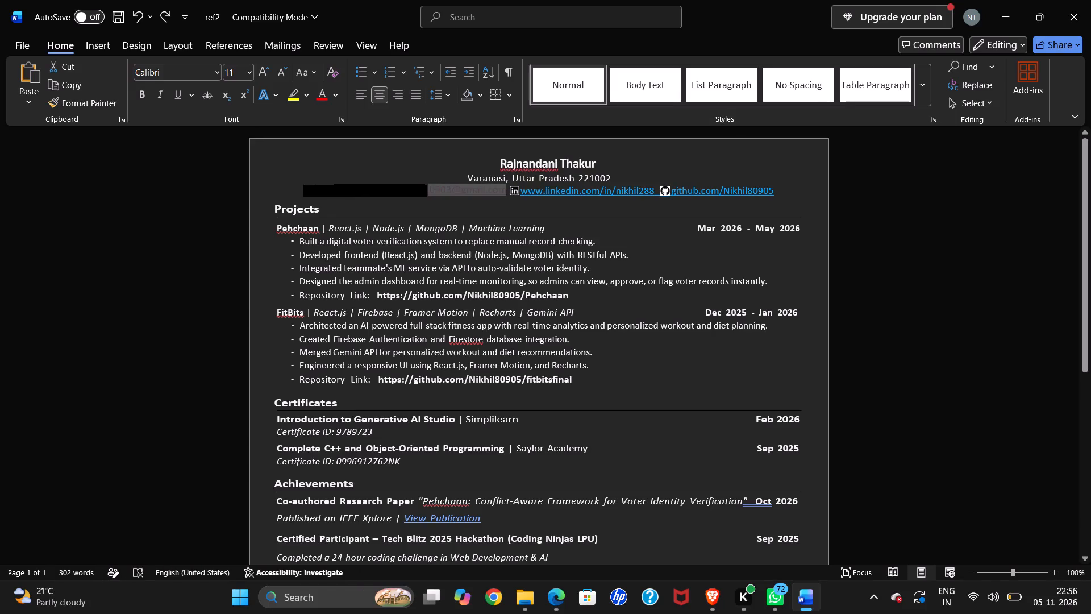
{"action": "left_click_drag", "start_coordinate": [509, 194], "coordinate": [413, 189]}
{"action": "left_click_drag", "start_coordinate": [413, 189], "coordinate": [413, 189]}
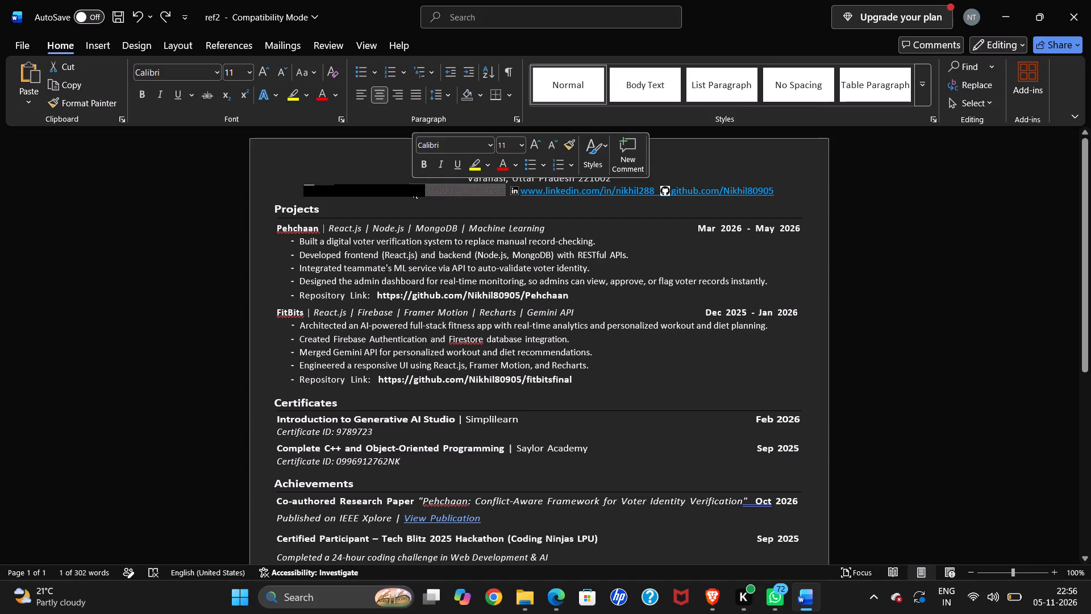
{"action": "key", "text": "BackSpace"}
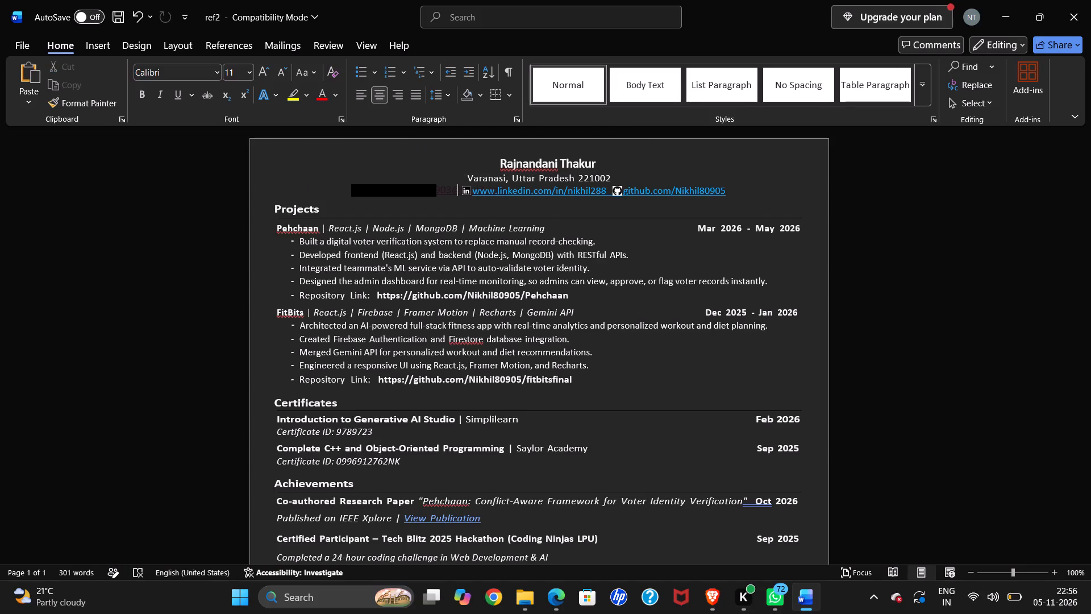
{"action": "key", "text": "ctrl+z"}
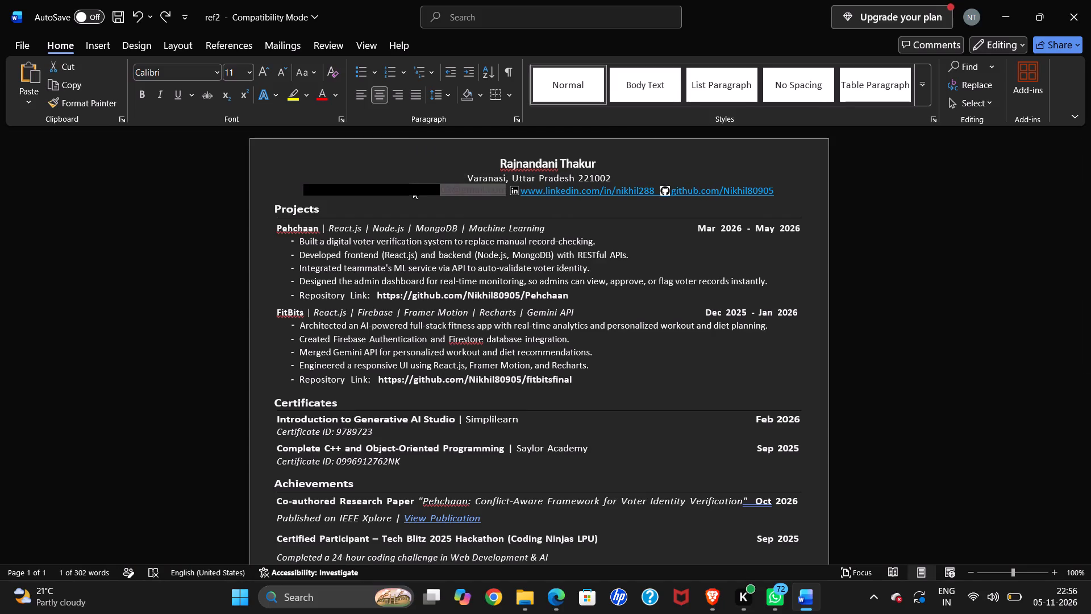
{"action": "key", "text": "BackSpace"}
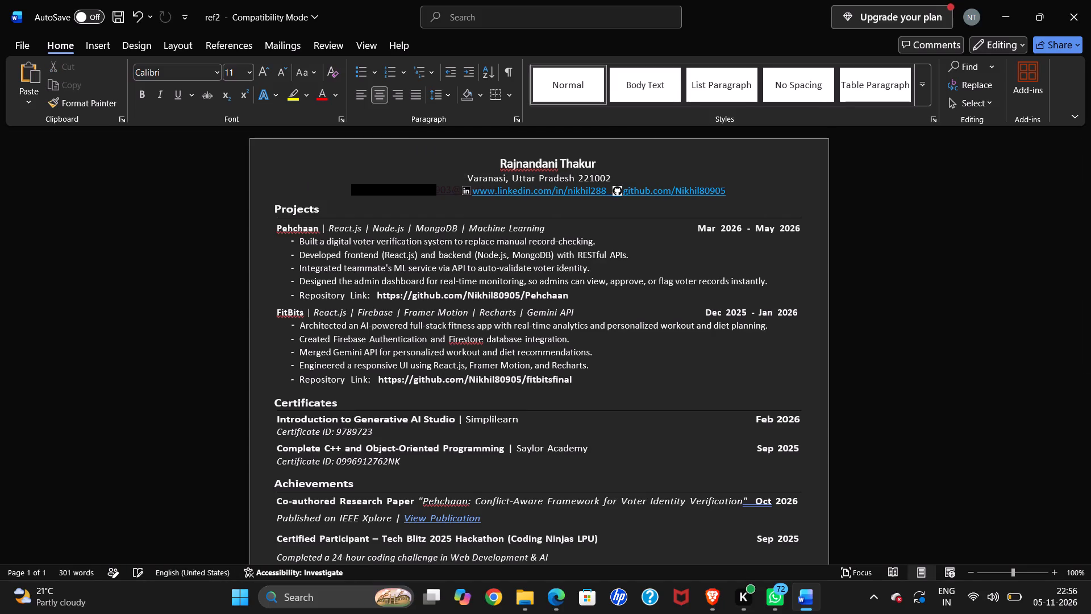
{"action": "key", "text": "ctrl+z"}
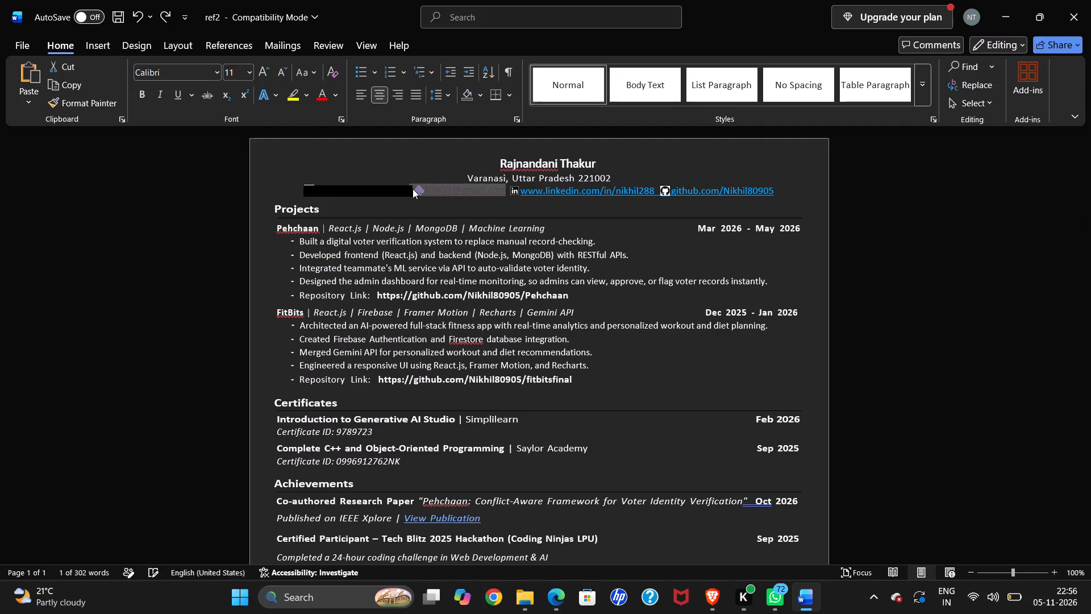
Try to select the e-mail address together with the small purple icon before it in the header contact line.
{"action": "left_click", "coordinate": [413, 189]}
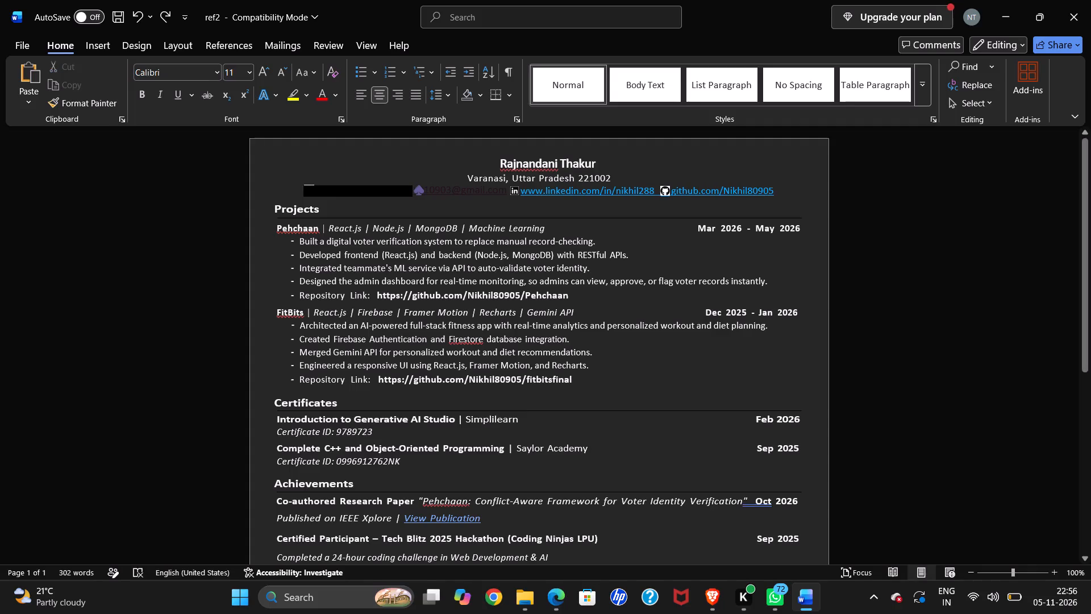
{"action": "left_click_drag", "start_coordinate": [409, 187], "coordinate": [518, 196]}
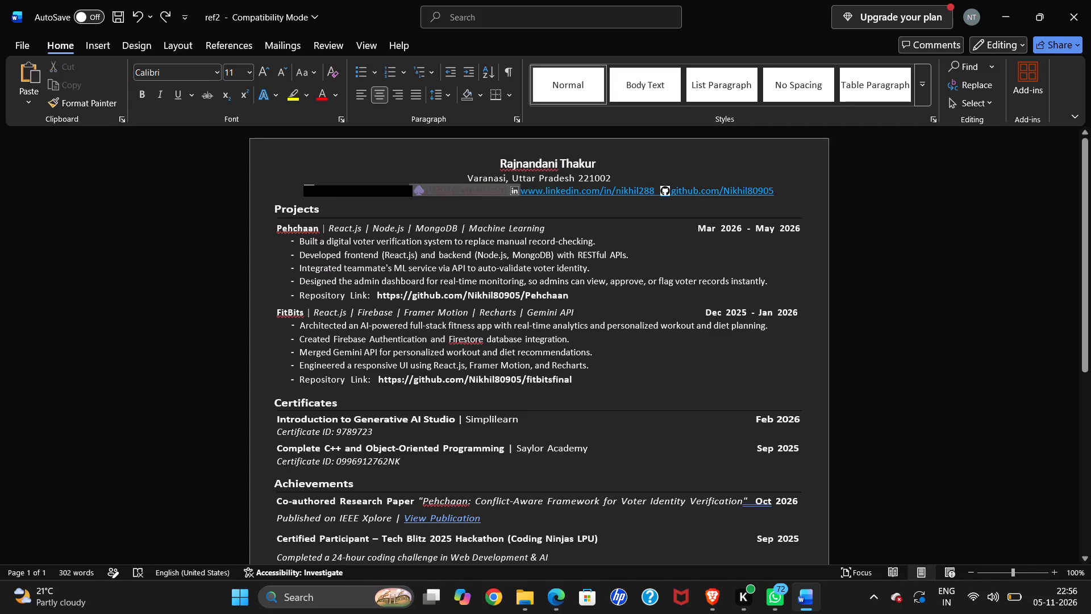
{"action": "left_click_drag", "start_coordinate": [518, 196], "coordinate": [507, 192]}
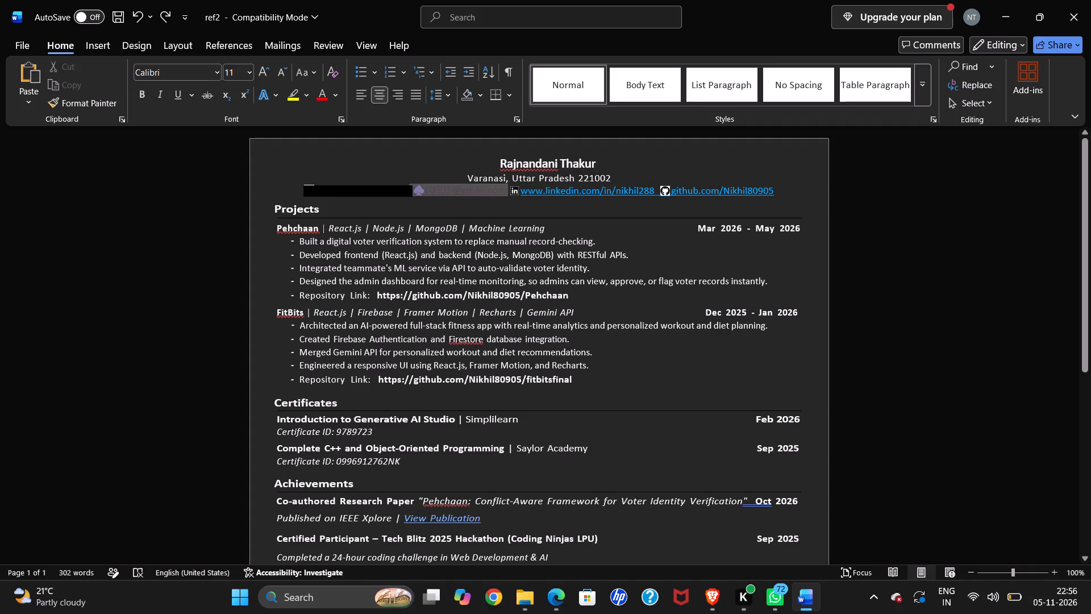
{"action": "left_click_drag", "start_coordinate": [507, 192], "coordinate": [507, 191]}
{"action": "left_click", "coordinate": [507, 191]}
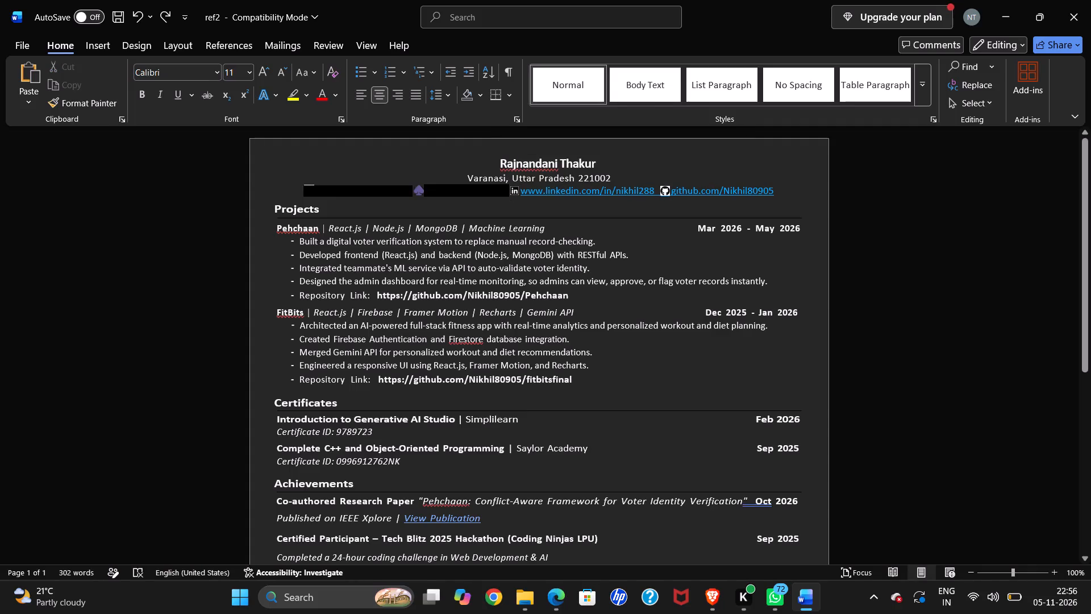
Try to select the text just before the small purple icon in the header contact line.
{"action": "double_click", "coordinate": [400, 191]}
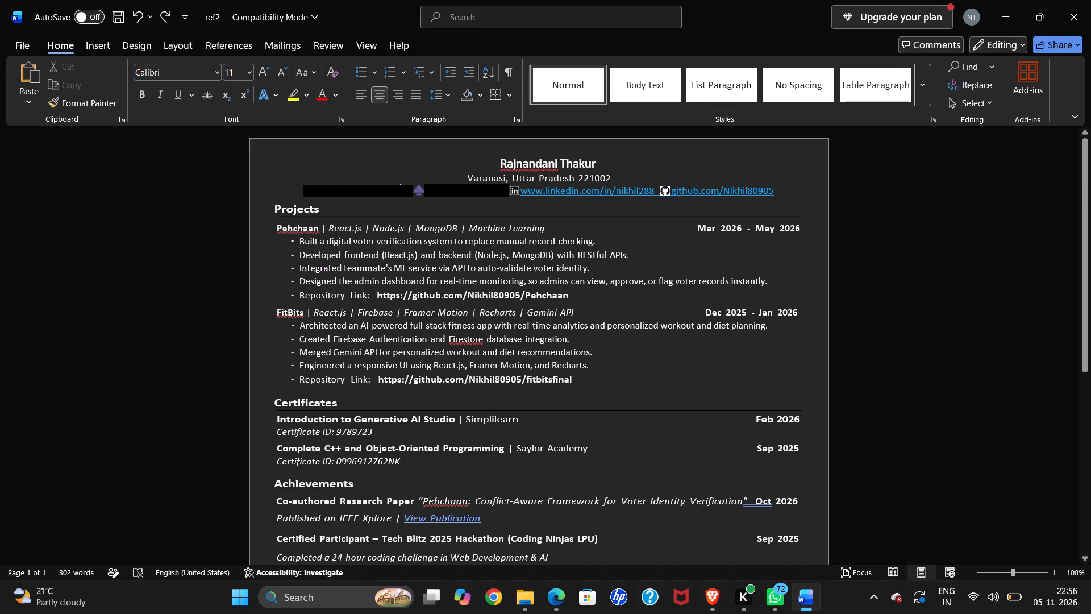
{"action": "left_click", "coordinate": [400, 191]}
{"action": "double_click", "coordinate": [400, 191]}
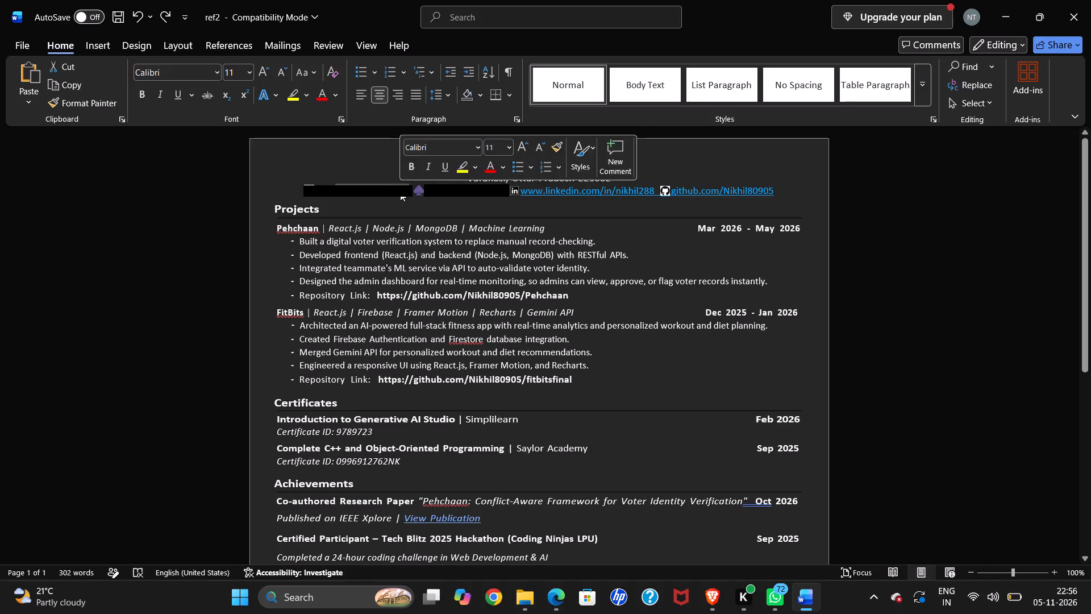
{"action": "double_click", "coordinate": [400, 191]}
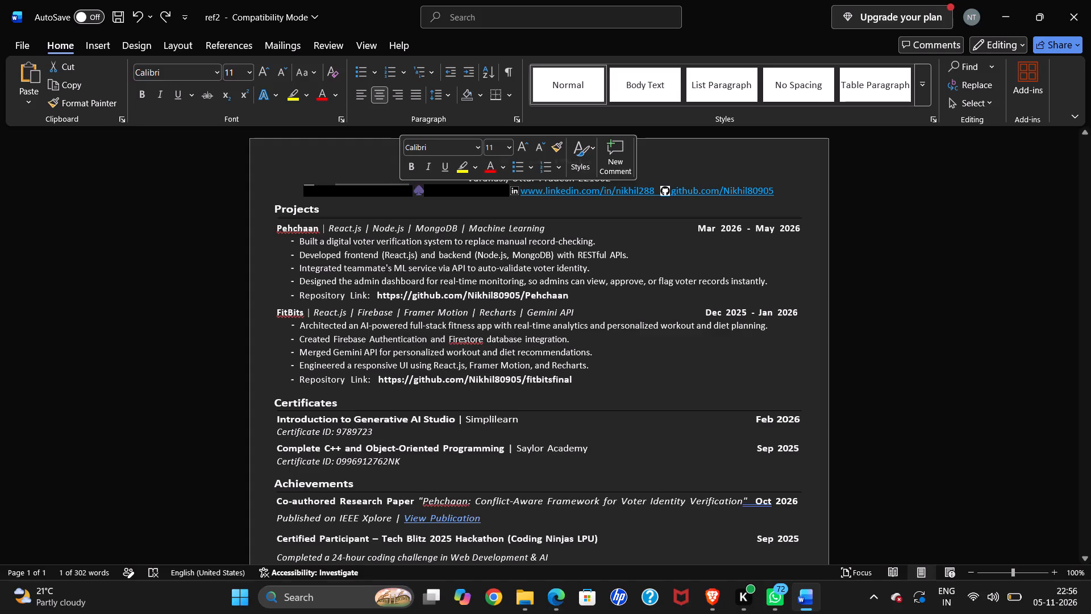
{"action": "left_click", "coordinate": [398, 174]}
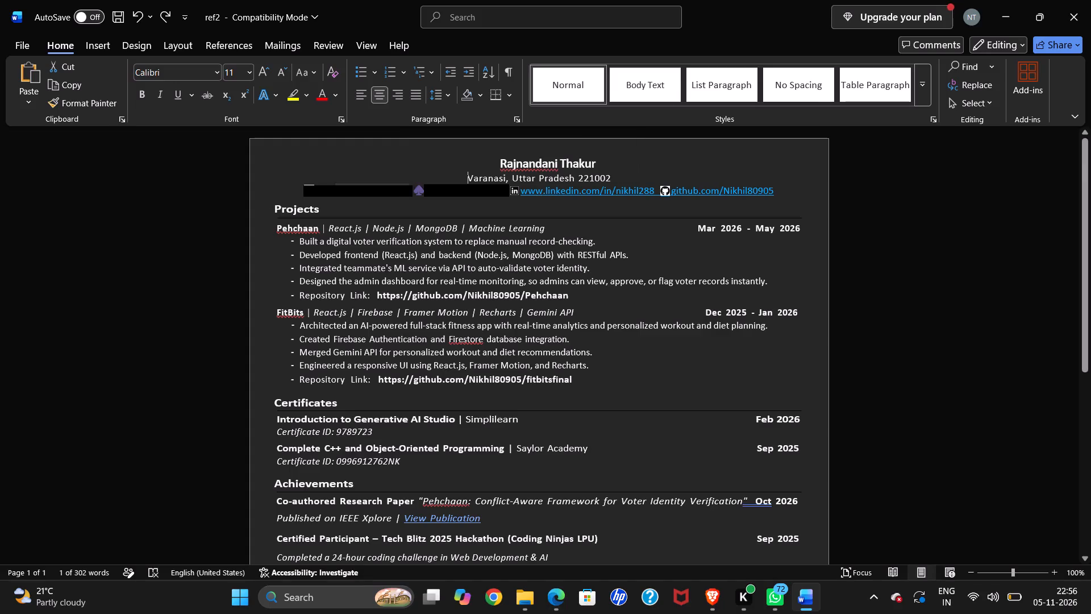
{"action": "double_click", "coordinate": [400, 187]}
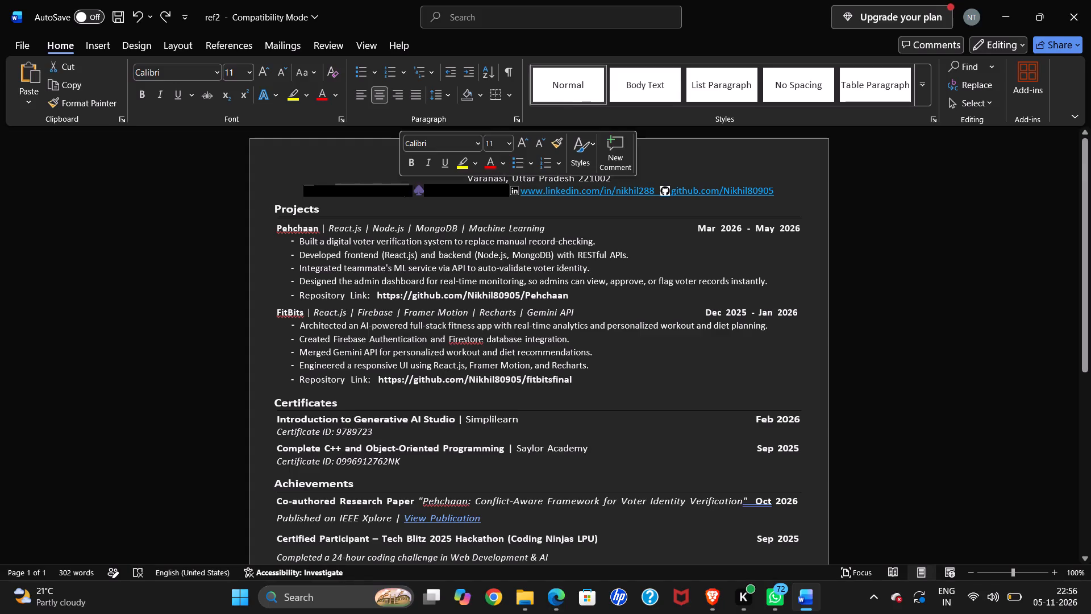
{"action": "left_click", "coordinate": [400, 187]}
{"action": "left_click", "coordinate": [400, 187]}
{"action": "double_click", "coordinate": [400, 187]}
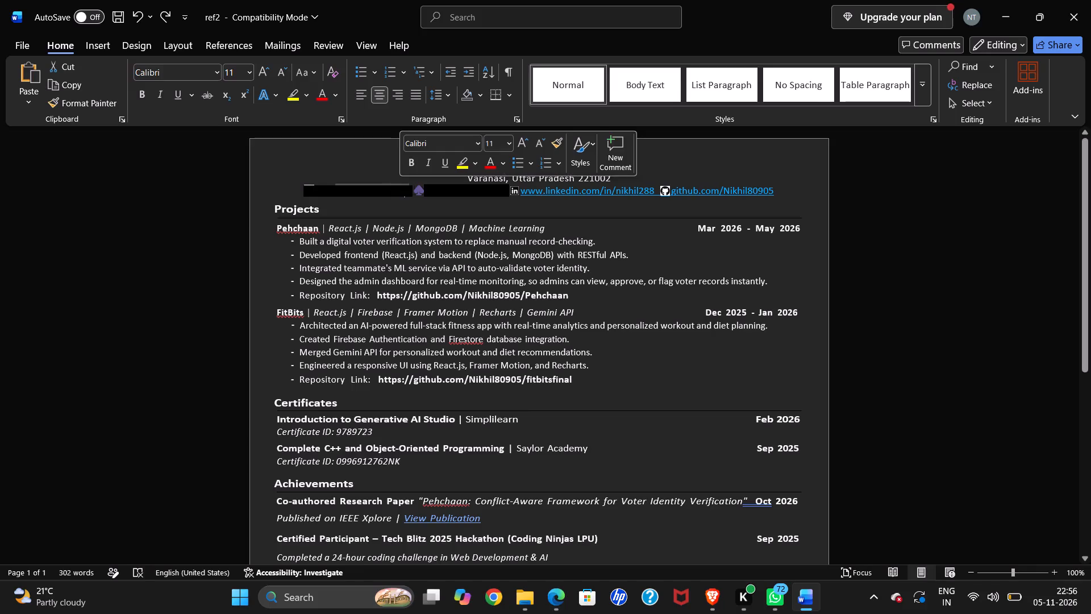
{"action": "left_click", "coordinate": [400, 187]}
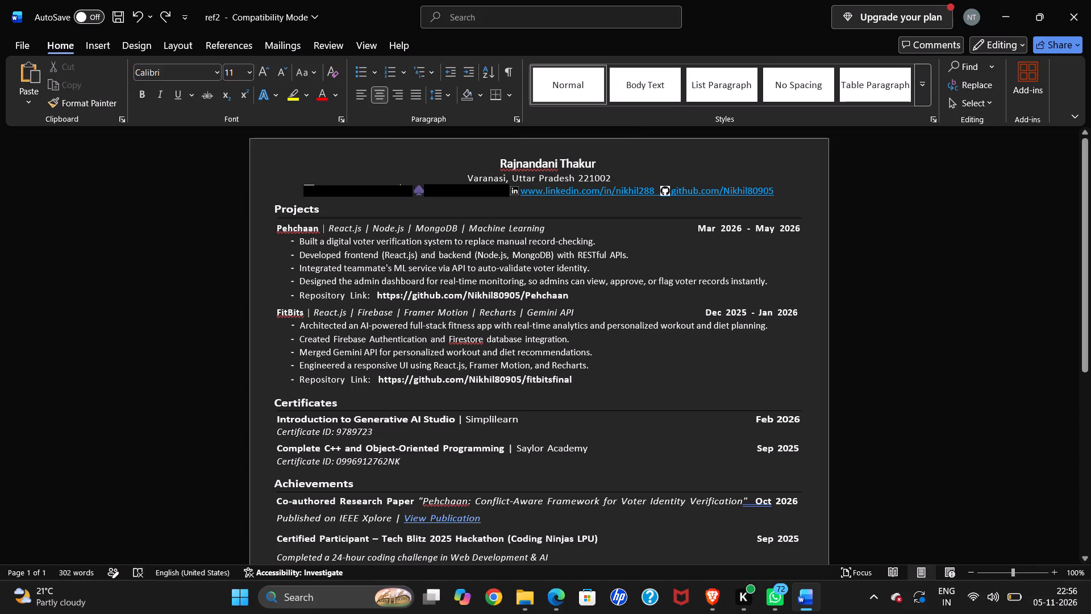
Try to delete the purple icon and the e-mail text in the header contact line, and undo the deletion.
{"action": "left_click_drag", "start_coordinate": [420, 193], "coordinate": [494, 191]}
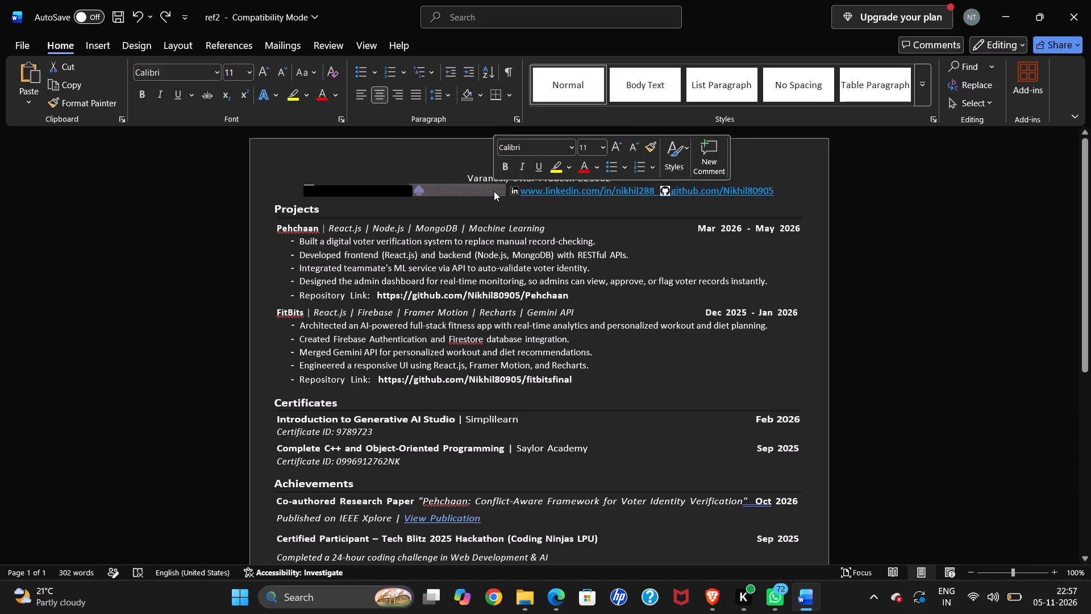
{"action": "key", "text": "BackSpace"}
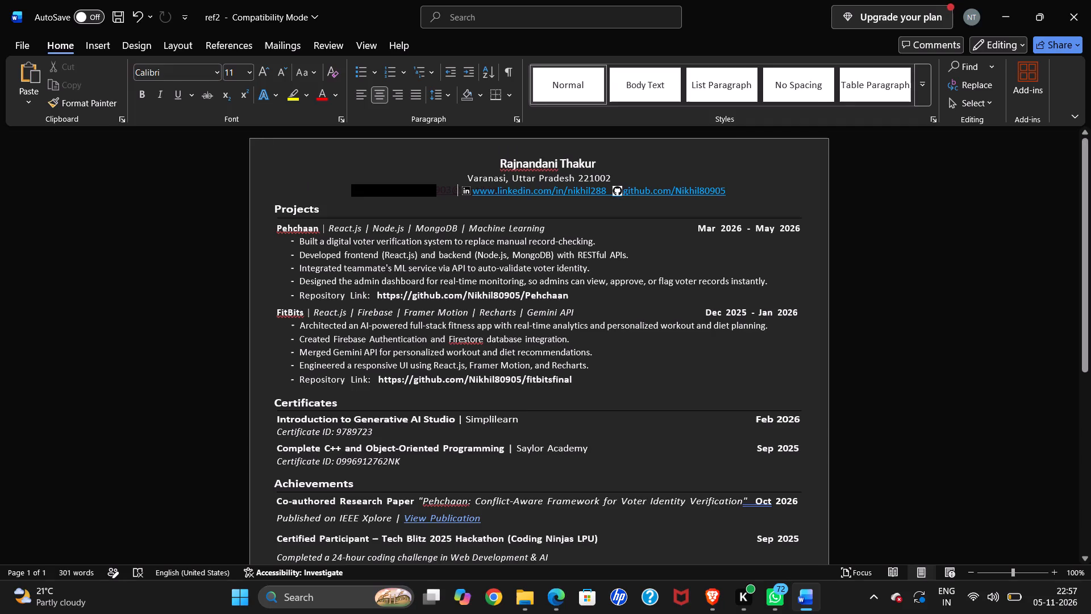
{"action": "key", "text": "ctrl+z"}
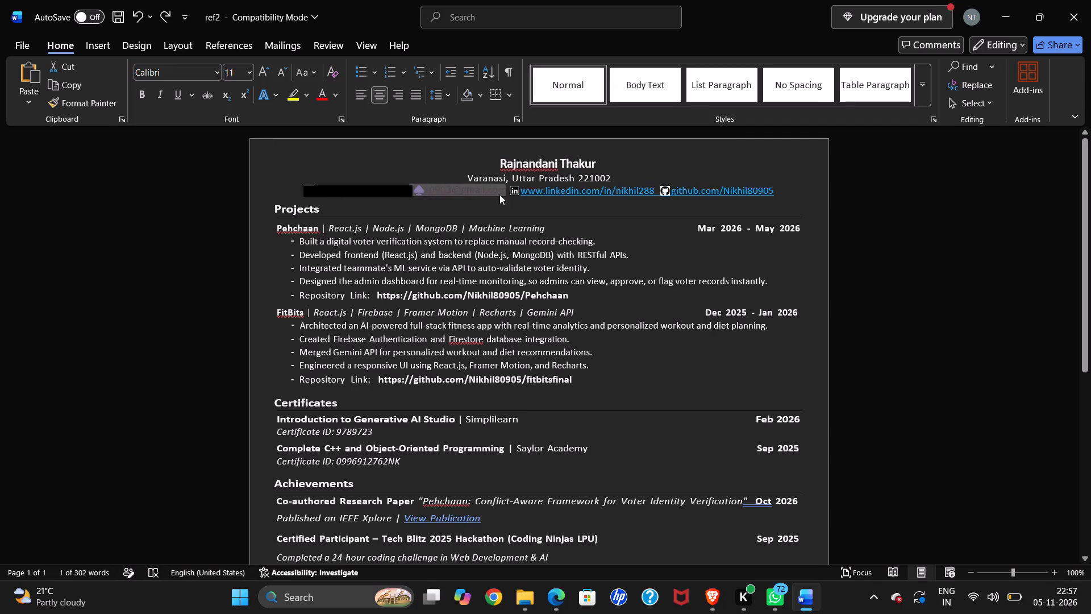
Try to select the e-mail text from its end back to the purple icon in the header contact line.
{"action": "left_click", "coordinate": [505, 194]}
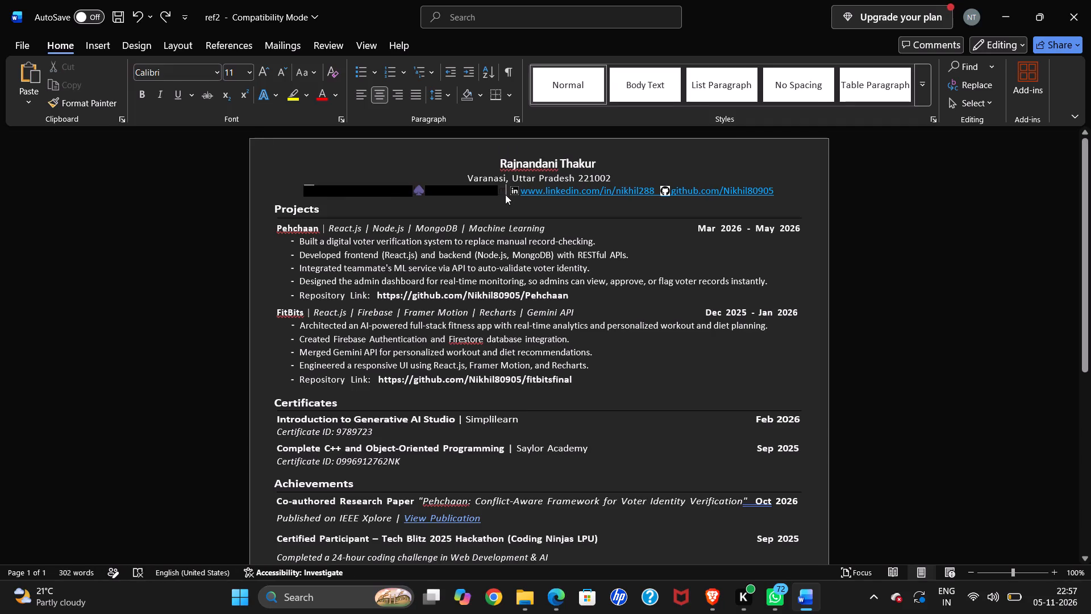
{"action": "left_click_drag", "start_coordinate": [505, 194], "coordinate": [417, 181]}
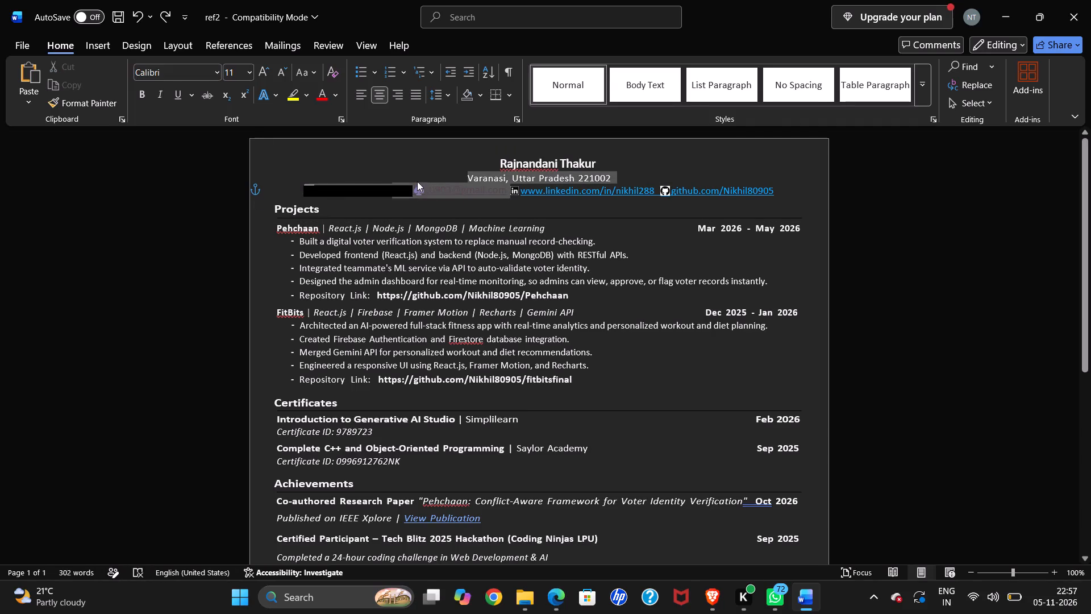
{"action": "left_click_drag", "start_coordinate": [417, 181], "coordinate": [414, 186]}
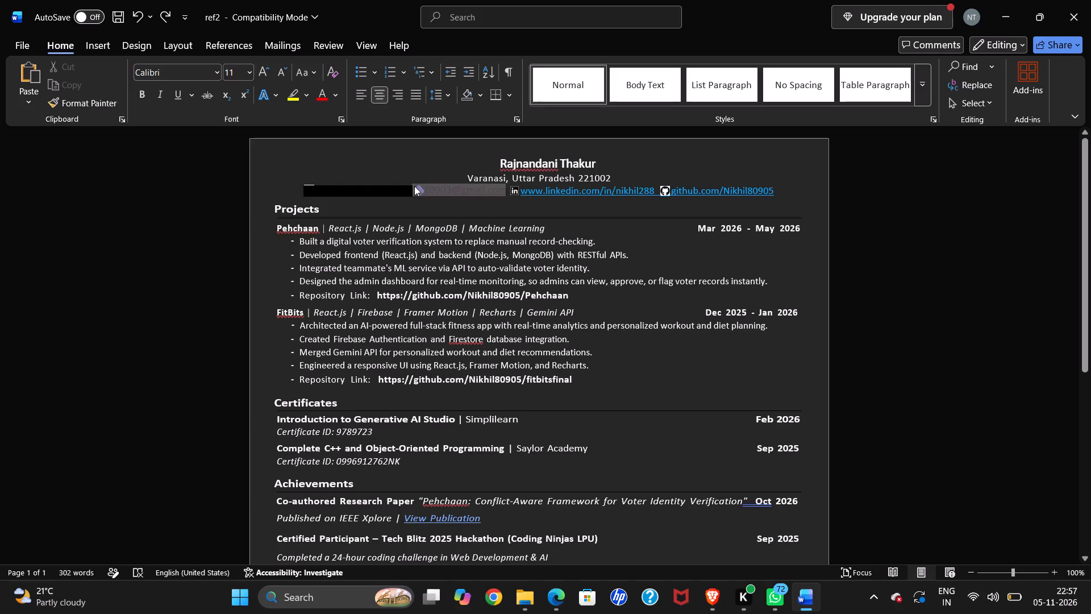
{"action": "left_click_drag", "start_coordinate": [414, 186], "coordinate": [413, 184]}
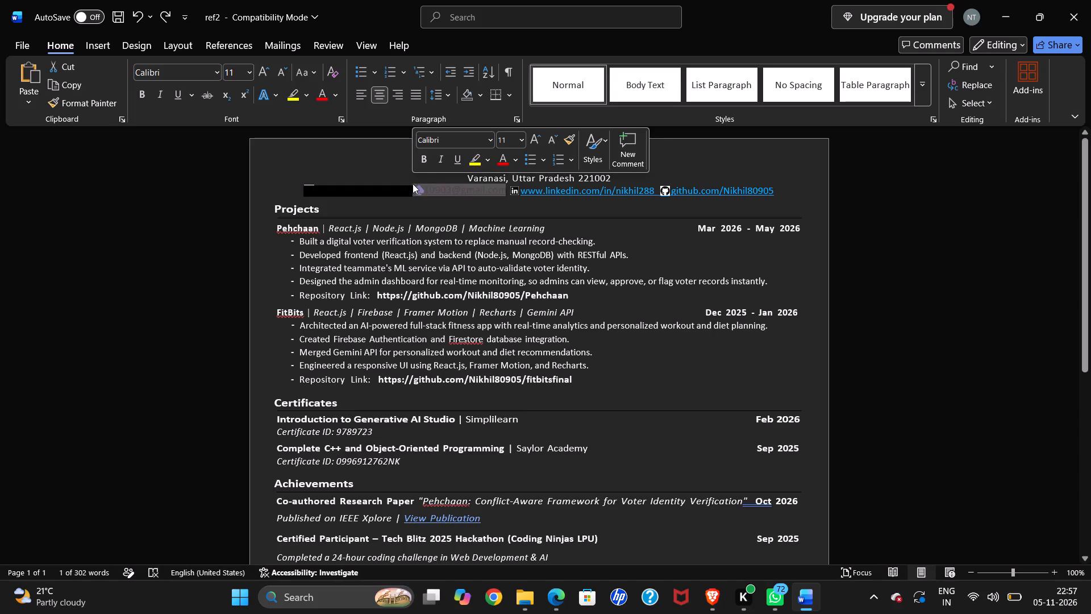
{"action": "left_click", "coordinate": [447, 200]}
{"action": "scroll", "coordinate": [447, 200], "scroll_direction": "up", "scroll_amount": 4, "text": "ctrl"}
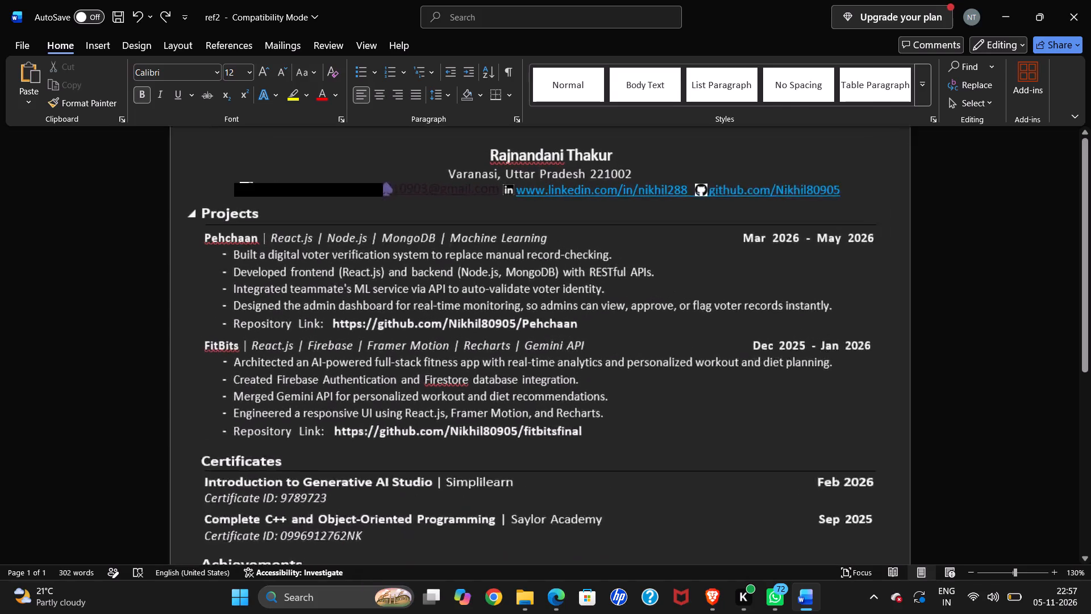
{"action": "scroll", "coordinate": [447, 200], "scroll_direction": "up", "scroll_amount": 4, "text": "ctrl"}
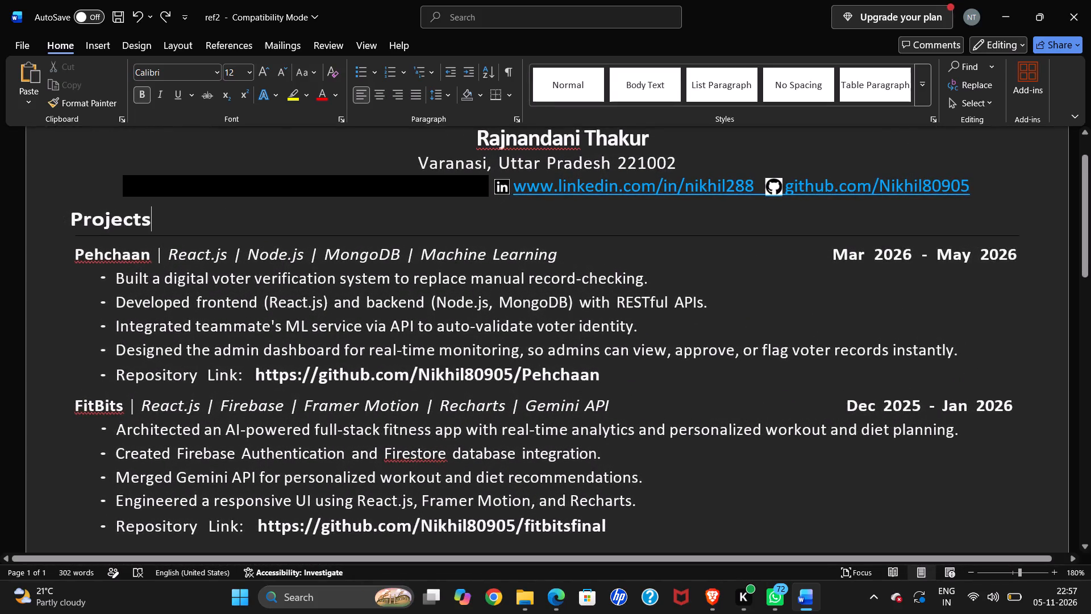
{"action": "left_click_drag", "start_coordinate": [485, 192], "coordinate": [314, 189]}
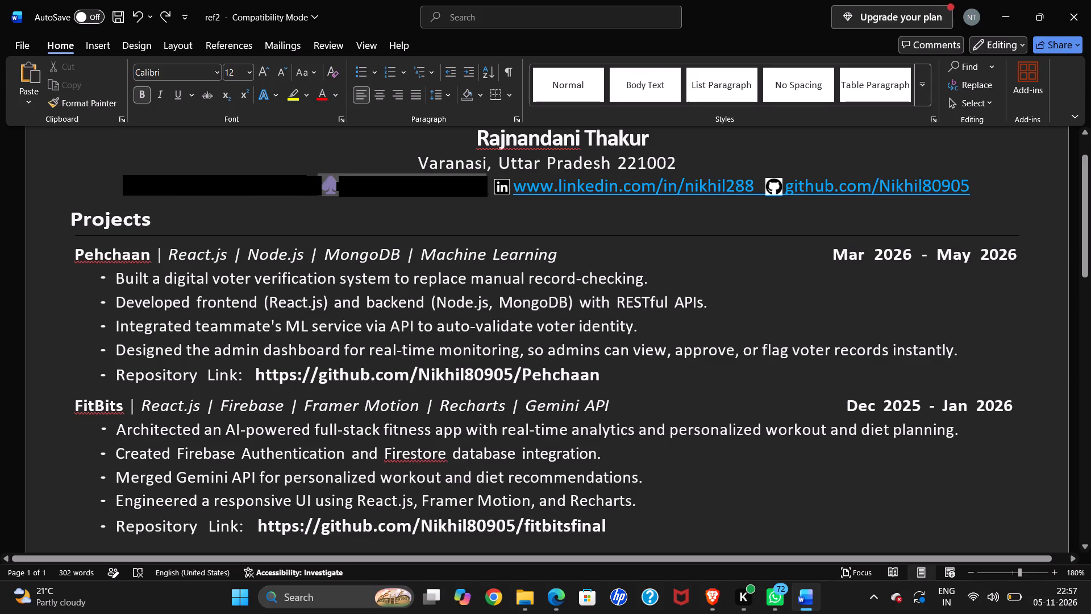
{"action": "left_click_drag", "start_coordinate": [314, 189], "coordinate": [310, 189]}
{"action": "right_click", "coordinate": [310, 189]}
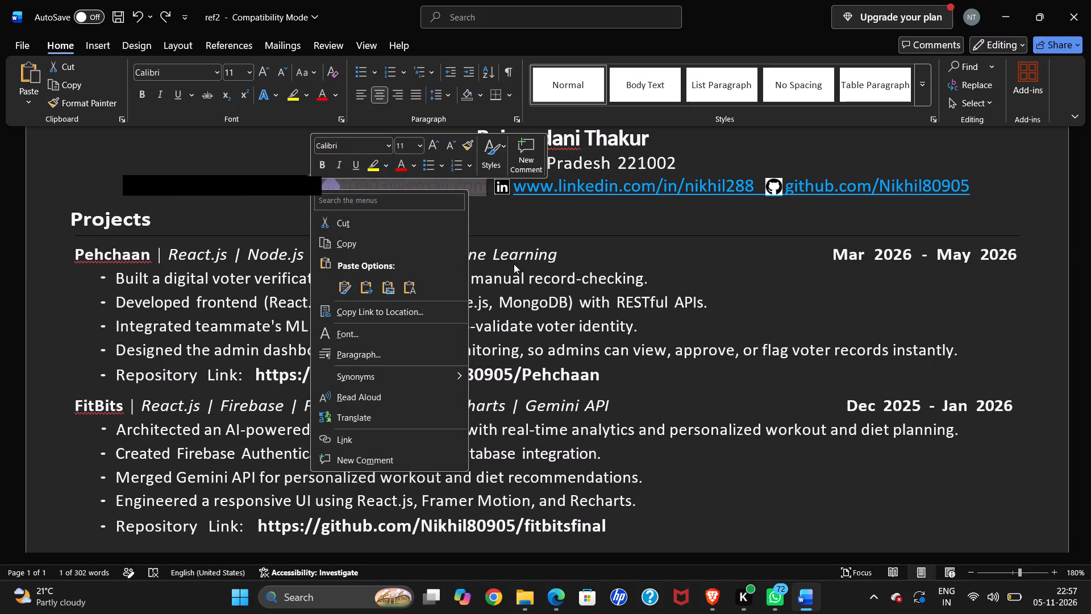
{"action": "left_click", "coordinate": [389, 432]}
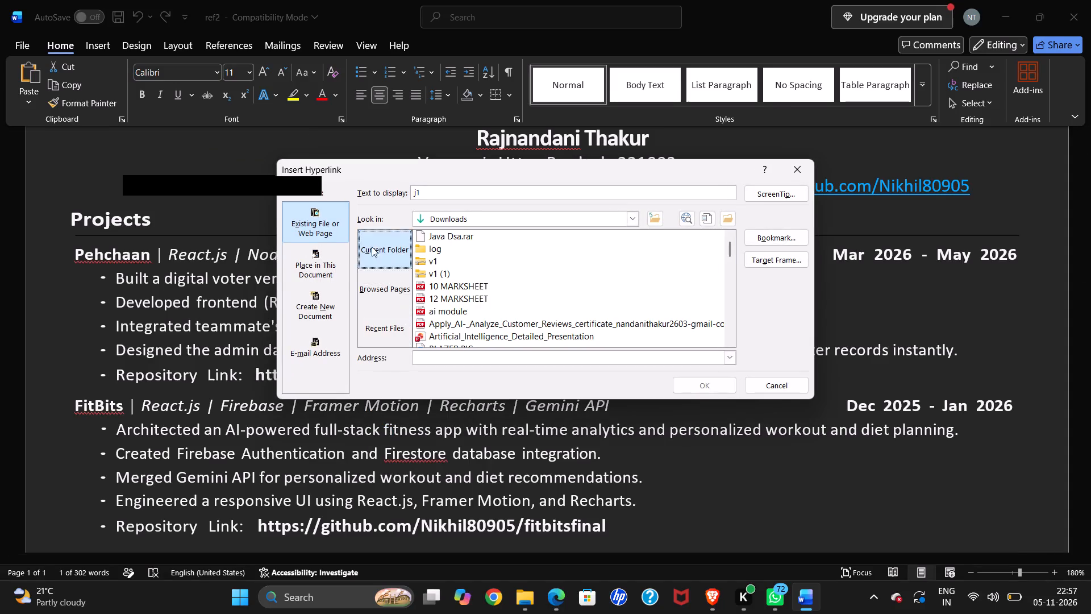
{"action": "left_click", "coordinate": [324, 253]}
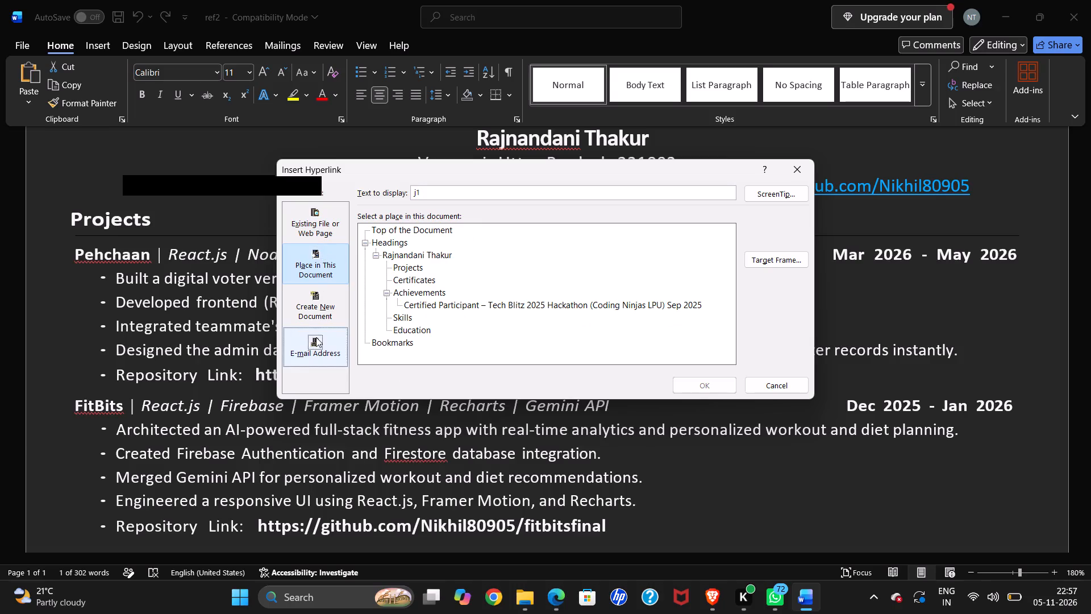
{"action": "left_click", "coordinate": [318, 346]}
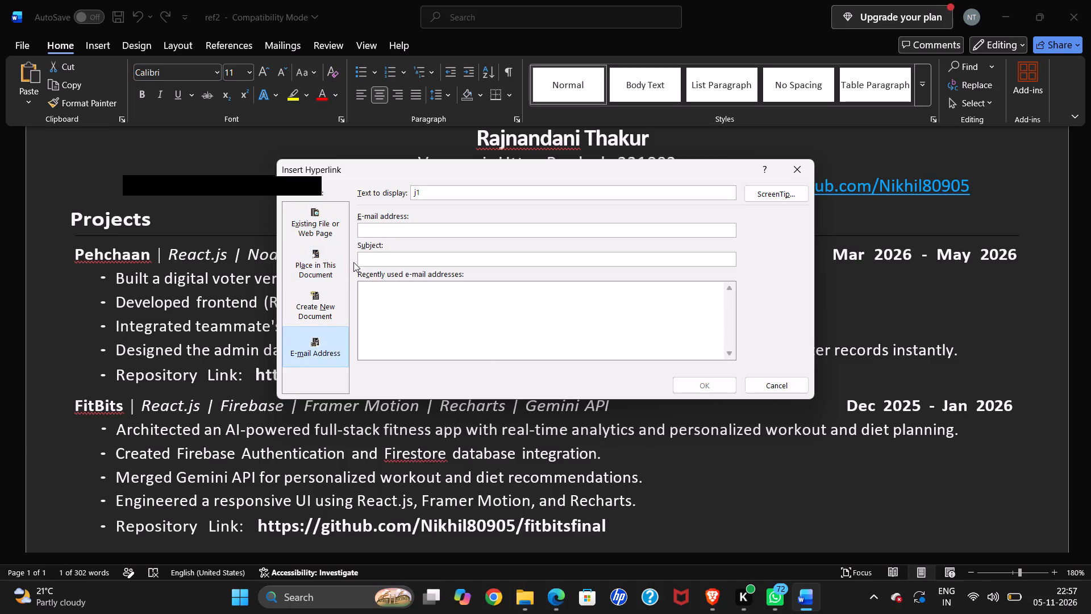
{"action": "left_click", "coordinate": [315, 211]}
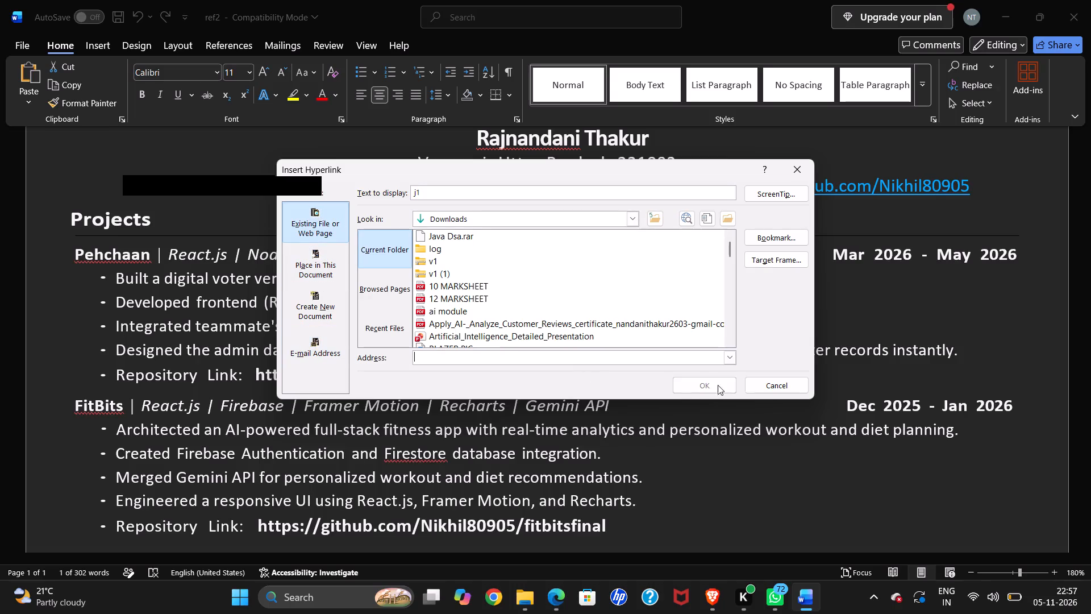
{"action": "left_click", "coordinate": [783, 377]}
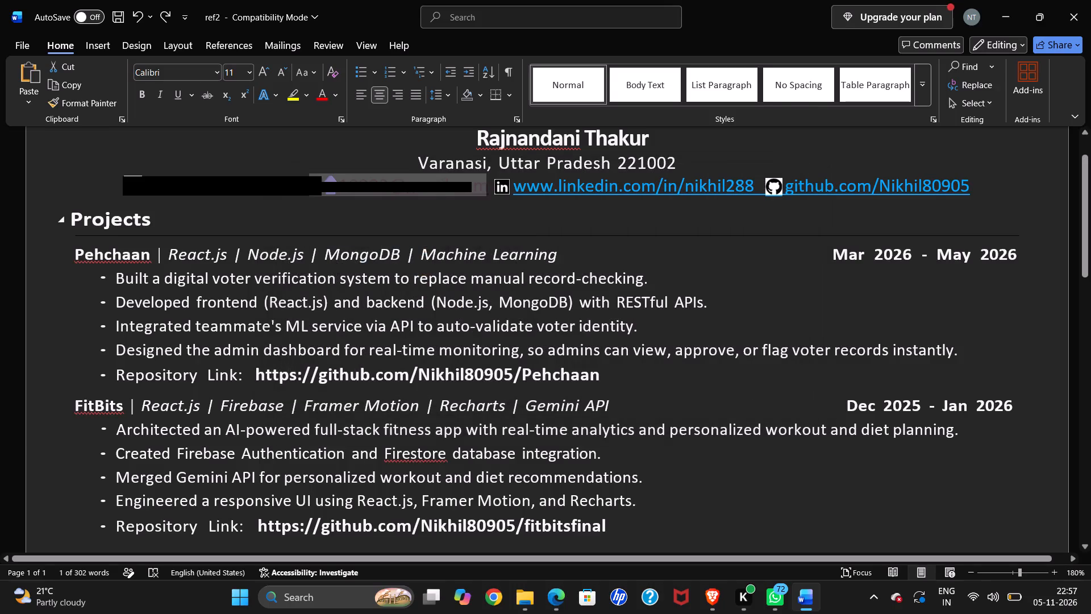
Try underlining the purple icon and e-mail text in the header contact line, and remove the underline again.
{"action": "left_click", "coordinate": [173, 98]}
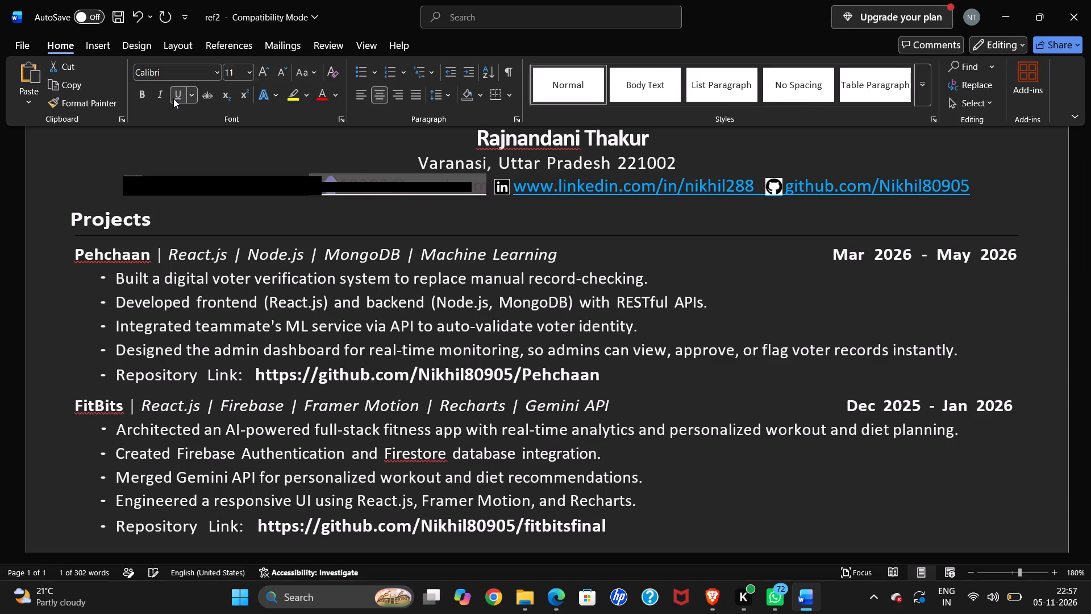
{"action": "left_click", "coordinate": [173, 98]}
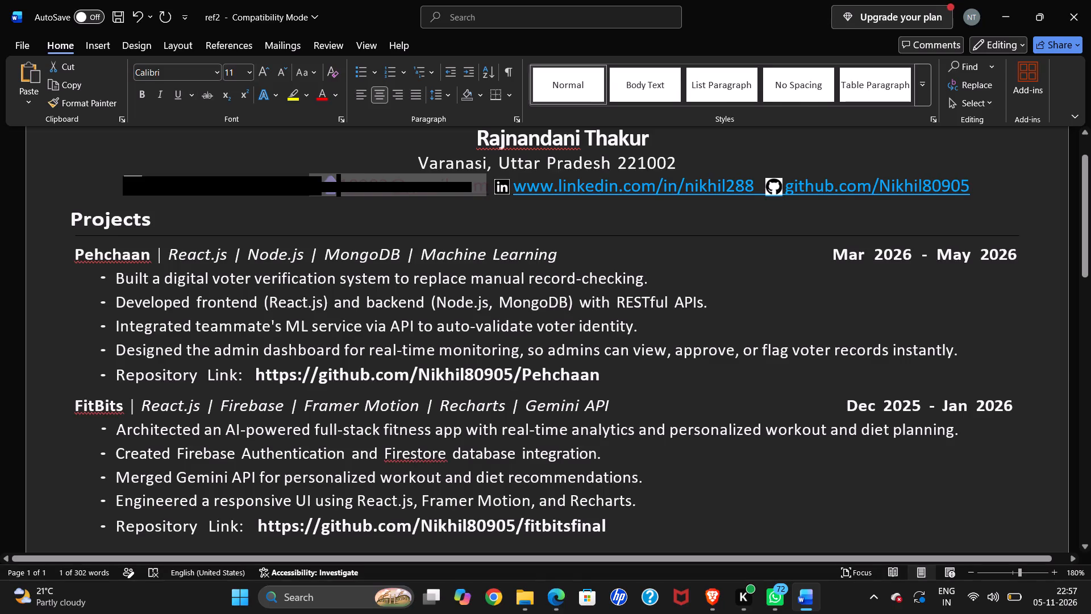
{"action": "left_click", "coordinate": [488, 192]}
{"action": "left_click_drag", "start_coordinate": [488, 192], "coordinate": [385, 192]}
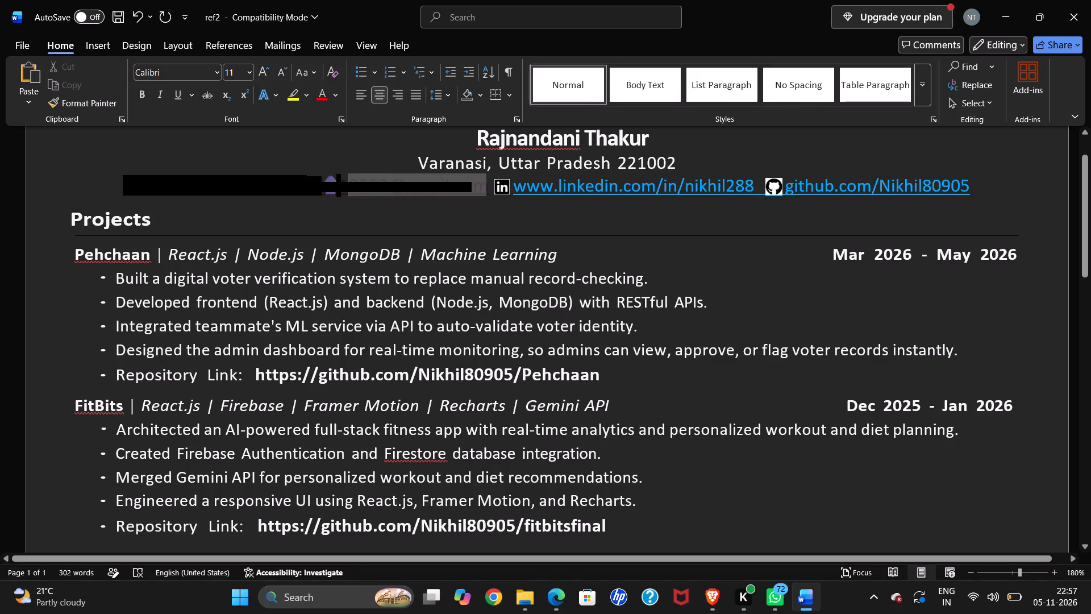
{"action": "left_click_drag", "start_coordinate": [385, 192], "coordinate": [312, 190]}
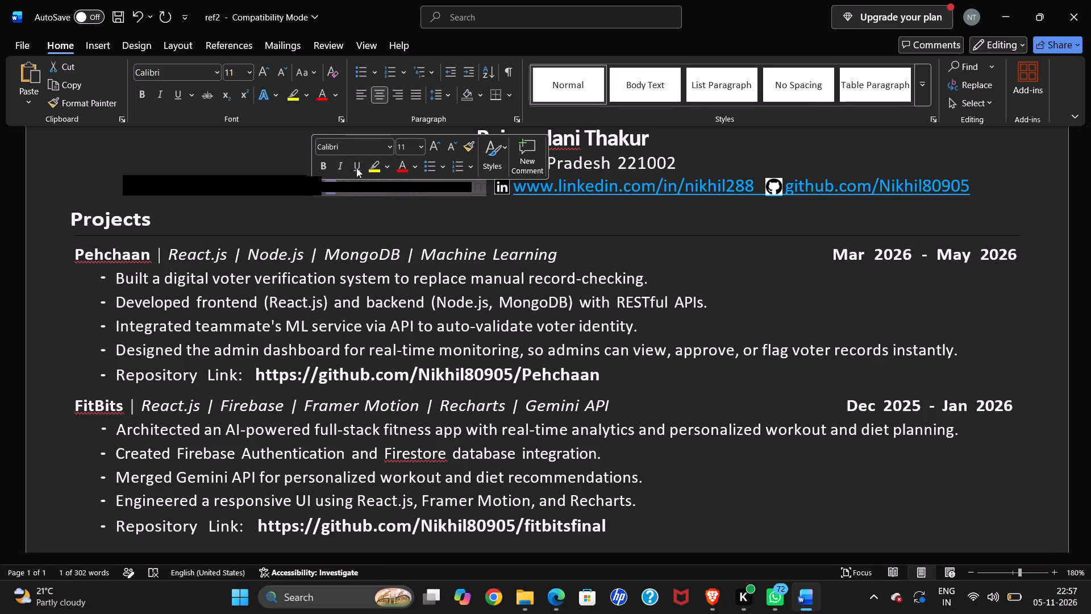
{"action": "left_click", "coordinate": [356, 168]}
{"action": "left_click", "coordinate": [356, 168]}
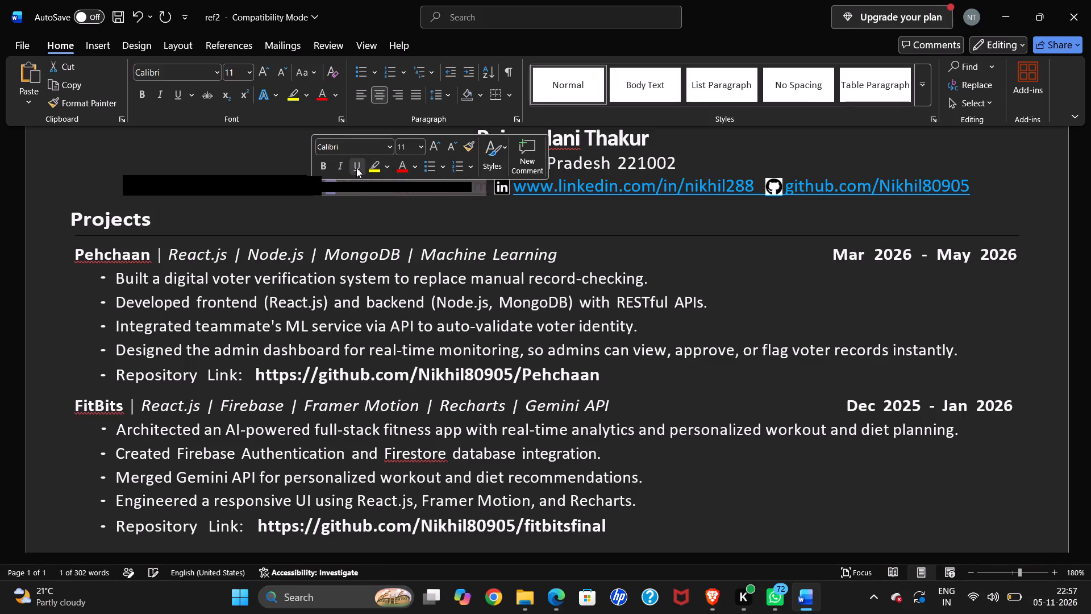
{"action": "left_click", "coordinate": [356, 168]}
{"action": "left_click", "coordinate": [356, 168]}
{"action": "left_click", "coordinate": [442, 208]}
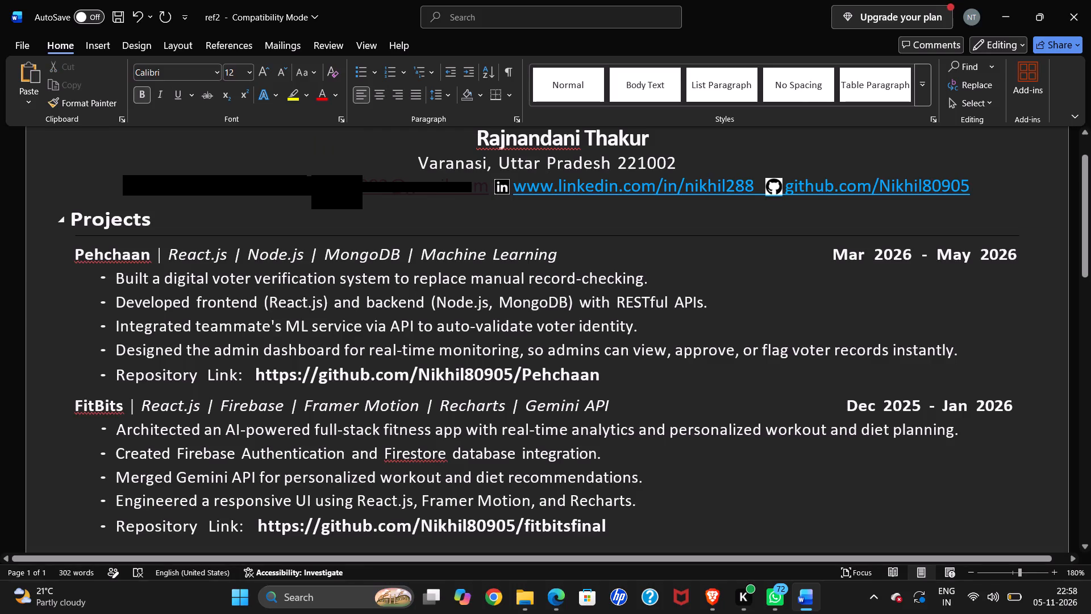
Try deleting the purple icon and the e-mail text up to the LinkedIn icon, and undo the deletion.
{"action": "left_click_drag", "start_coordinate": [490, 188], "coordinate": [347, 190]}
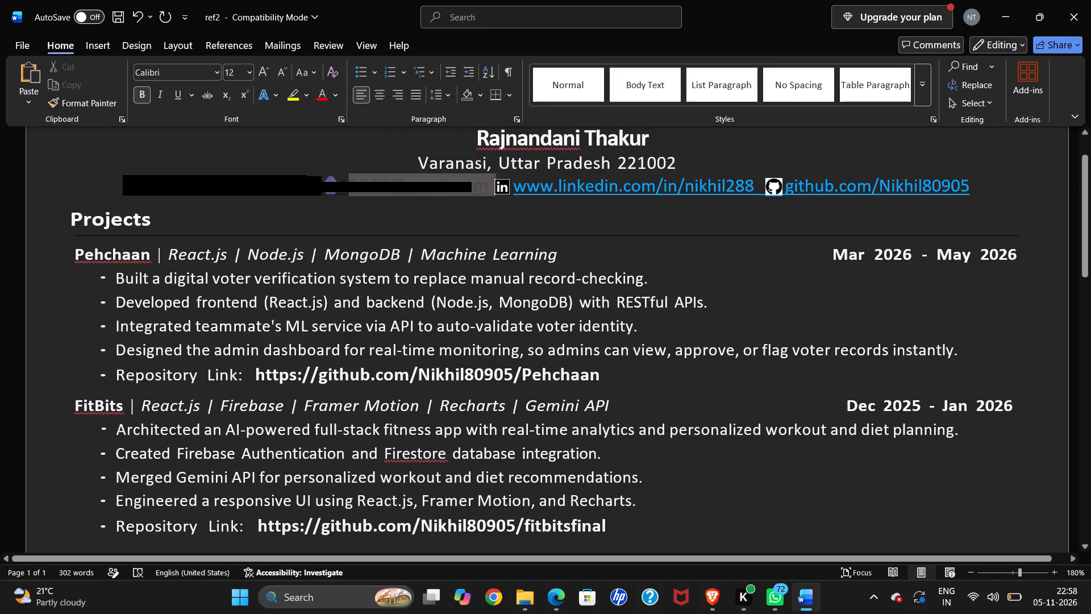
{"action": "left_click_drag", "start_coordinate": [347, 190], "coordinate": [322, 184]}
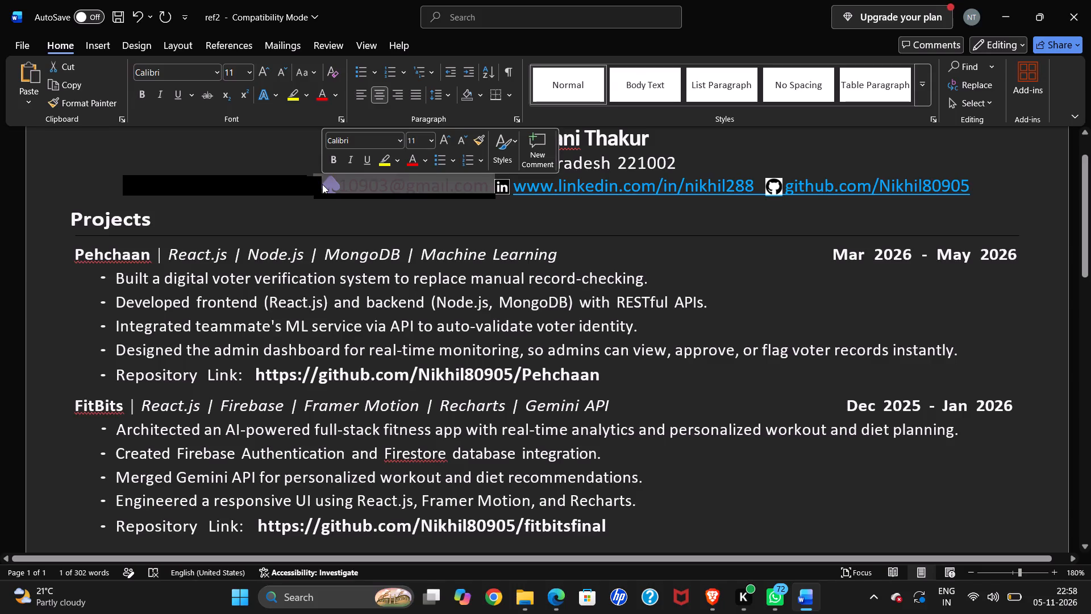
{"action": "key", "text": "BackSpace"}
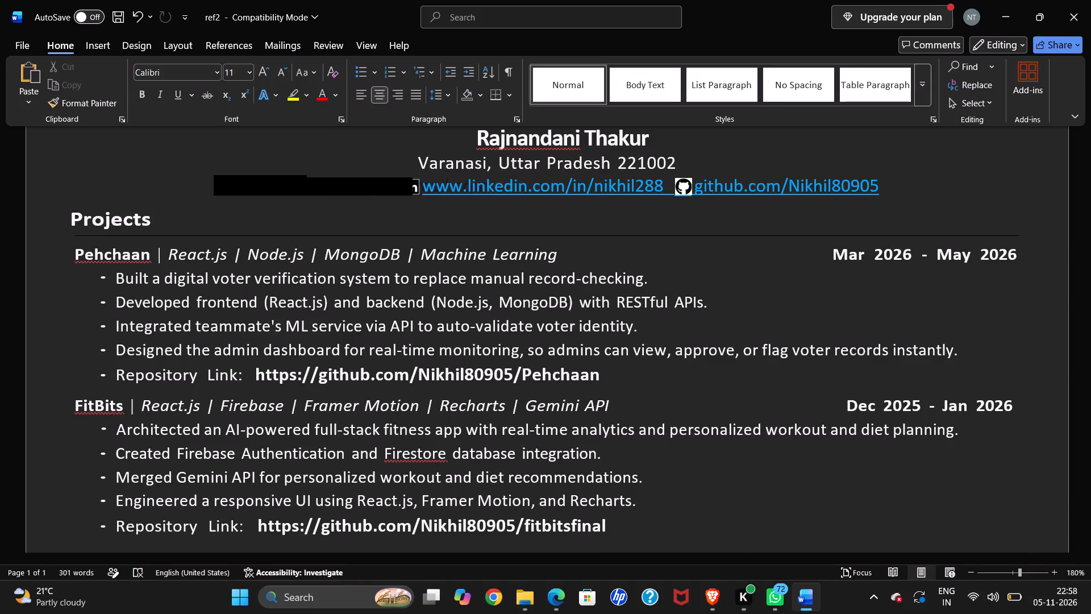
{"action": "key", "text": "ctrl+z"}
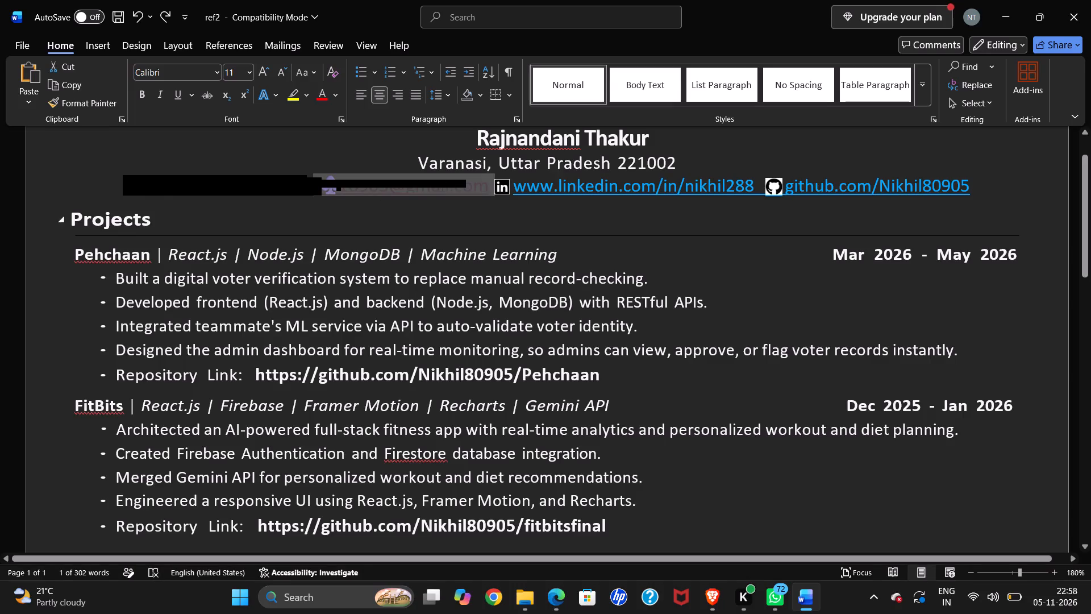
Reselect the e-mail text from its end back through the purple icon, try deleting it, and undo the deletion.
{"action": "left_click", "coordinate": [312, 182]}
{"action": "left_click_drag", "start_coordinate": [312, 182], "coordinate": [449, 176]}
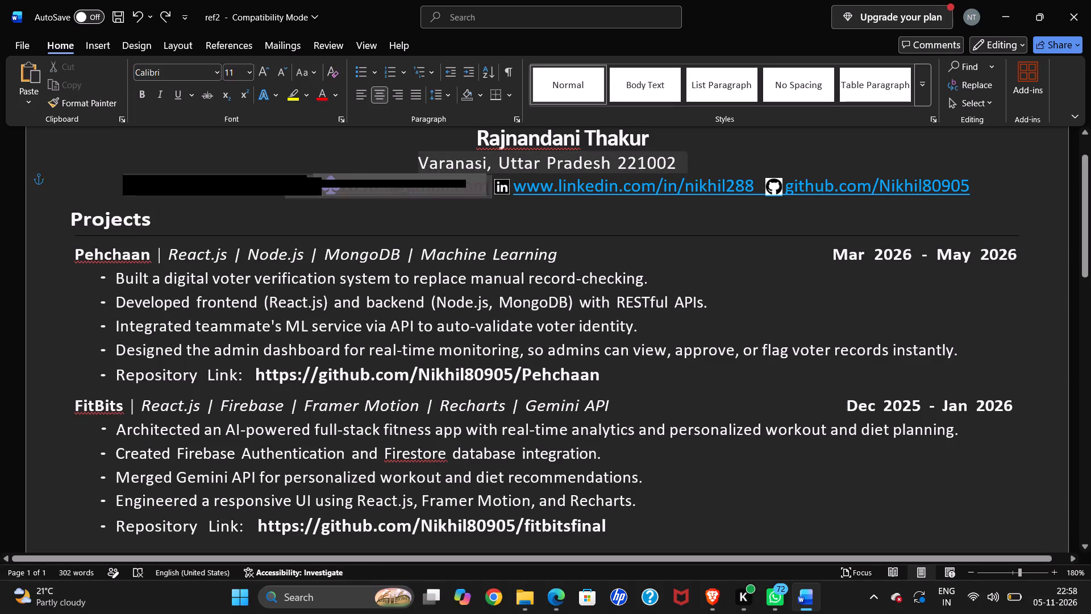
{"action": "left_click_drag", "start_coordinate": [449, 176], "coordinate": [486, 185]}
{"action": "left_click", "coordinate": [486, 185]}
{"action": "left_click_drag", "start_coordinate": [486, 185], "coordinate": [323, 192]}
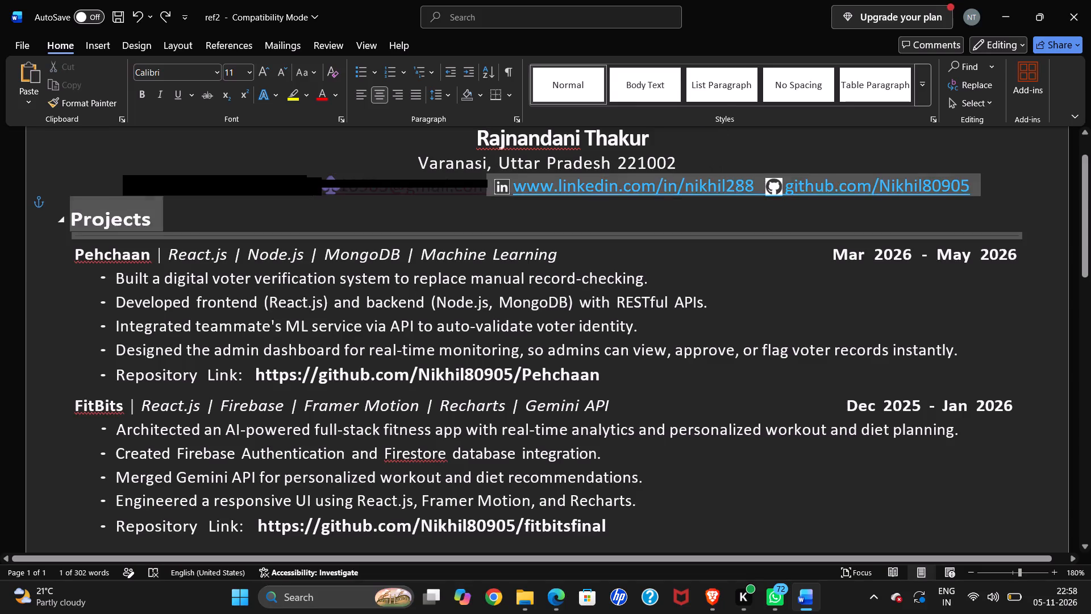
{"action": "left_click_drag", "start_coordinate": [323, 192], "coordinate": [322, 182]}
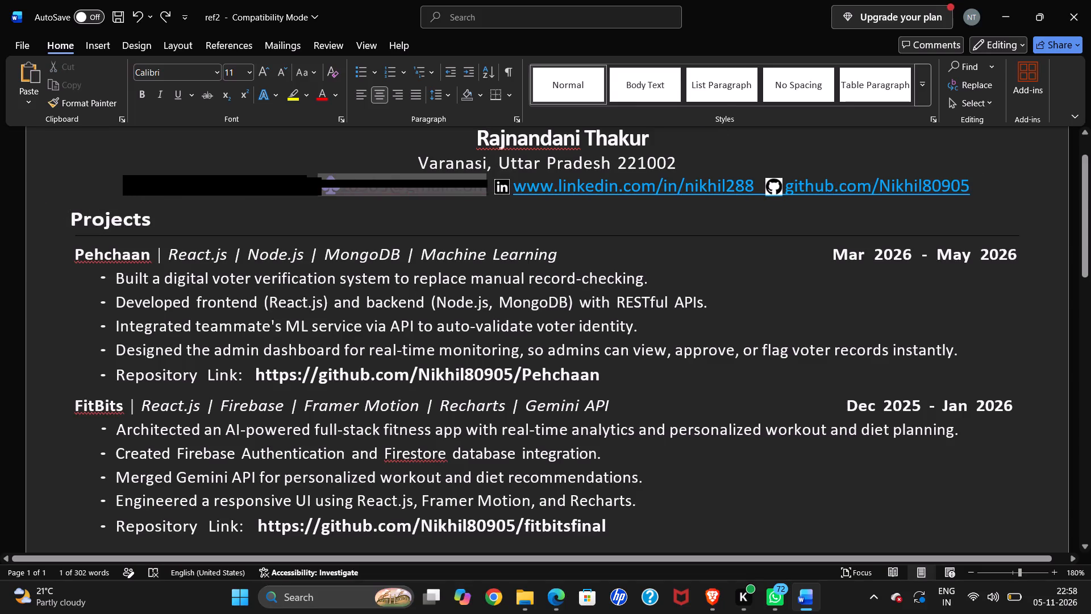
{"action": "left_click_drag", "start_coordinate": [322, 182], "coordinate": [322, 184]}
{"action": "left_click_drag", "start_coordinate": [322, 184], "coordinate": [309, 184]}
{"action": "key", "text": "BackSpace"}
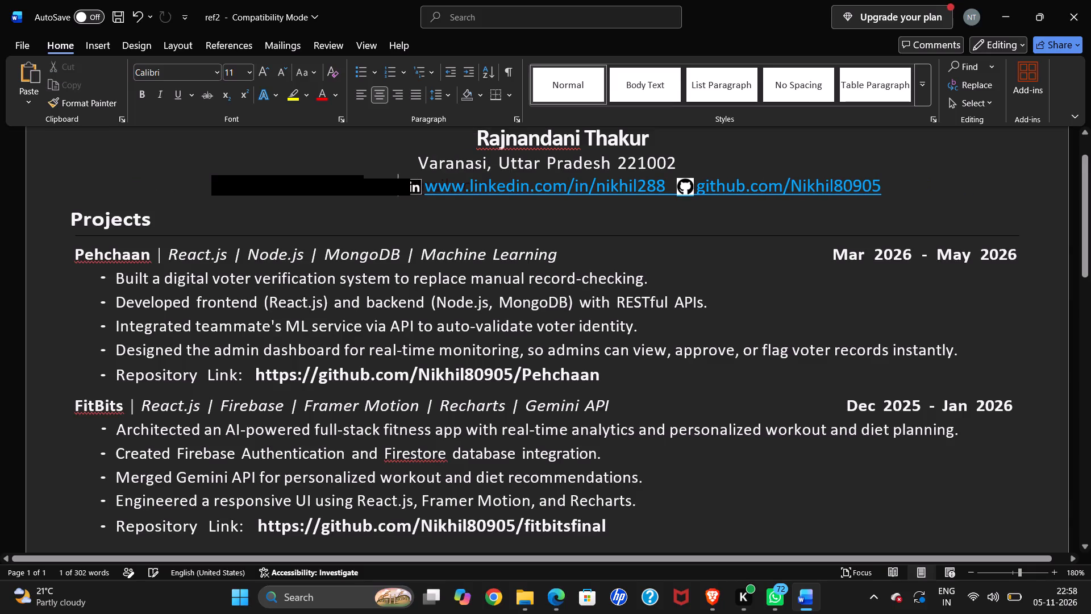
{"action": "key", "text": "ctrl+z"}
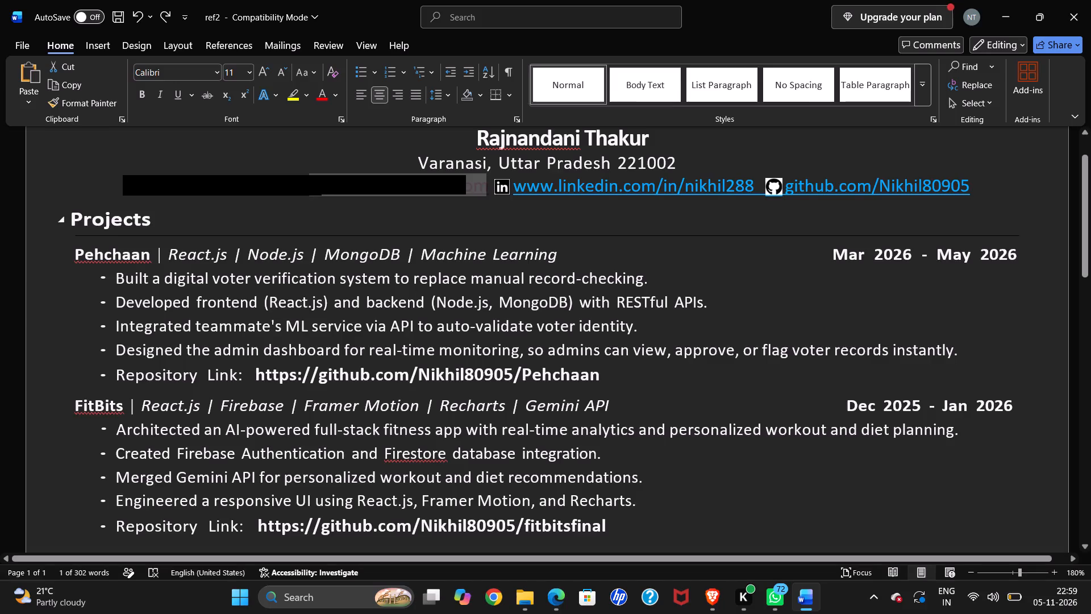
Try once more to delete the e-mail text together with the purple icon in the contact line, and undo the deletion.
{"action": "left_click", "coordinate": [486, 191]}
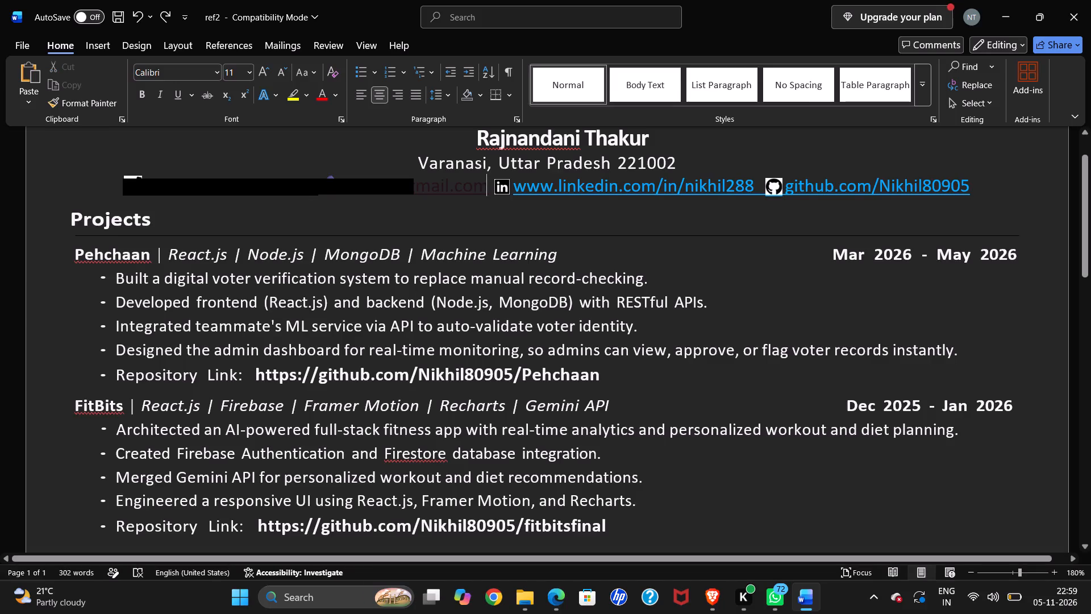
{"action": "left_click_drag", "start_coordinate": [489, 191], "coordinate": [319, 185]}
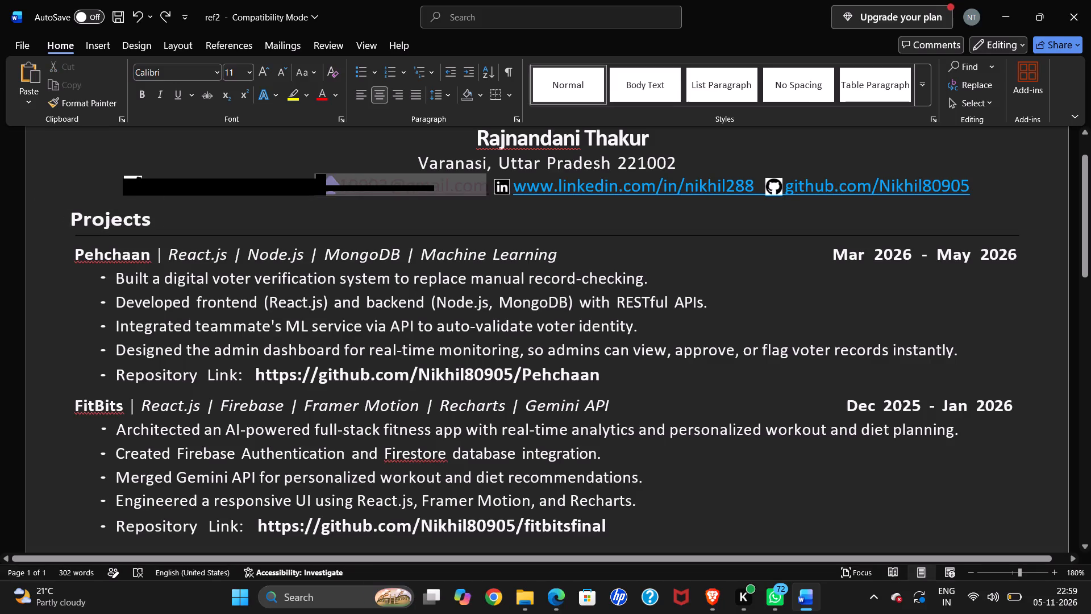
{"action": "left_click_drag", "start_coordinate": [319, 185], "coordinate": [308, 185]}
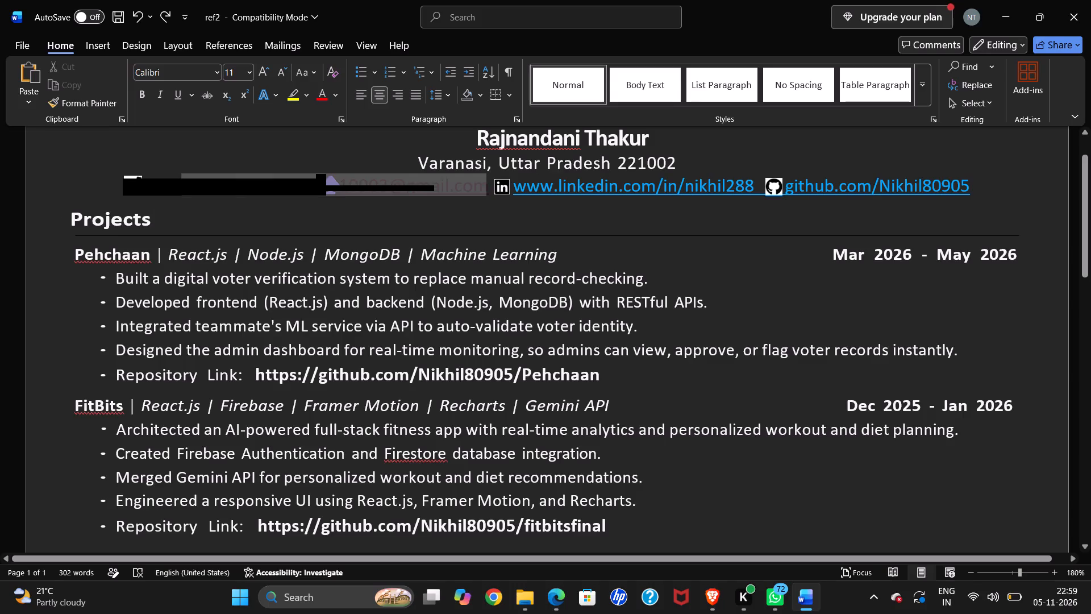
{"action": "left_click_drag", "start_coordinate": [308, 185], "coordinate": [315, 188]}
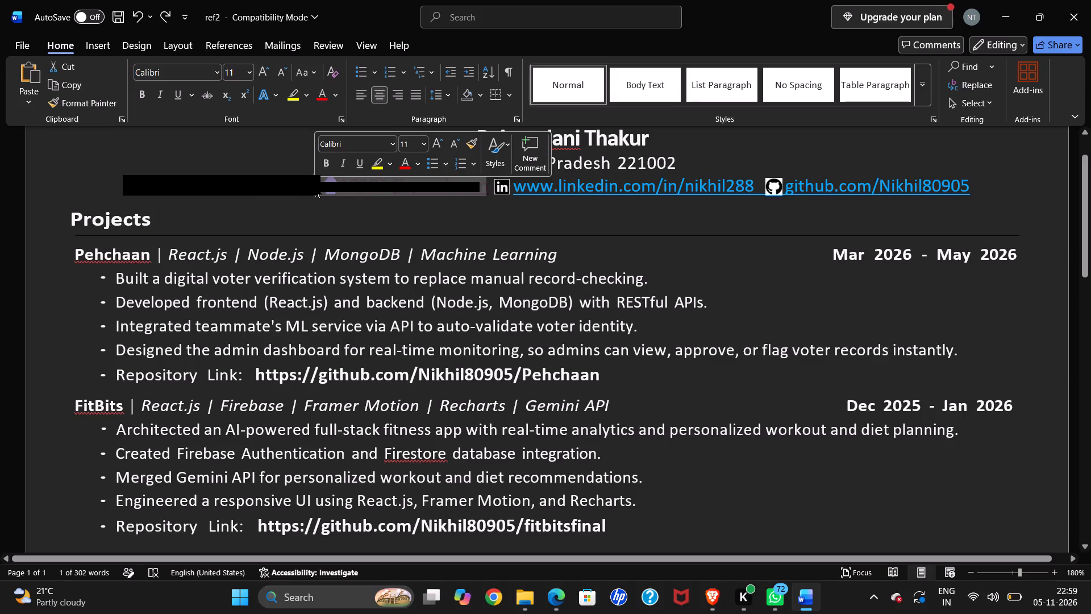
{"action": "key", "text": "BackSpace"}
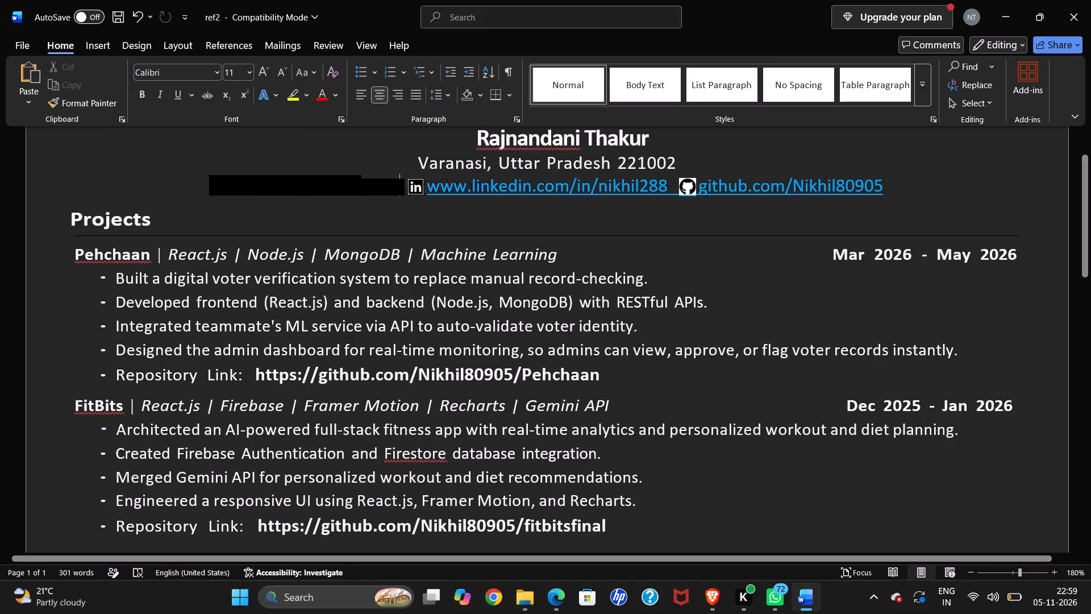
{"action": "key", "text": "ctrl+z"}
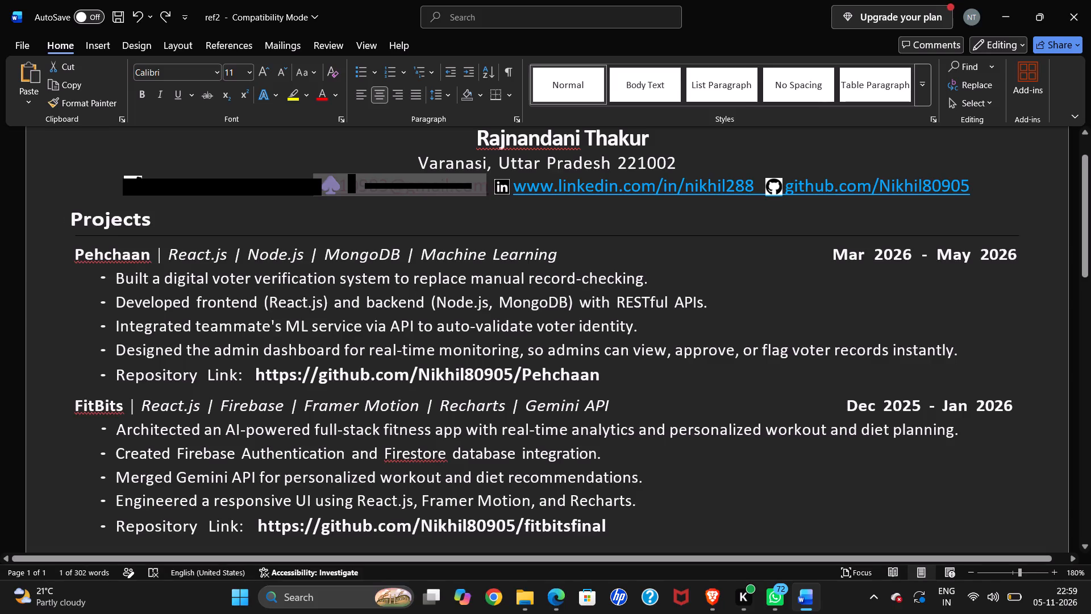
Delete the purple icon in front of the e-mail text in the header contact line, keeping the e-mail text.
{"action": "left_click", "coordinate": [472, 209]}
{"action": "left_click_drag", "start_coordinate": [488, 186], "coordinate": [346, 186]}
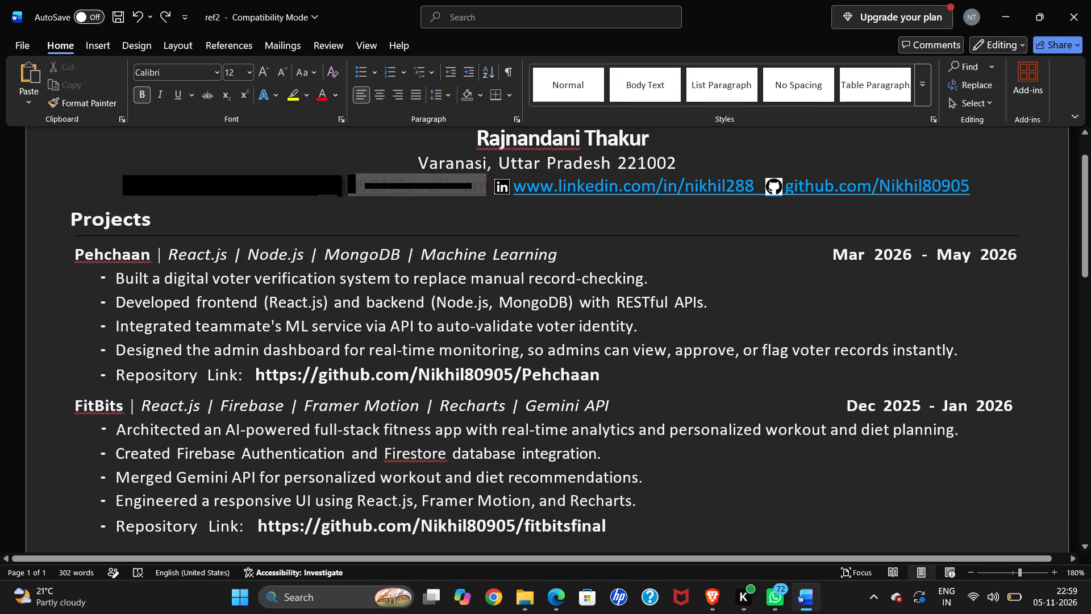
{"action": "left_click_drag", "start_coordinate": [346, 186], "coordinate": [314, 190]}
{"action": "left_click", "coordinate": [314, 190]}
{"action": "left_click", "coordinate": [346, 185]}
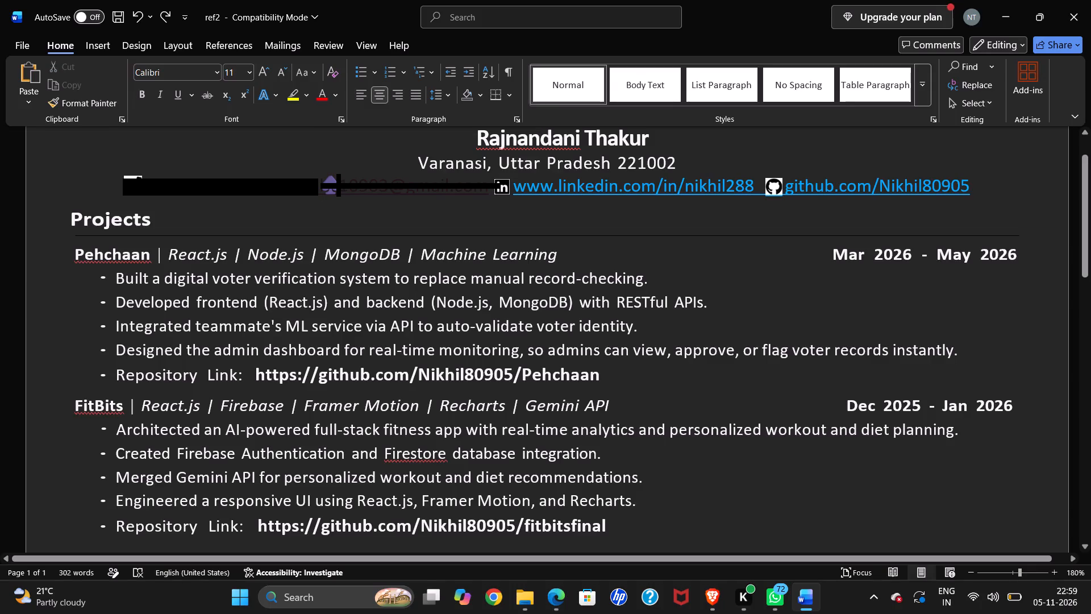
{"action": "key", "text": "BackSpace"}
{"action": "key", "text": "BackSpace"}
{"action": "key", "text": "BackSpace"}
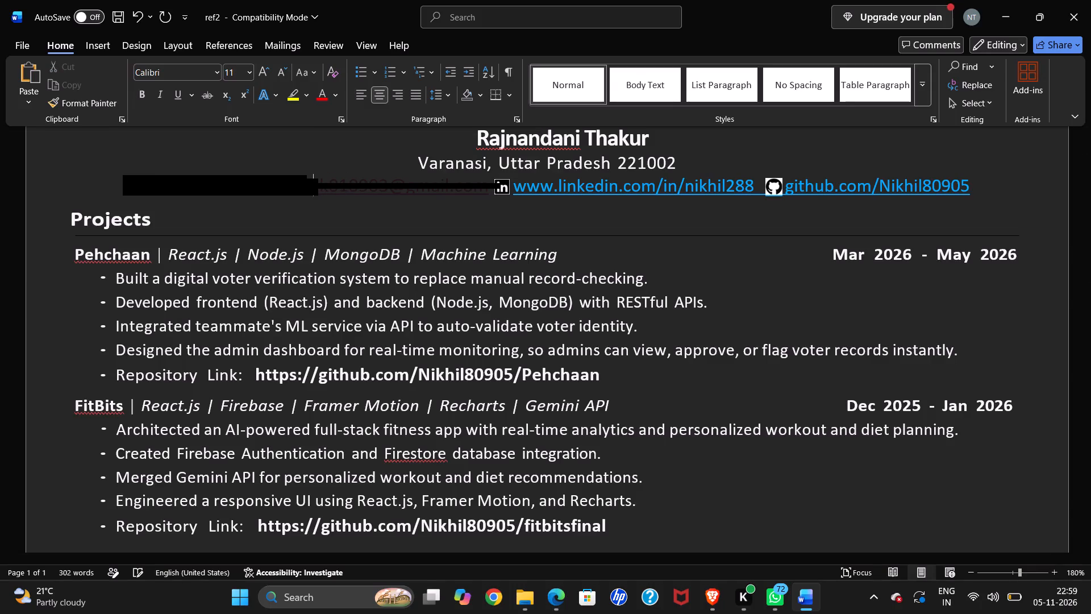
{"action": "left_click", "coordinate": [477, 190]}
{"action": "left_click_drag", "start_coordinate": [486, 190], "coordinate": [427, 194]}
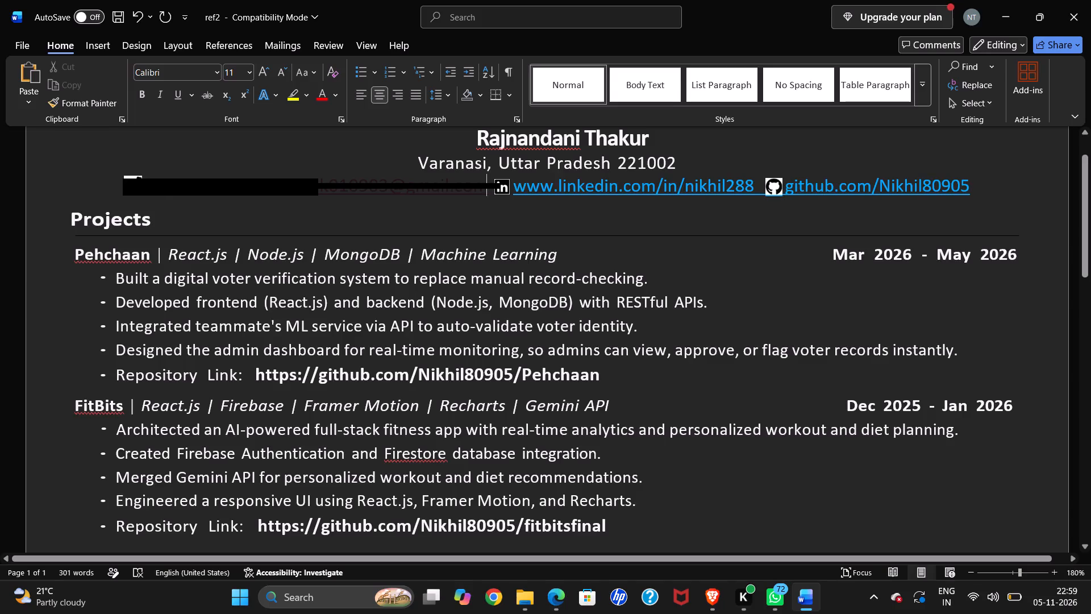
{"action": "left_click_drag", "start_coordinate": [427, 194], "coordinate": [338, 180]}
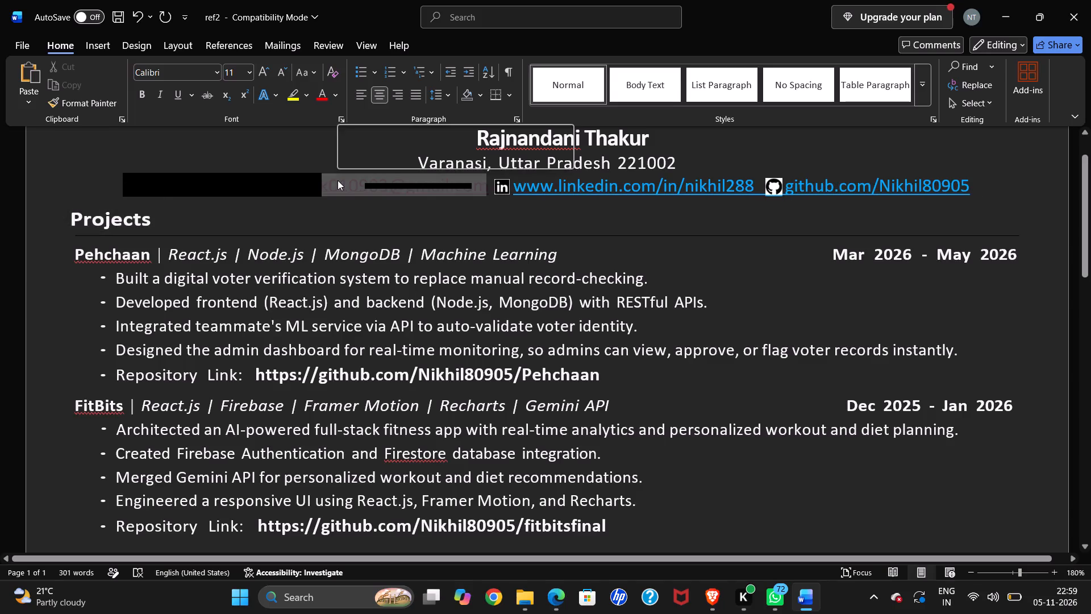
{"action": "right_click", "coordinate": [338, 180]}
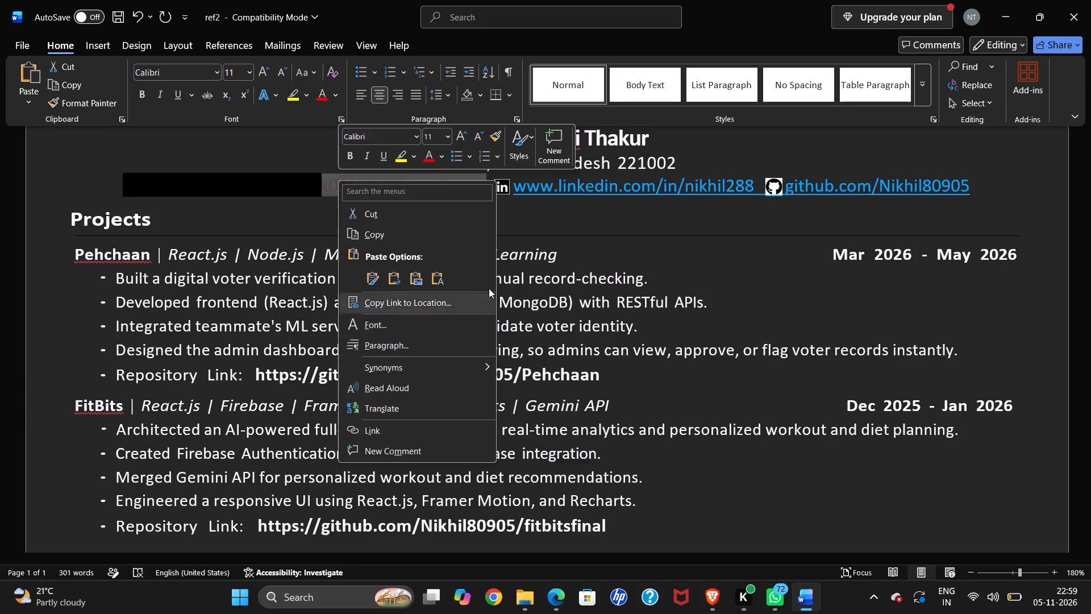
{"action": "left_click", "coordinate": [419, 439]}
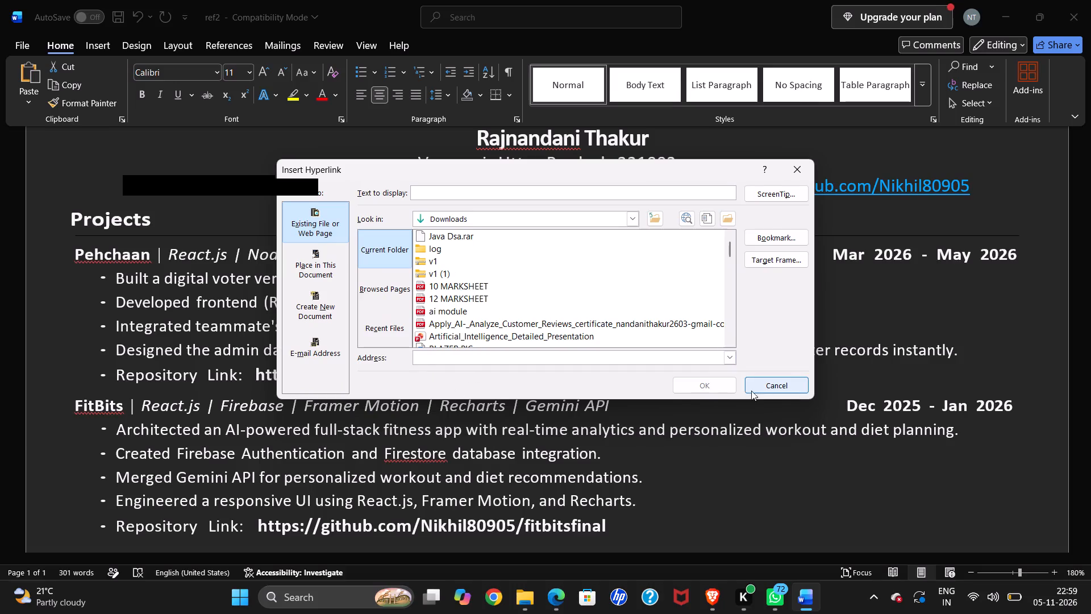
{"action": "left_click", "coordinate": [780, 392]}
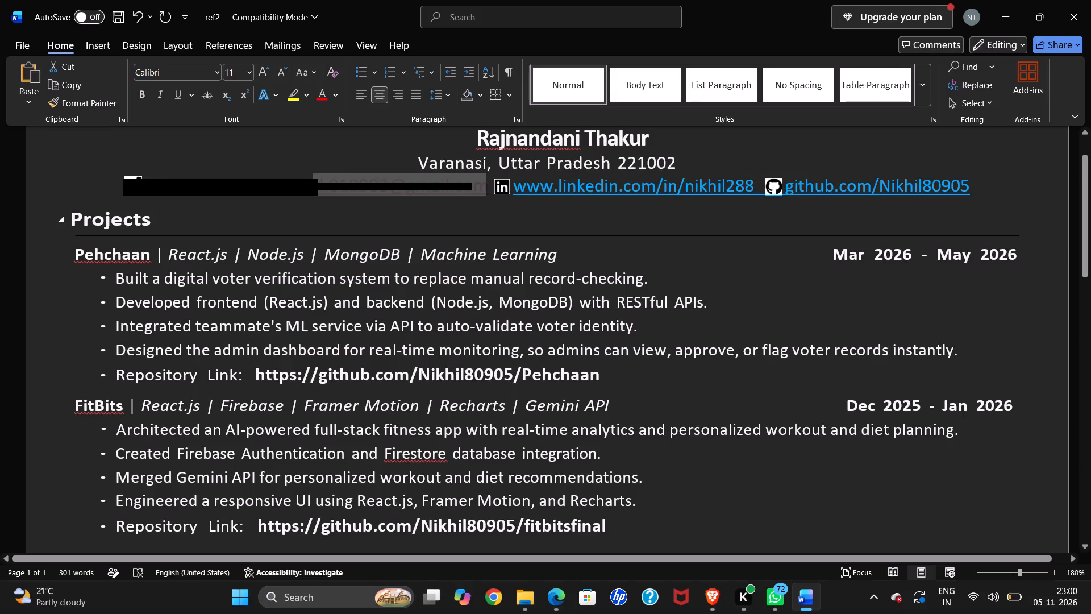
Select the whole e-mail text in the header contact line, ending just before the LinkedIn icon.
{"action": "left_click", "coordinate": [487, 191]}
{"action": "left_click_drag", "start_coordinate": [488, 189], "coordinate": [443, 189]}
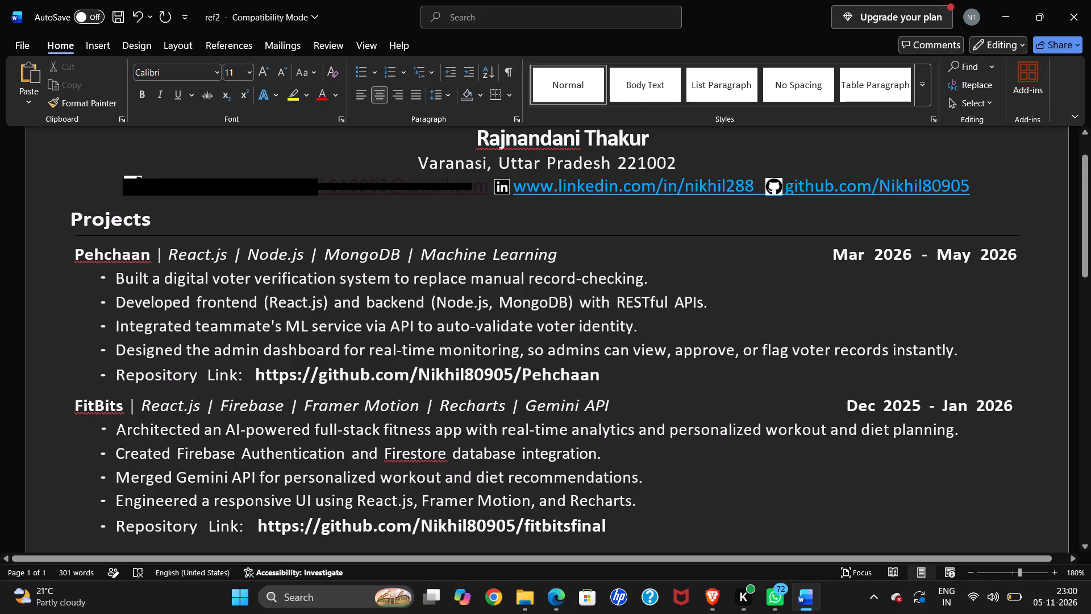
{"action": "left_click_drag", "start_coordinate": [443, 189], "coordinate": [317, 185]}
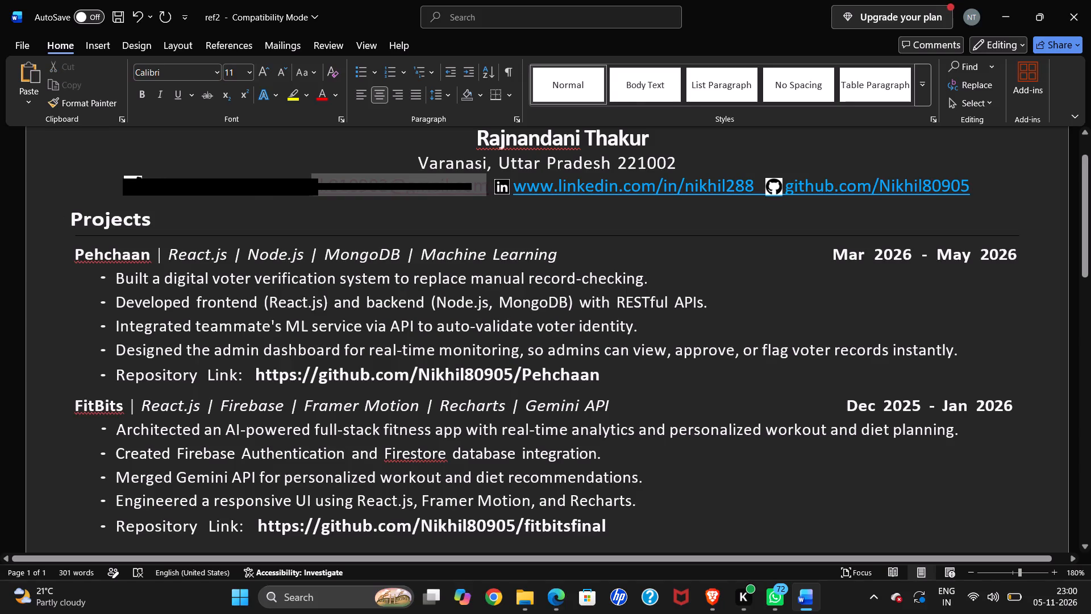
{"action": "left_click_drag", "start_coordinate": [317, 185], "coordinate": [313, 185]}
{"action": "left_click_drag", "start_coordinate": [313, 185], "coordinate": [312, 185]}
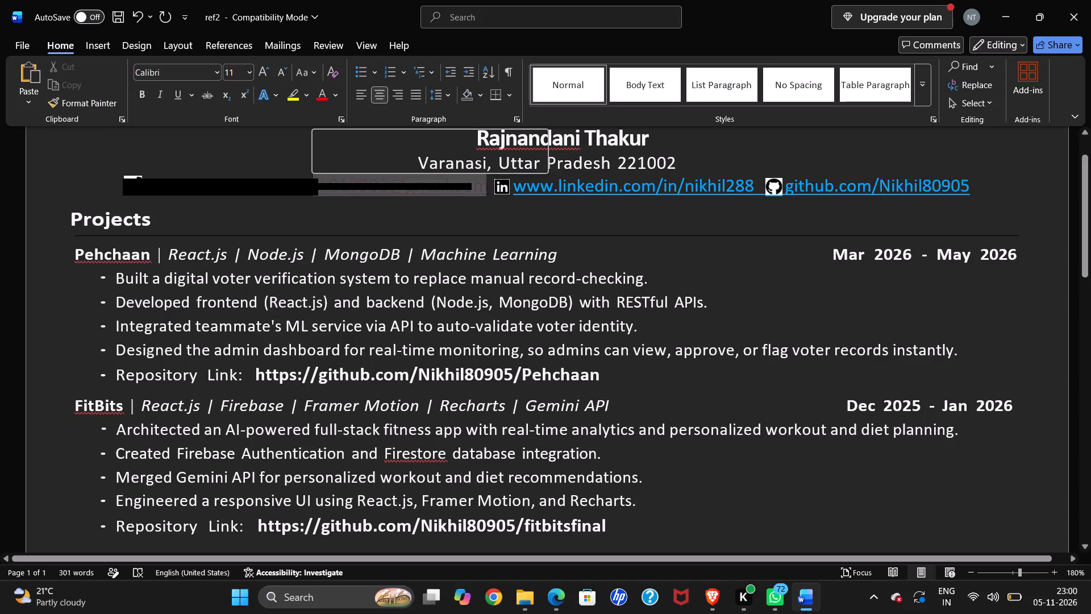
{"action": "left_click", "coordinate": [312, 185]}
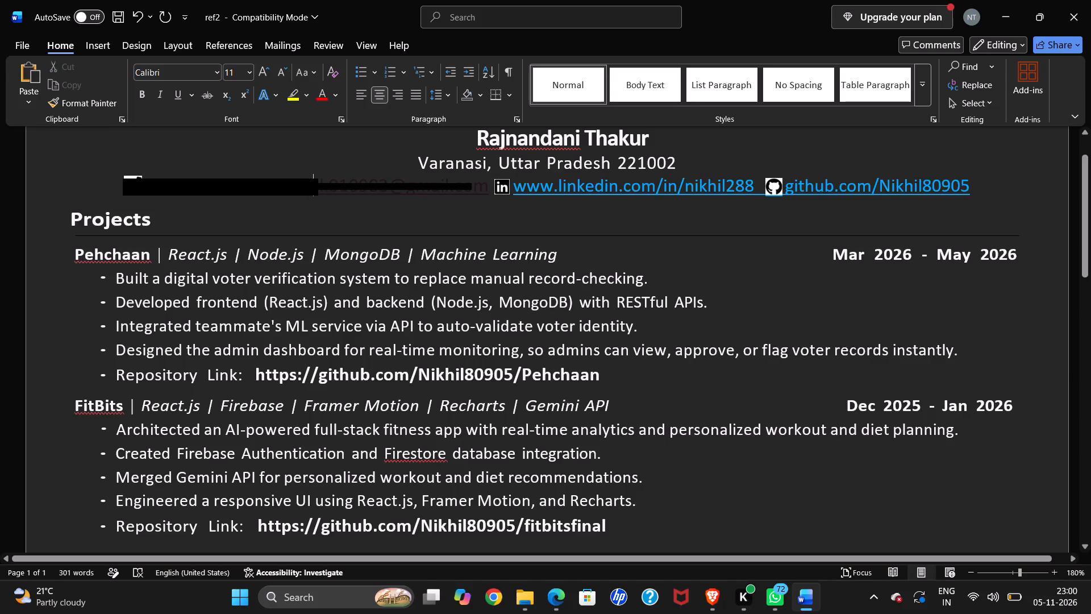
{"action": "left_click_drag", "start_coordinate": [310, 185], "coordinate": [462, 181]}
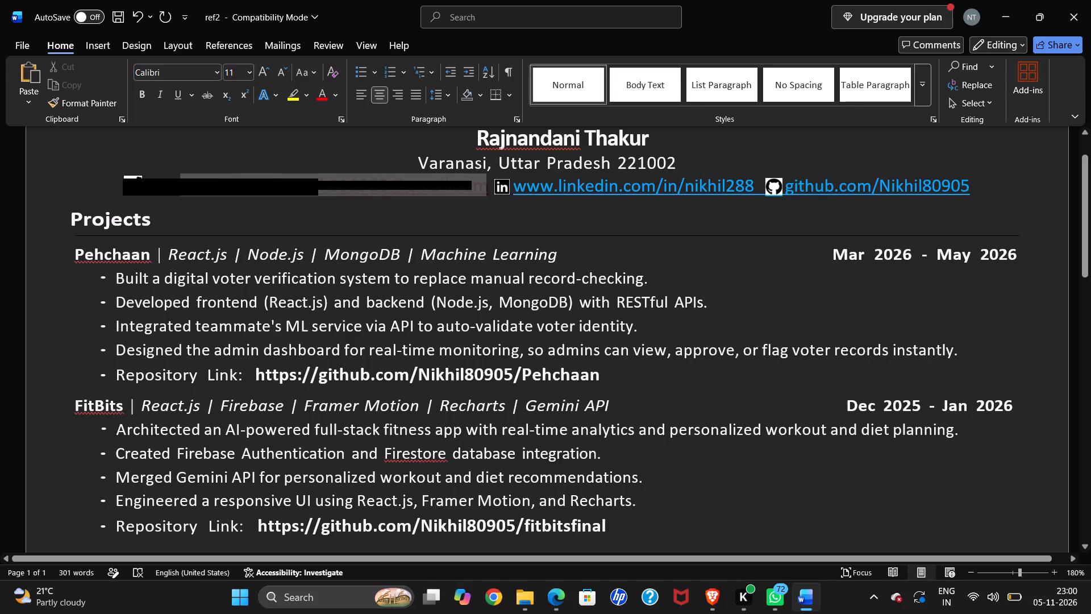
{"action": "left_click_drag", "start_coordinate": [462, 181], "coordinate": [483, 185]}
{"action": "left_click", "coordinate": [483, 185]}
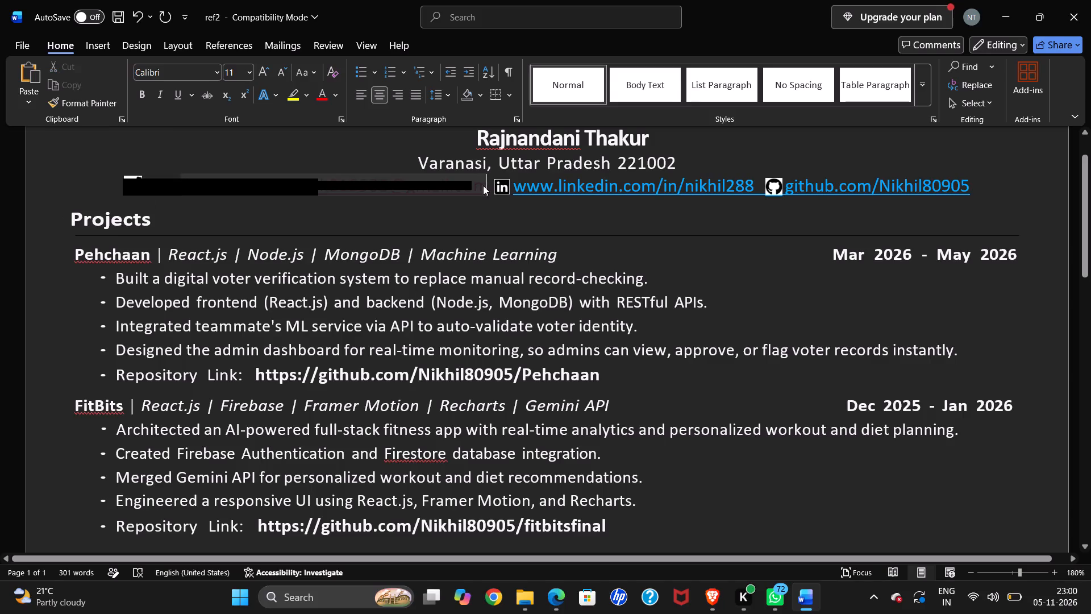
{"action": "left_click_drag", "start_coordinate": [488, 185], "coordinate": [401, 186]}
{"action": "left_click_drag", "start_coordinate": [401, 186], "coordinate": [316, 181]}
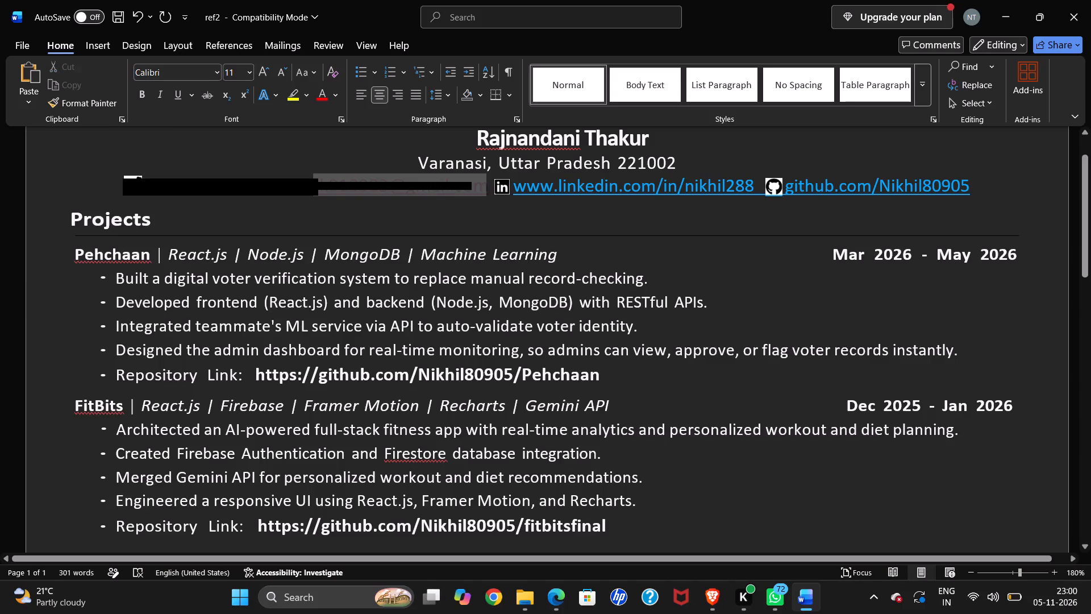
{"action": "left_click_drag", "start_coordinate": [316, 181], "coordinate": [309, 180]}
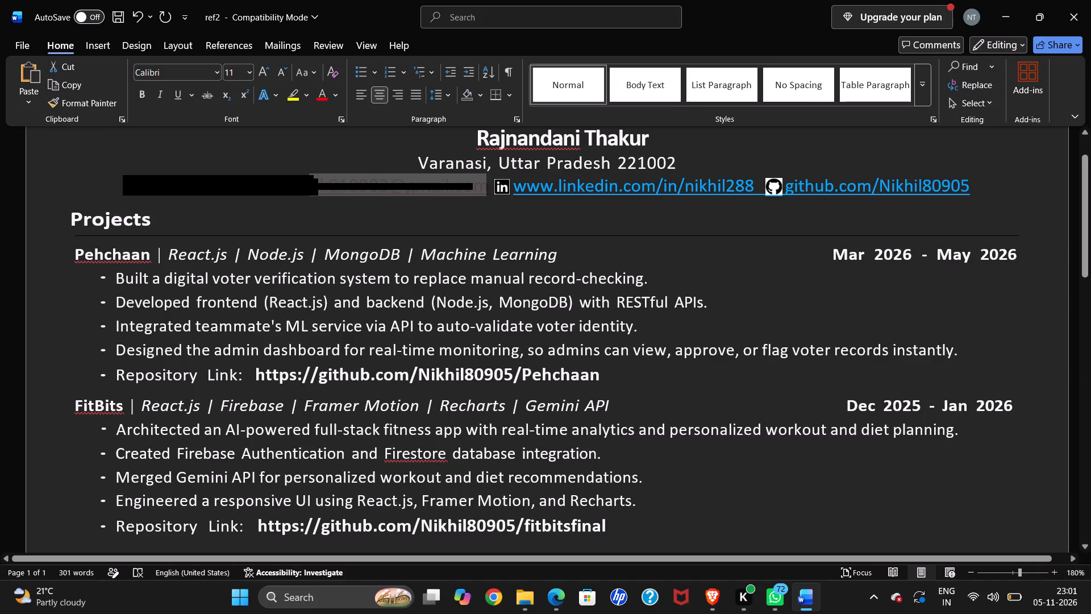
Use Find to search the resume document for the text "nk".
{"action": "left_click", "coordinate": [990, 64]}
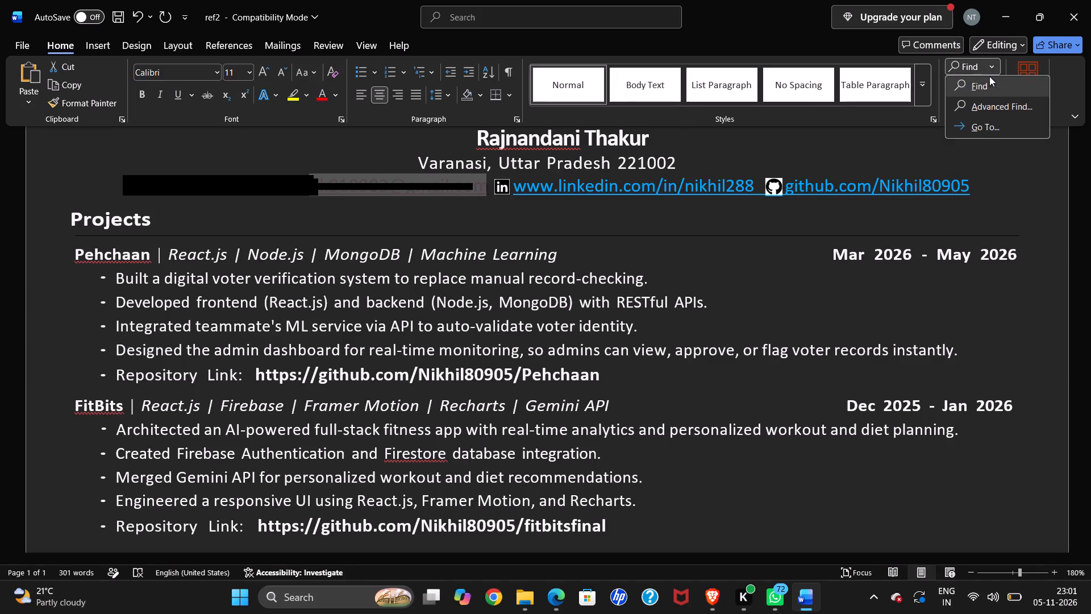
{"action": "left_click", "coordinate": [988, 87]}
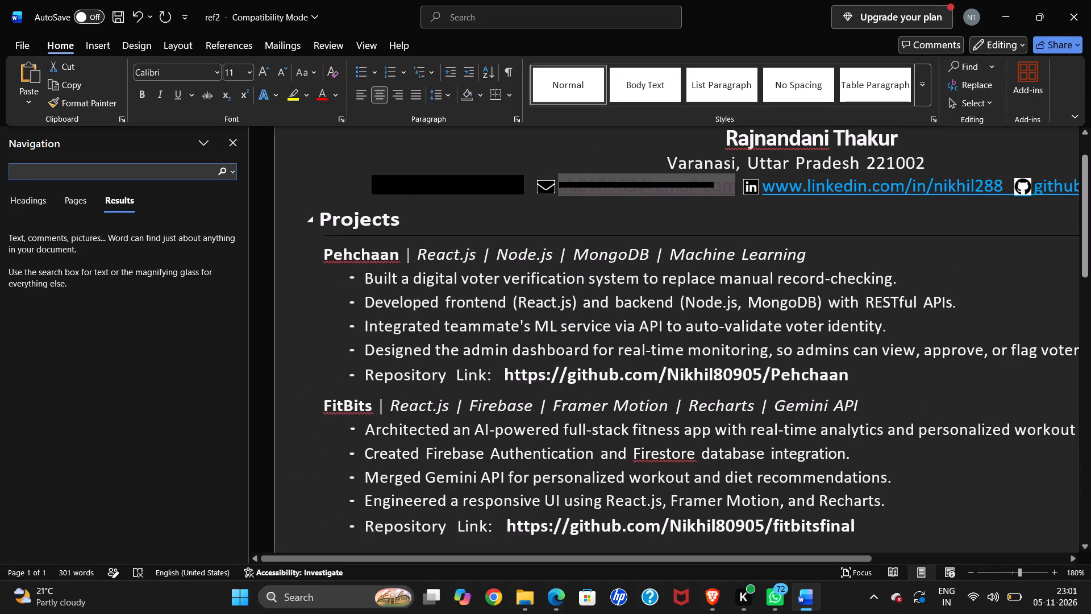
{"action": "left_click", "coordinate": [165, 167]}
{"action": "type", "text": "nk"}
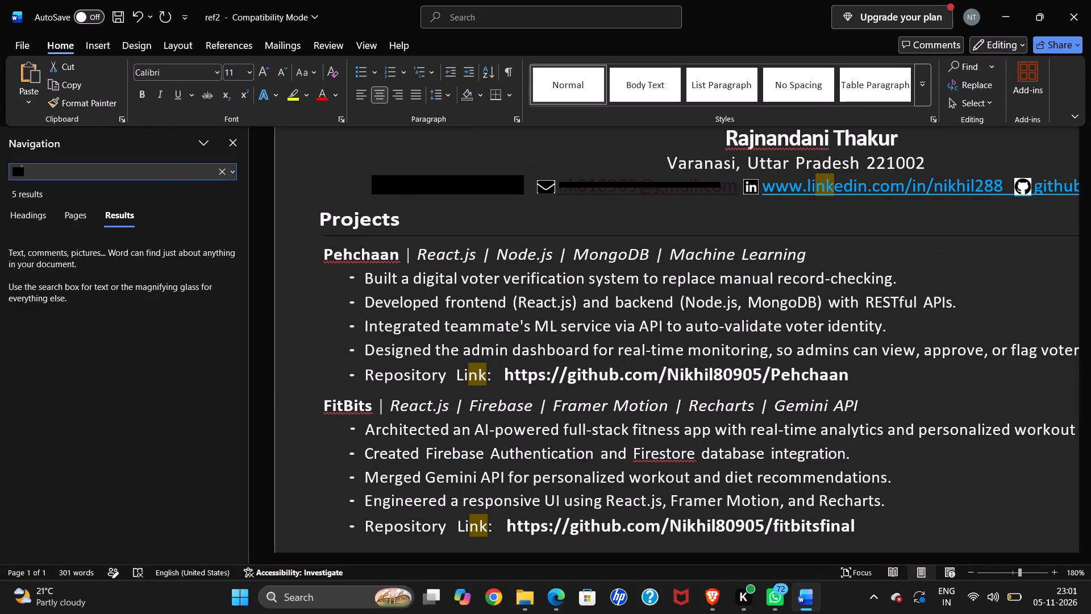
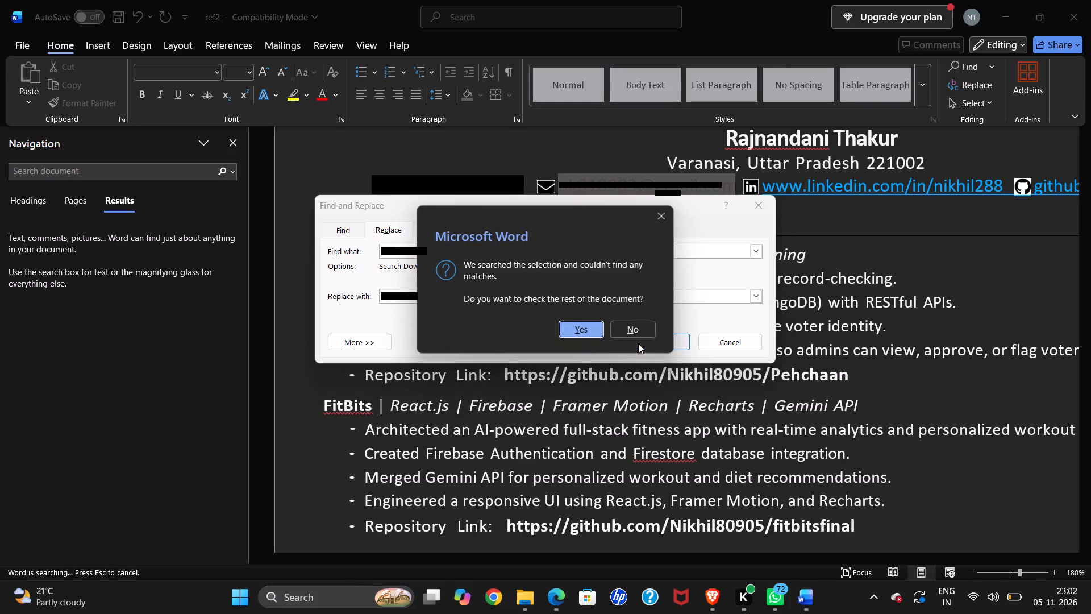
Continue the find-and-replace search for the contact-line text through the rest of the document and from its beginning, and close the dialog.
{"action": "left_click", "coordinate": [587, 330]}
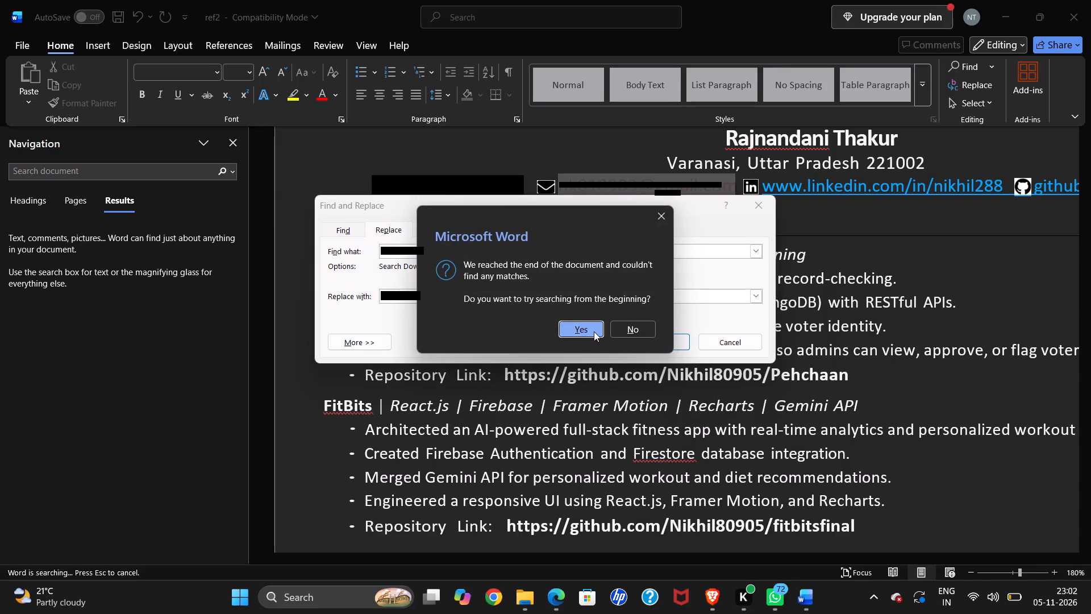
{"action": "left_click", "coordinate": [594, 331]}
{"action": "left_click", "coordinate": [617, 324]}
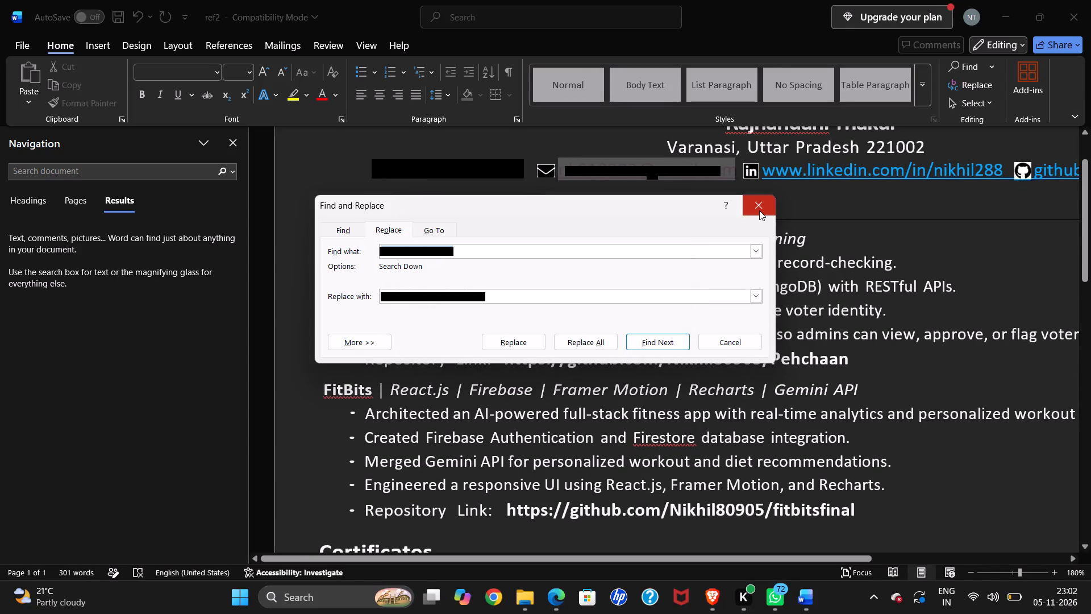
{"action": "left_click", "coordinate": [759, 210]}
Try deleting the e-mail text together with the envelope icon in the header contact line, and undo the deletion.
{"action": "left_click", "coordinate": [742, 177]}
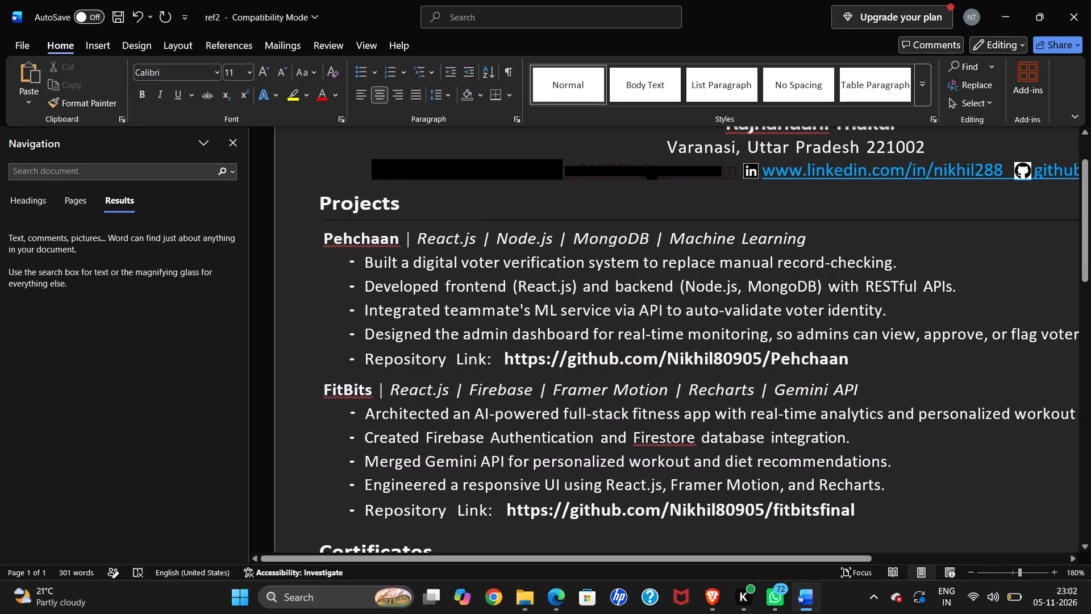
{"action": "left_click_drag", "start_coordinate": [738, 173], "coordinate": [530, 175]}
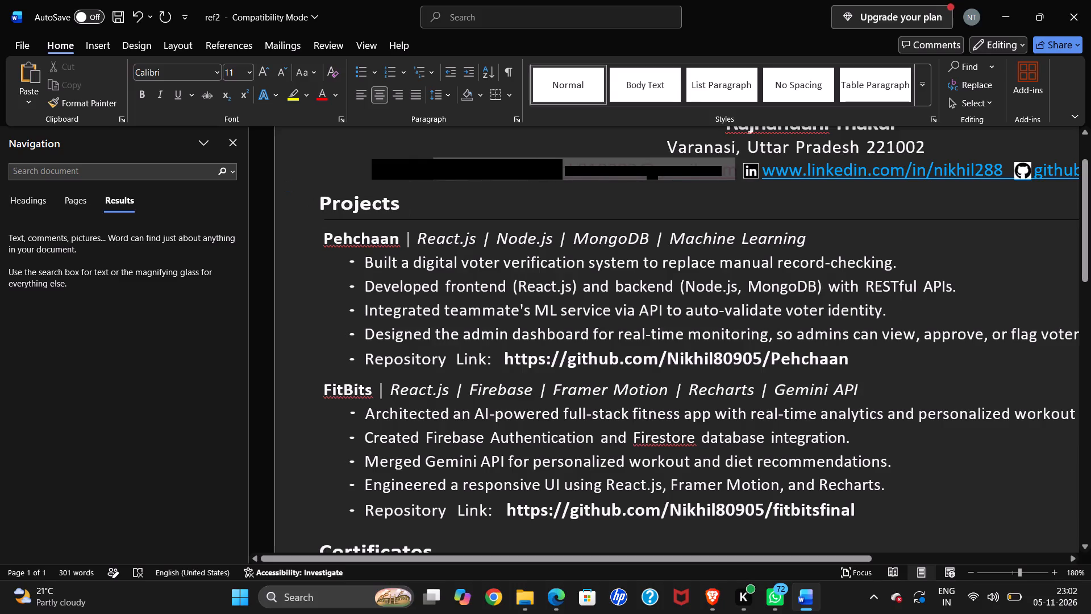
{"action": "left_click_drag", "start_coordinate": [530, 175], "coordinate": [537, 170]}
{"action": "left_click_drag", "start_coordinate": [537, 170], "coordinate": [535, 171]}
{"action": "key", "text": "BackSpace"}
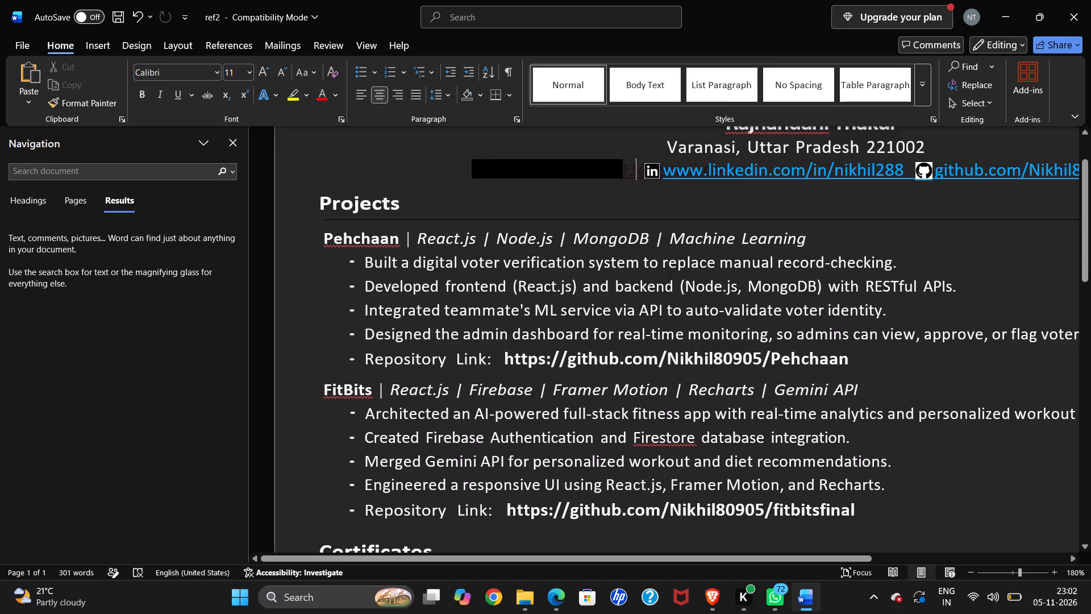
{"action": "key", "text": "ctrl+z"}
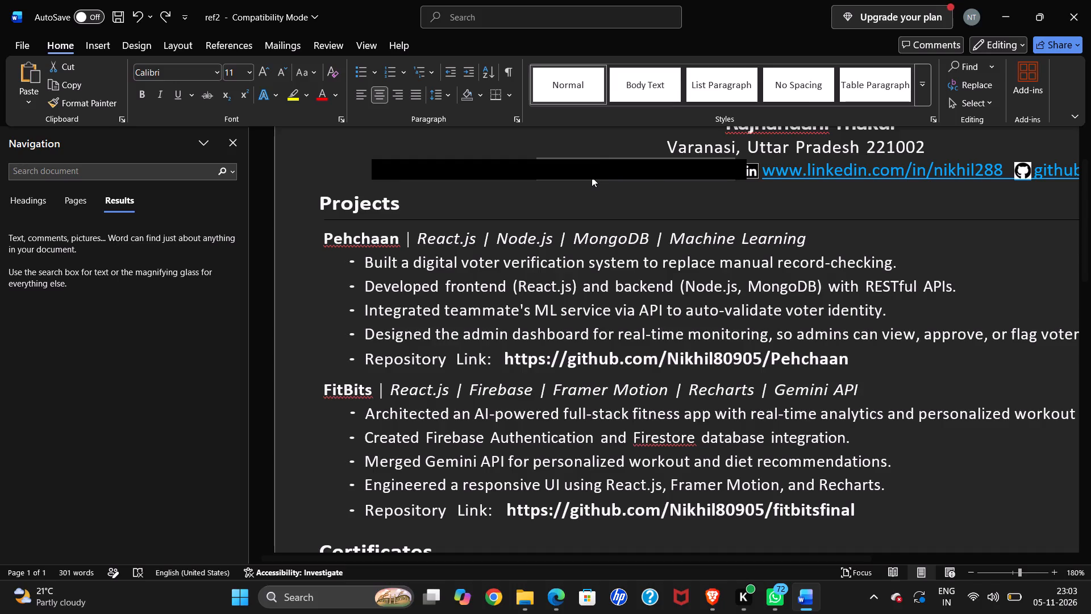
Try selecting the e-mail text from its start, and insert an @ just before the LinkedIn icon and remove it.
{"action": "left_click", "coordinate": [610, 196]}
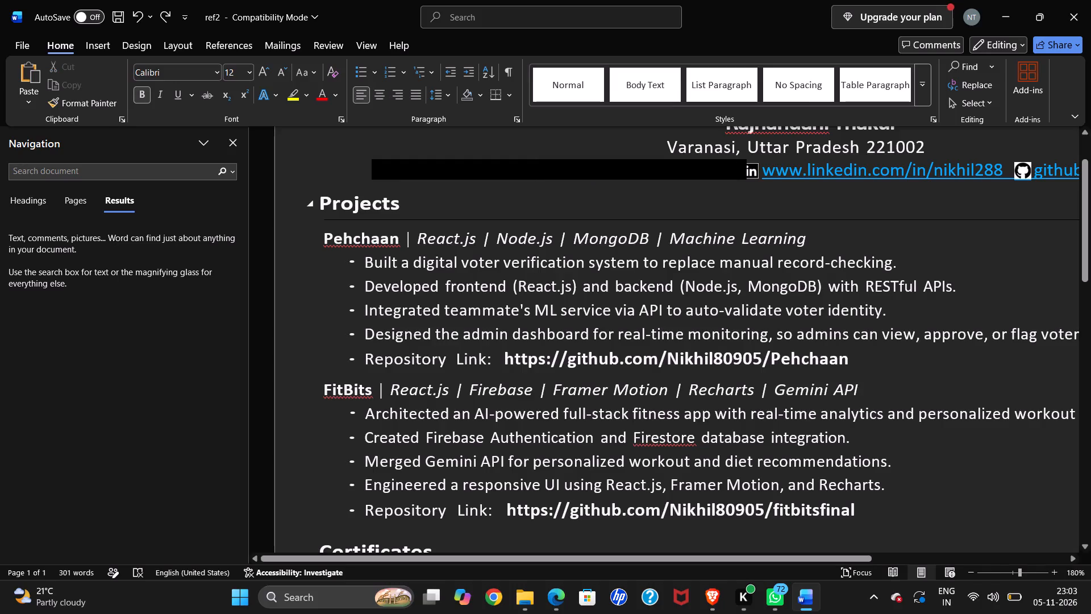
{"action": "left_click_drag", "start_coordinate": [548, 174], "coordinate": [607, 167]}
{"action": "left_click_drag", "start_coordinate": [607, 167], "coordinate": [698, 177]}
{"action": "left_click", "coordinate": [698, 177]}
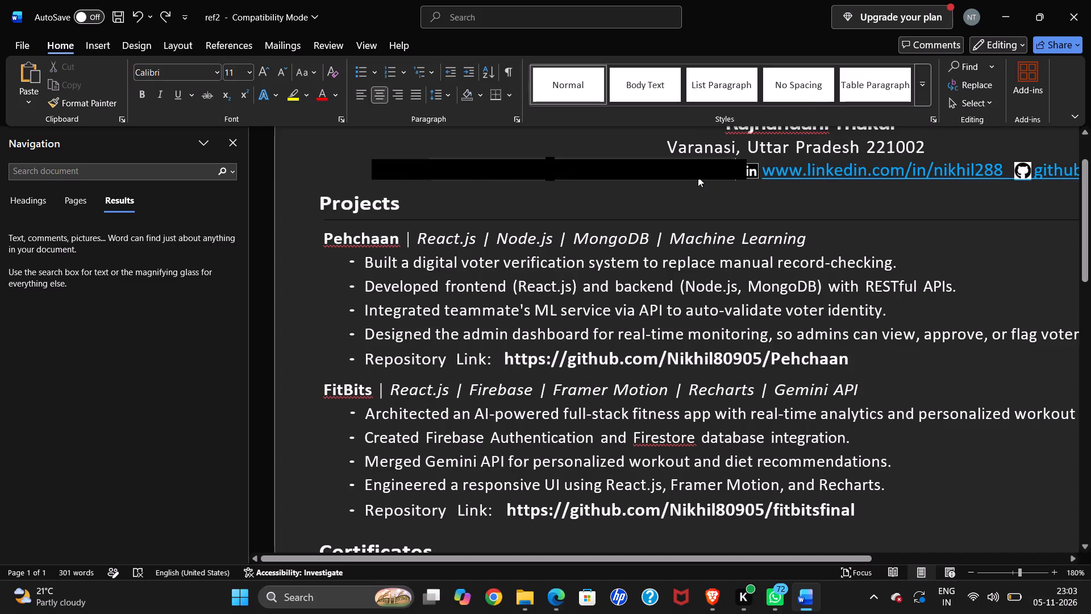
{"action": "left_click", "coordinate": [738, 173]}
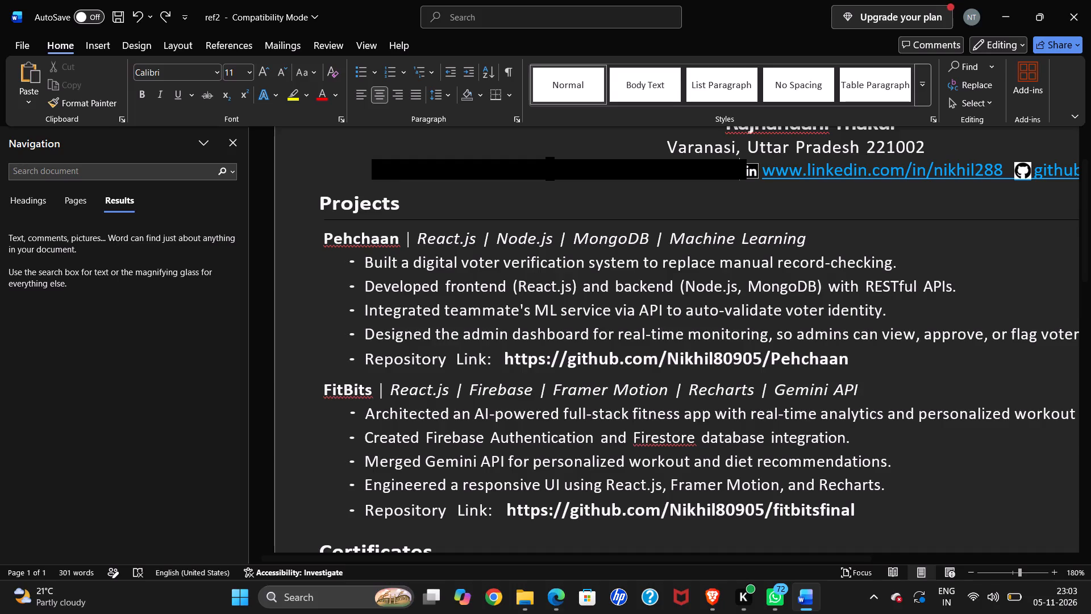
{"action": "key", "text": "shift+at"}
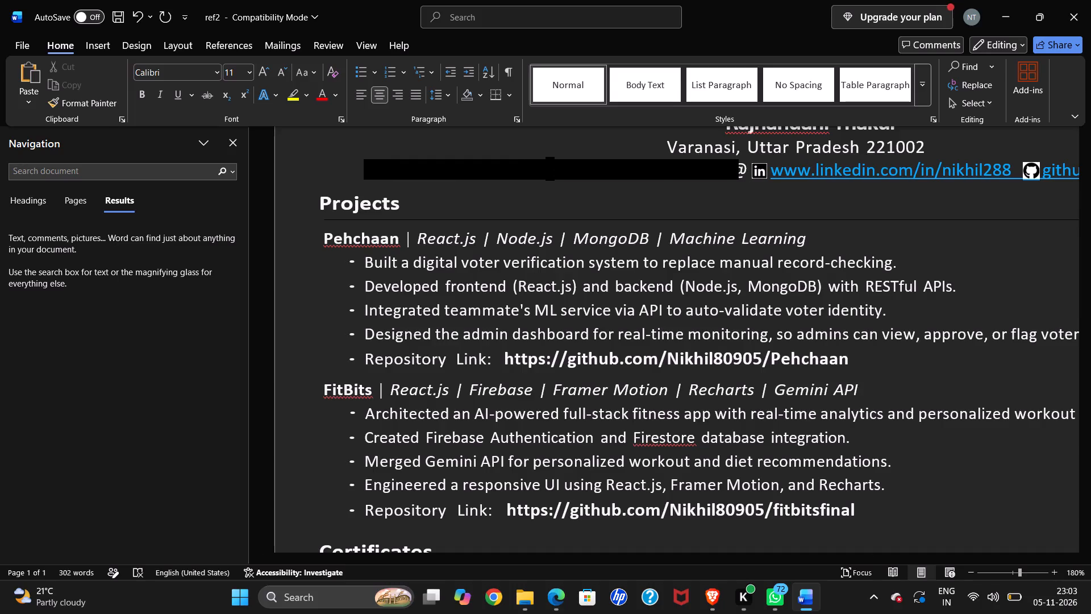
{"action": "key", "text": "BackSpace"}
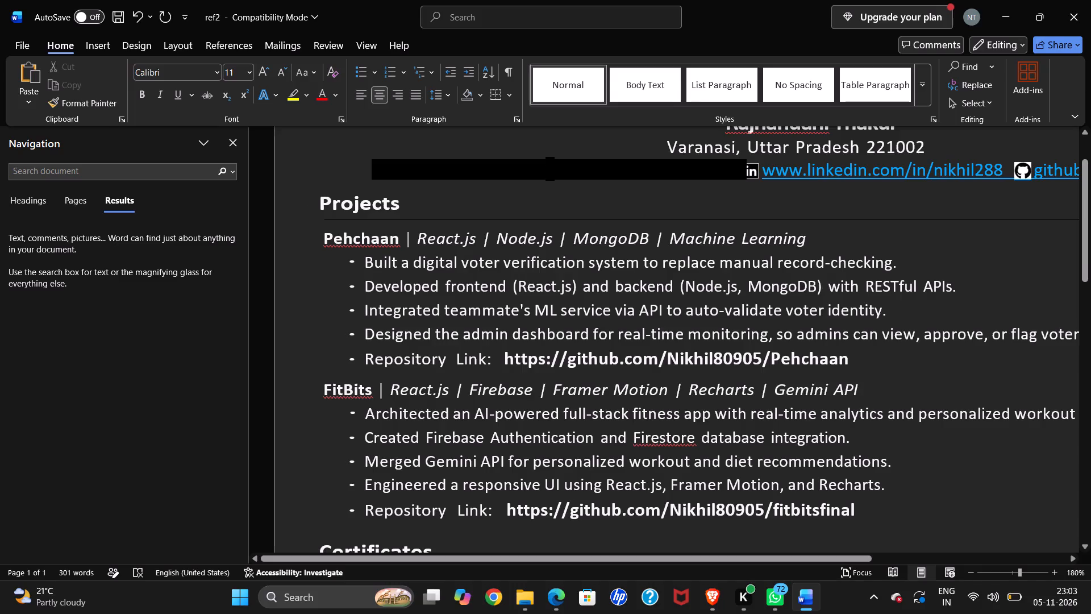
Delete the whole e-mail text before the LinkedIn icon in the header contact line, keeping the envelope icon.
{"action": "left_click_drag", "start_coordinate": [557, 170], "coordinate": [563, 162]}
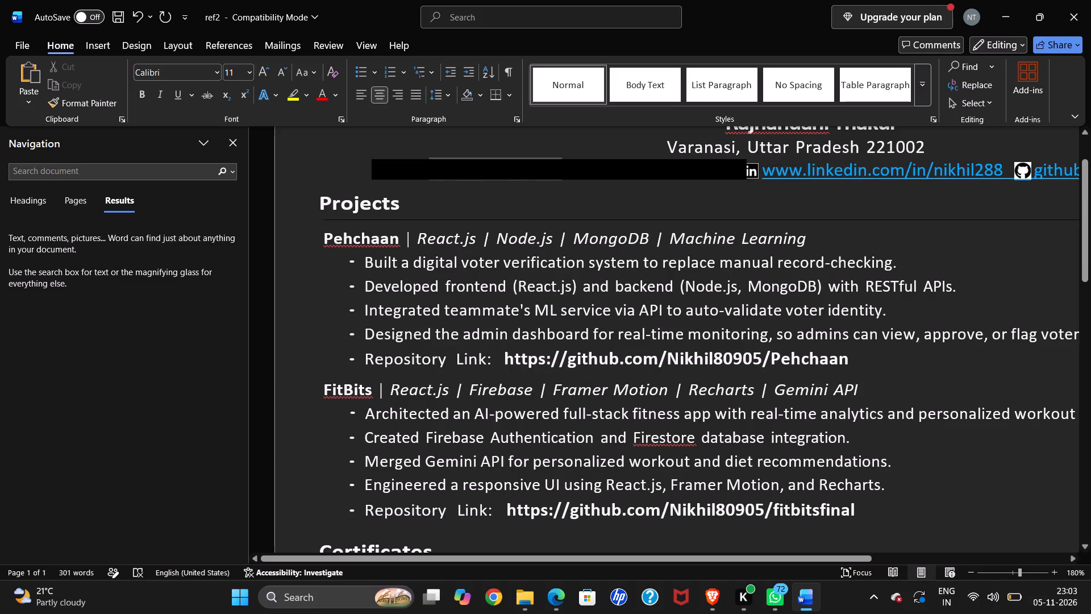
{"action": "left_click_drag", "start_coordinate": [563, 162], "coordinate": [569, 172]}
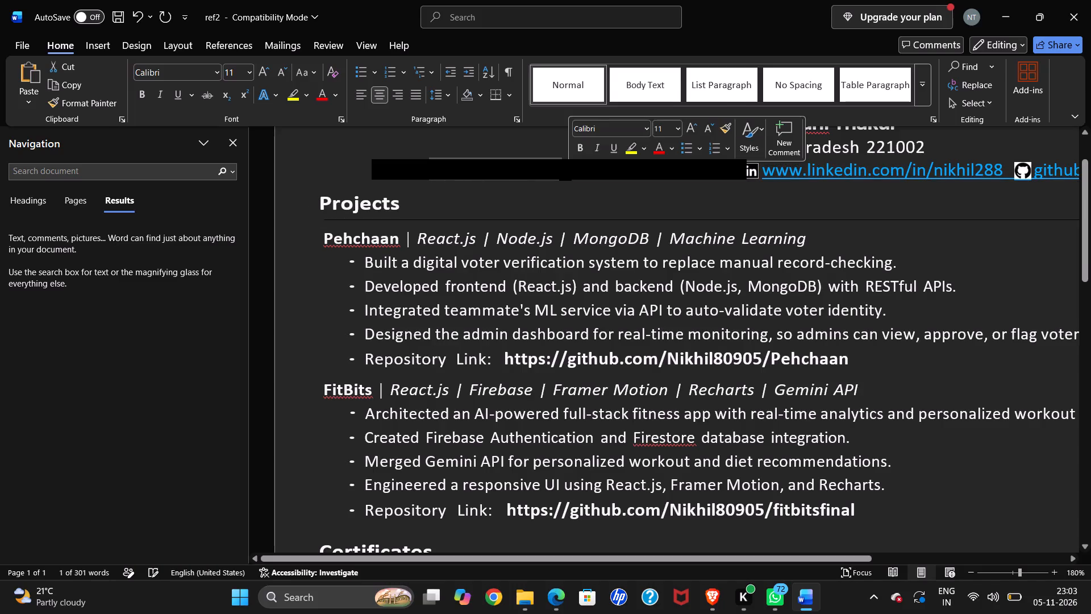
{"action": "left_click", "coordinate": [593, 194]}
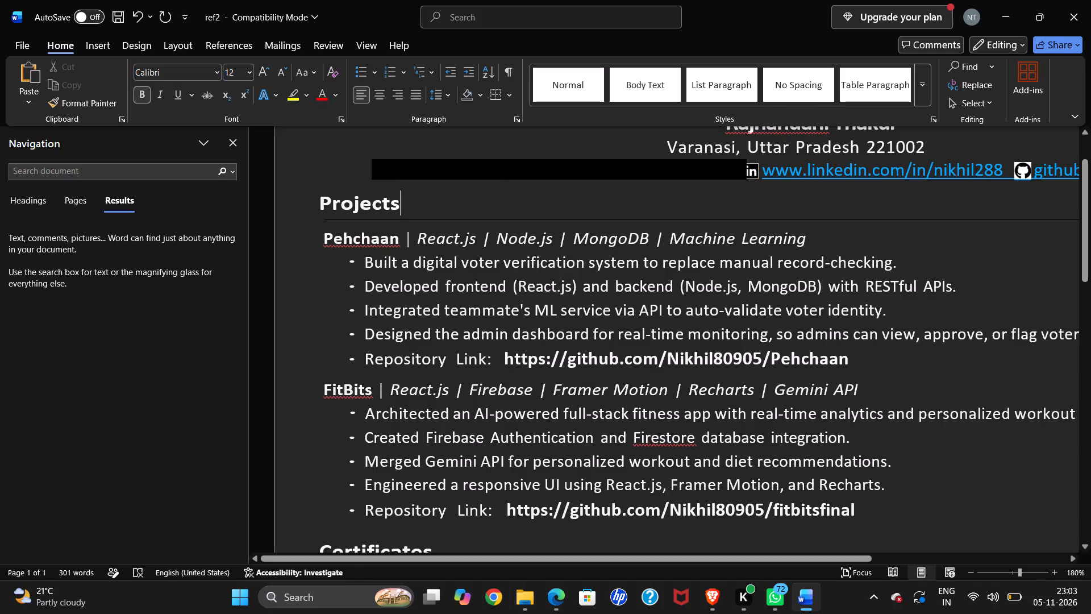
{"action": "left_click_drag", "start_coordinate": [737, 173], "coordinate": [701, 169]}
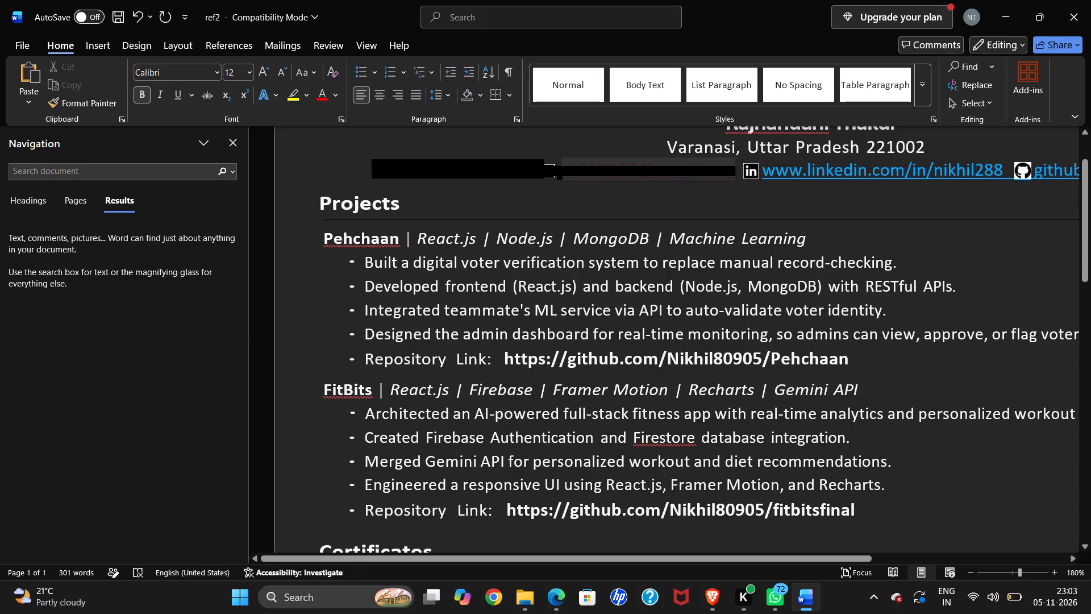
{"action": "left_click_drag", "start_coordinate": [701, 169], "coordinate": [729, 169]}
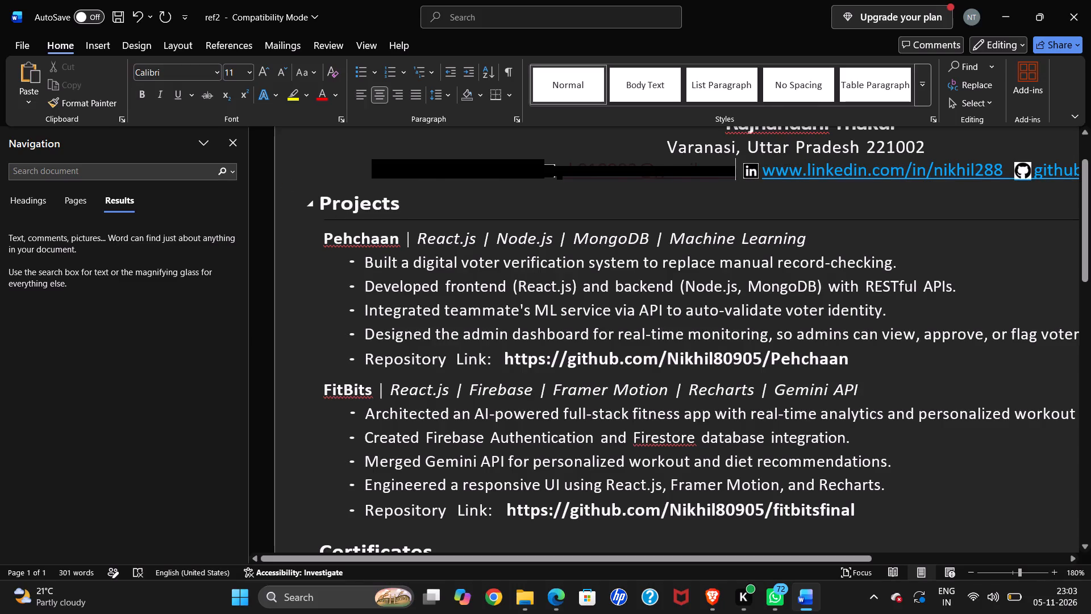
{"action": "key", "text": "BackSpace"}
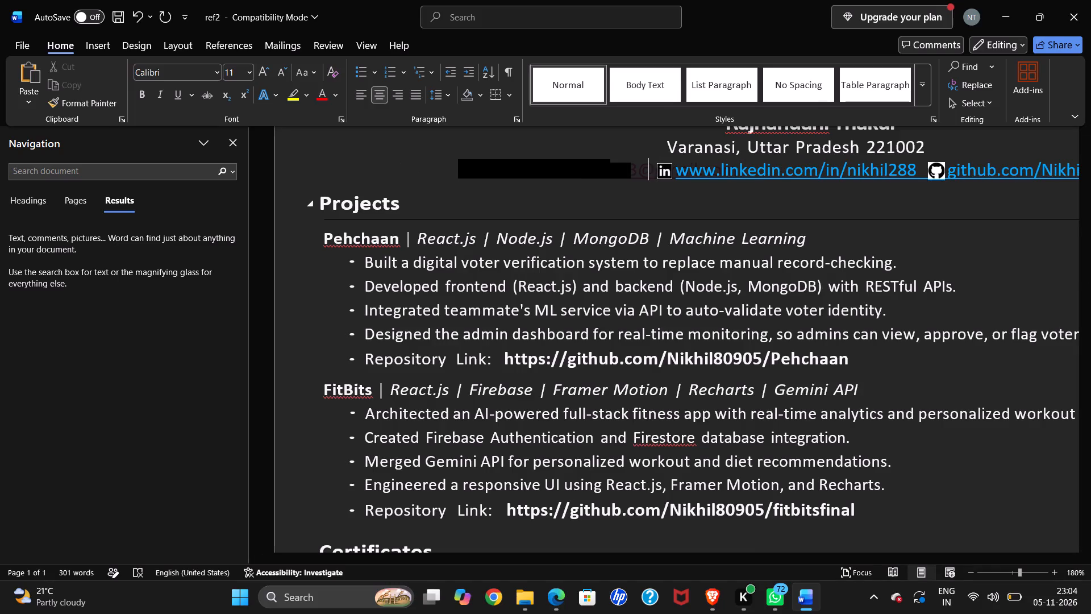
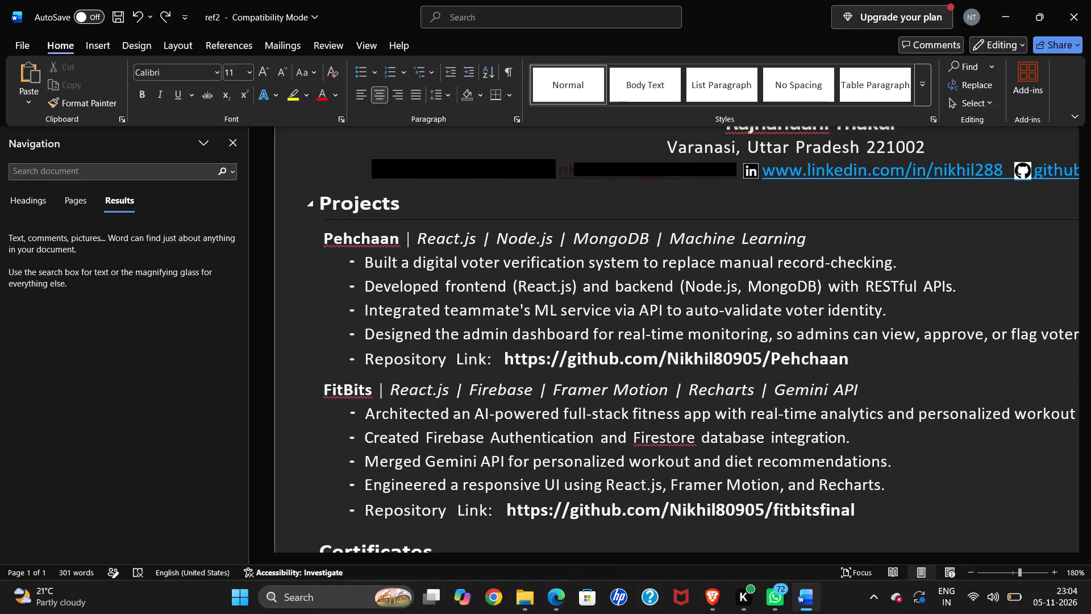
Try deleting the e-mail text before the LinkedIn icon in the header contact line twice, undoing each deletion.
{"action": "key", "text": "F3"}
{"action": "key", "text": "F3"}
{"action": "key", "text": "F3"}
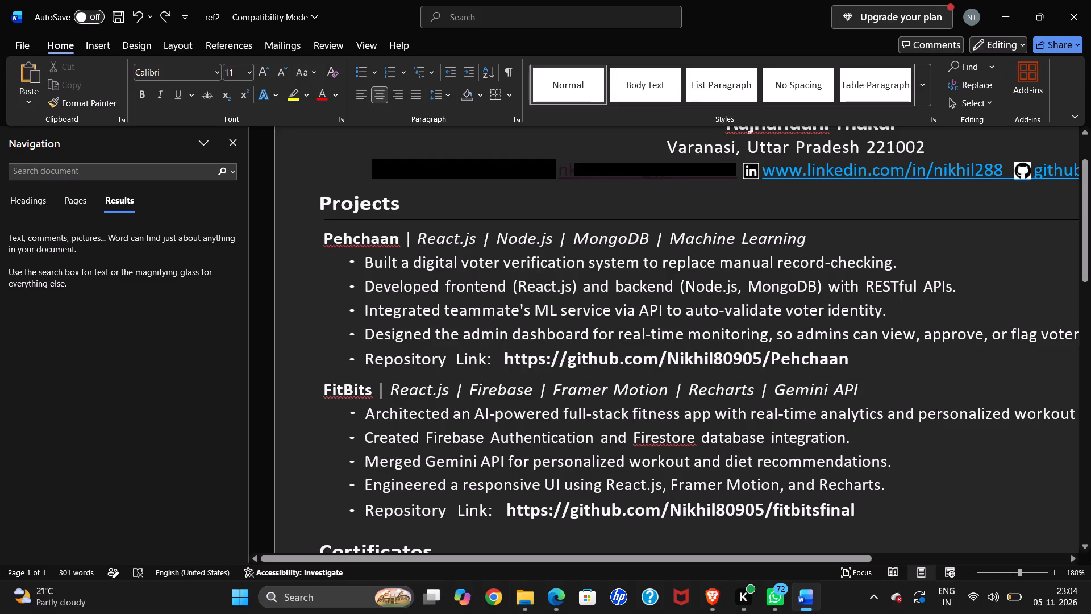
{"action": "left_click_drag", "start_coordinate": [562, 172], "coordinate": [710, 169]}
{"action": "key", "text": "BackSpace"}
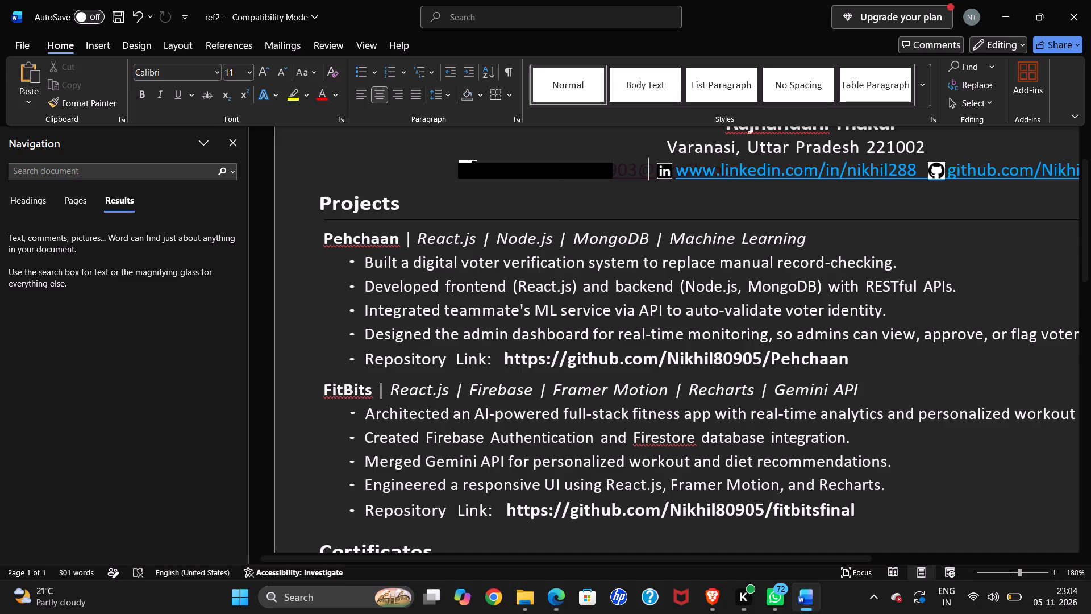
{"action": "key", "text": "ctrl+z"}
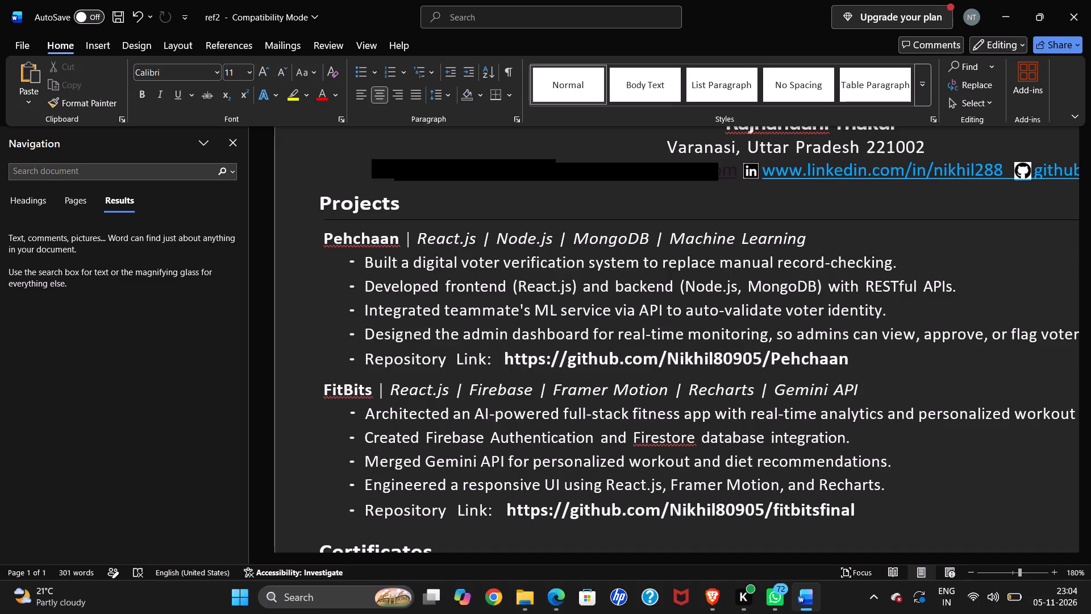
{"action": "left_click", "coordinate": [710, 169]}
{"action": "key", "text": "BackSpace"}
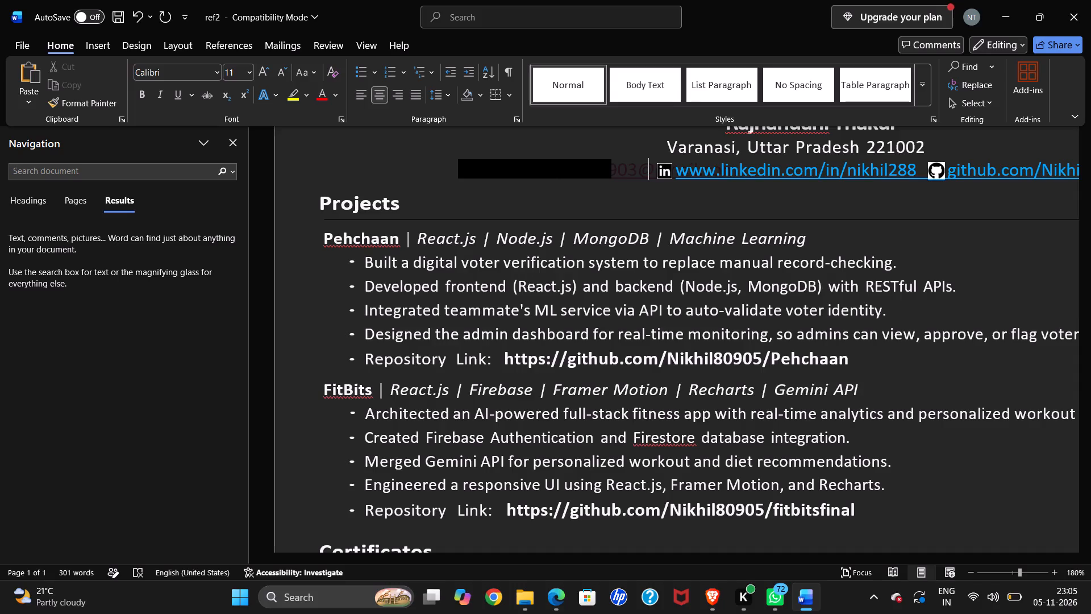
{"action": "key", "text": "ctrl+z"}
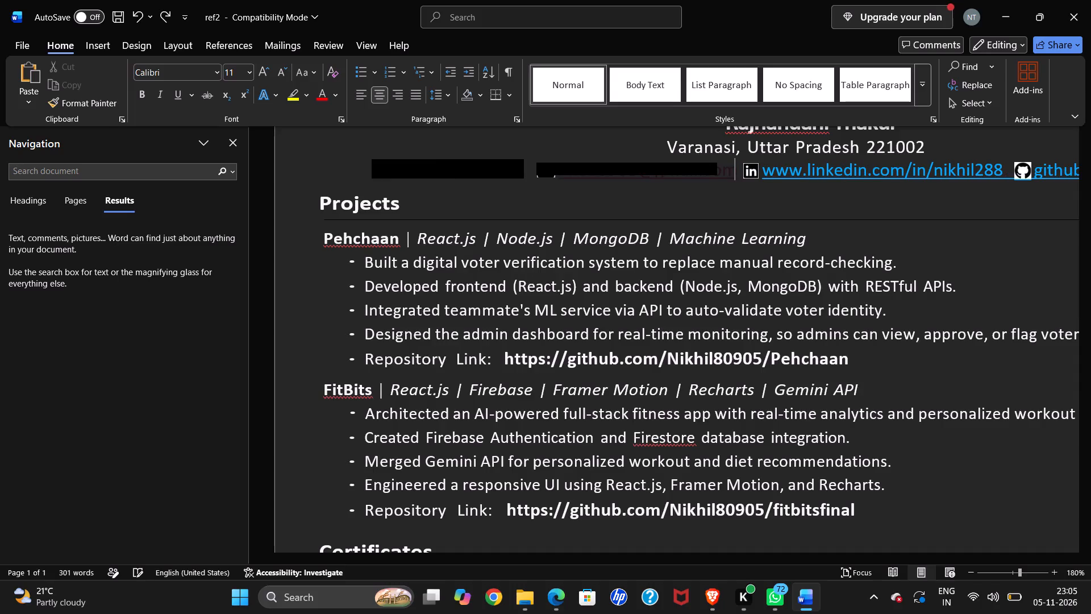
Delete the floating e-mail object, including its envelope icon, from before the LinkedIn icon in the header contact line.
{"action": "double_click", "coordinate": [619, 166]}
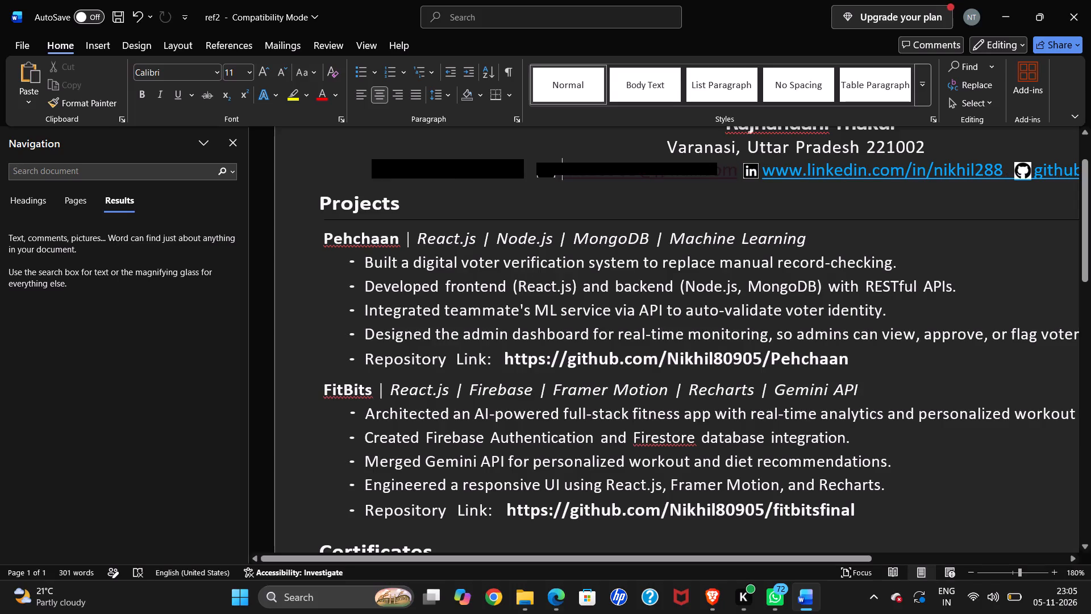
{"action": "left_click_drag", "start_coordinate": [559, 175], "coordinate": [697, 163]}
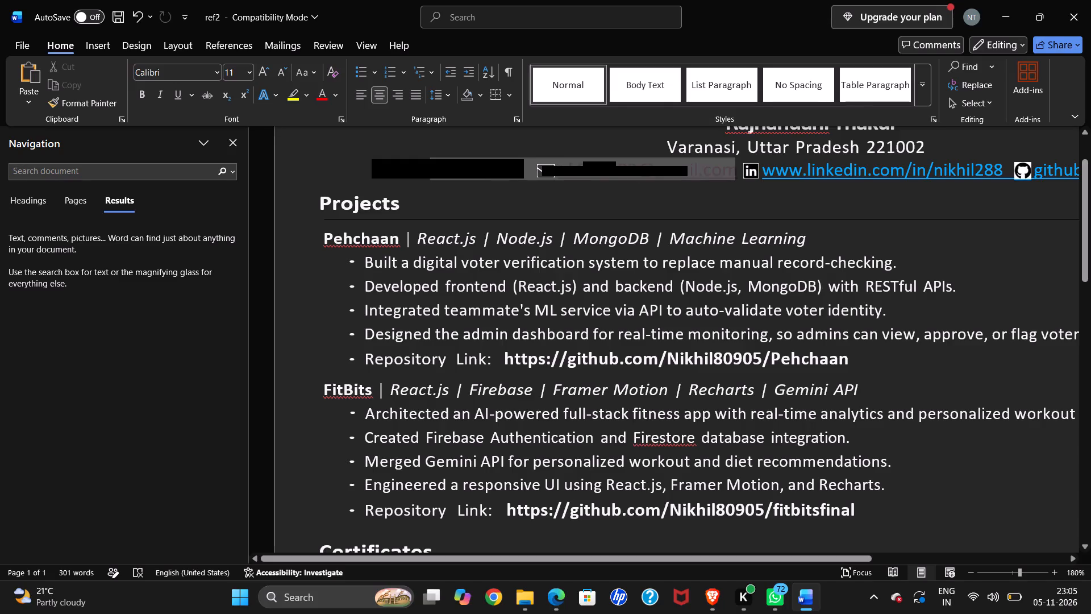
{"action": "left_click_drag", "start_coordinate": [697, 163], "coordinate": [710, 156]}
{"action": "left_click", "coordinate": [735, 172]}
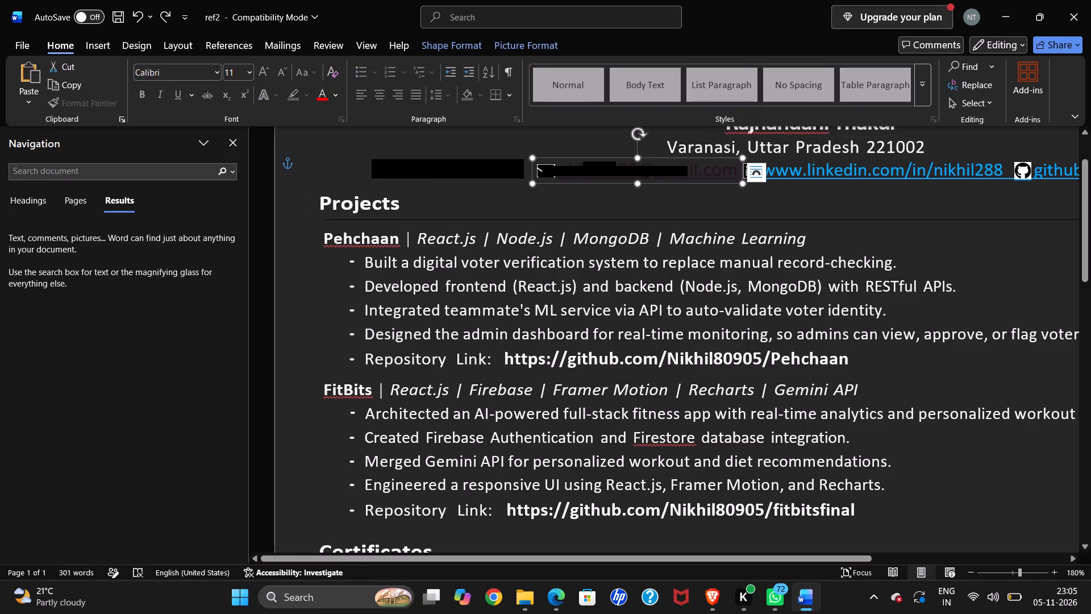
{"action": "key", "text": "Delete"}
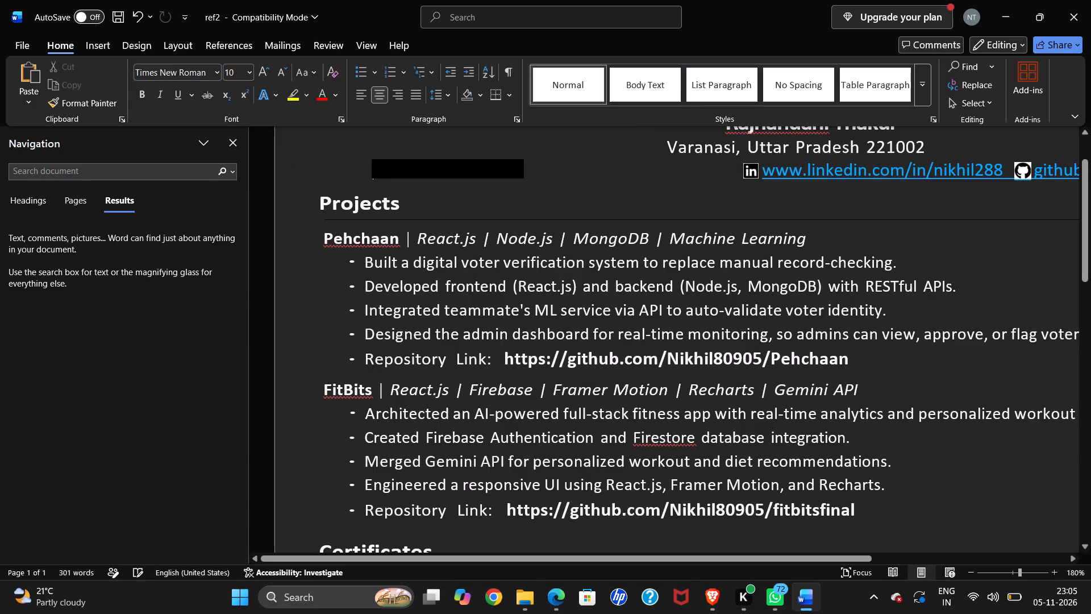
Search the stock icons for envelope and insert the closed envelope icon just after the phone number in the header contact line.
{"action": "left_click", "coordinate": [556, 169]}
{"action": "key", "text": "Left"}
{"action": "key", "text": "Left"}
{"action": "key", "text": "Left"}
{"action": "key", "text": "Left"}
{"action": "key", "text": "Left"}
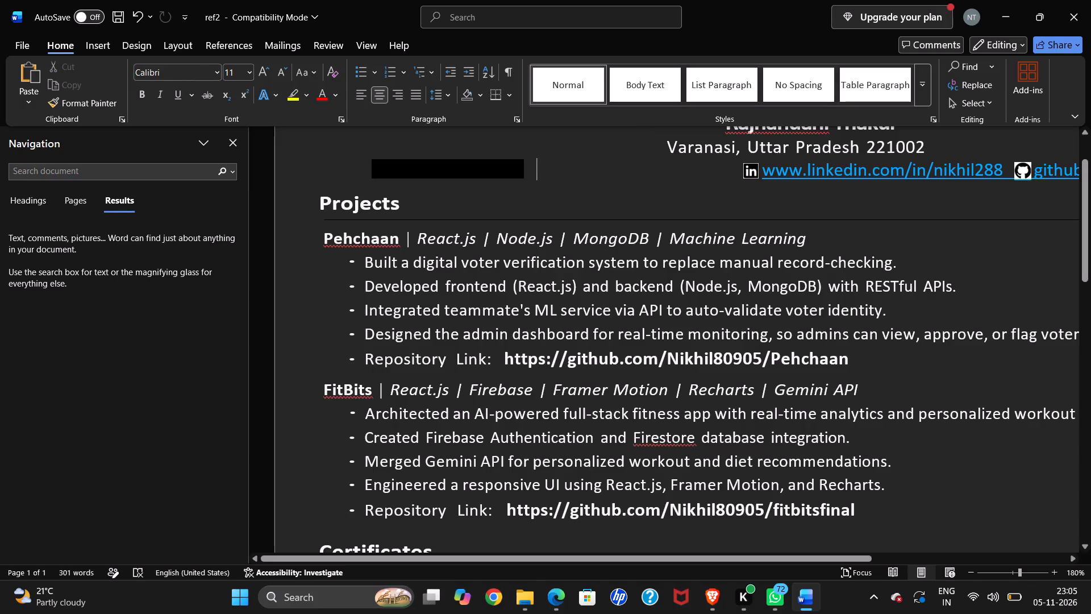
{"action": "key", "text": "Left"}
{"action": "key", "text": "Left"}
{"action": "key", "text": "Left"}
{"action": "key", "text": "Right"}
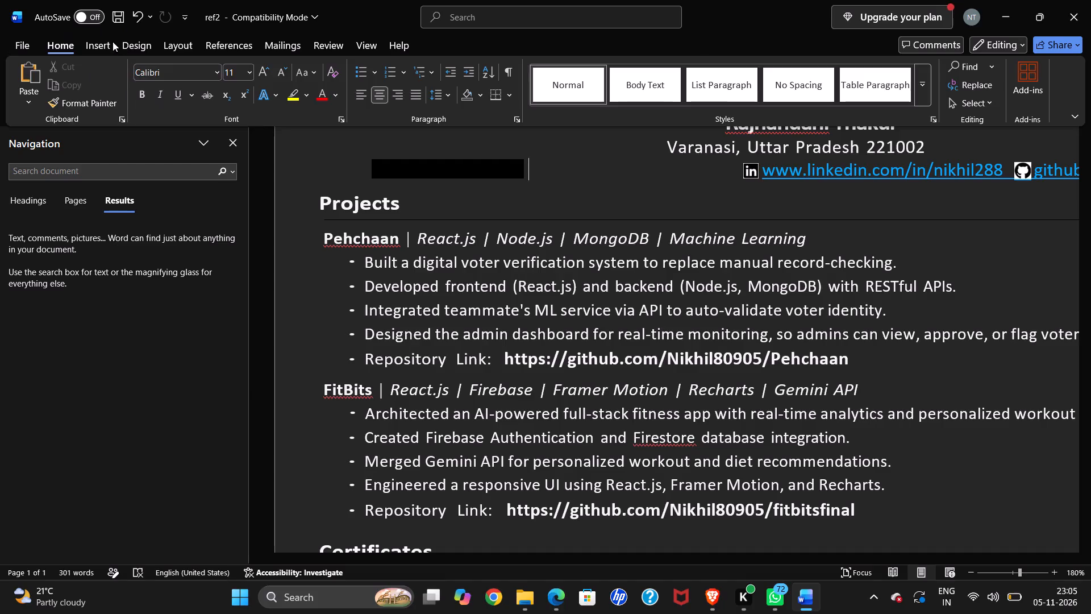
{"action": "left_click", "coordinate": [109, 42]}
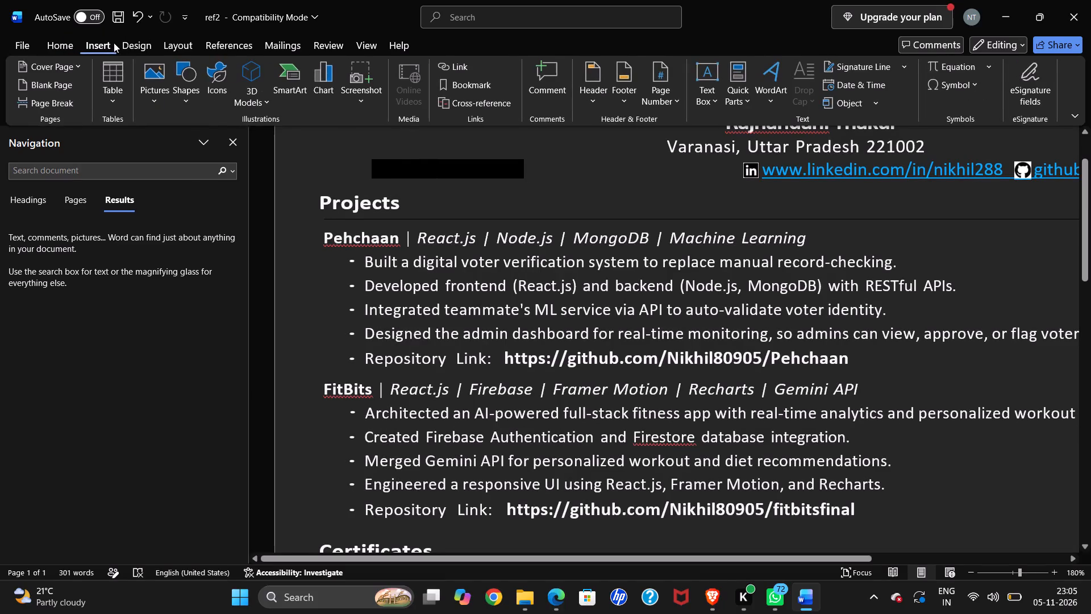
{"action": "left_click", "coordinate": [222, 93]}
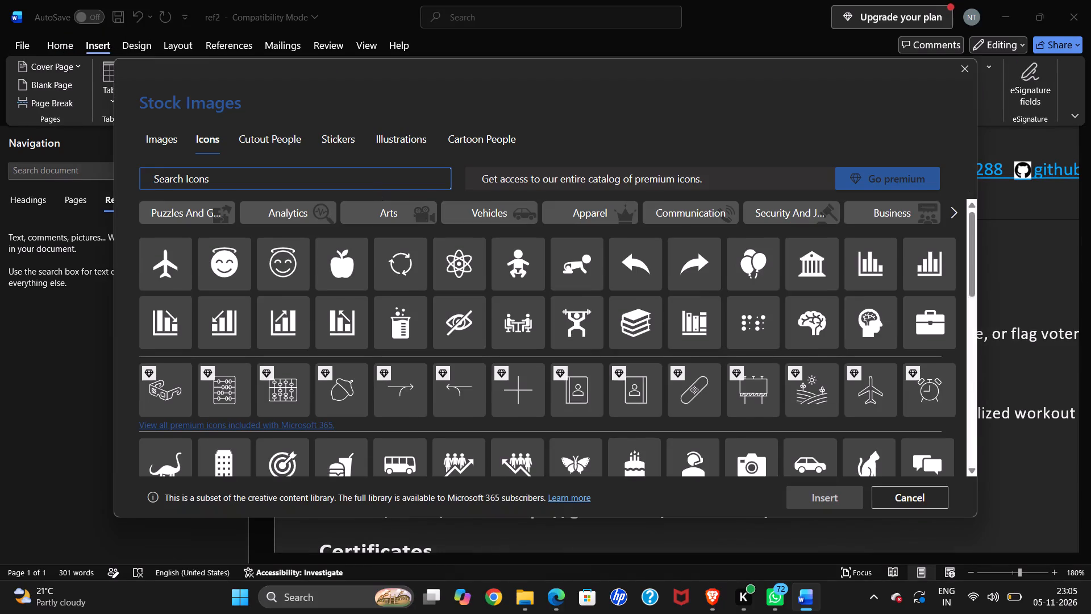
{"action": "type", "text": "in"}
{"action": "key", "text": "BackSpace"}
{"action": "key", "text": "BackSpace"}
{"action": "type", "text": "env"}
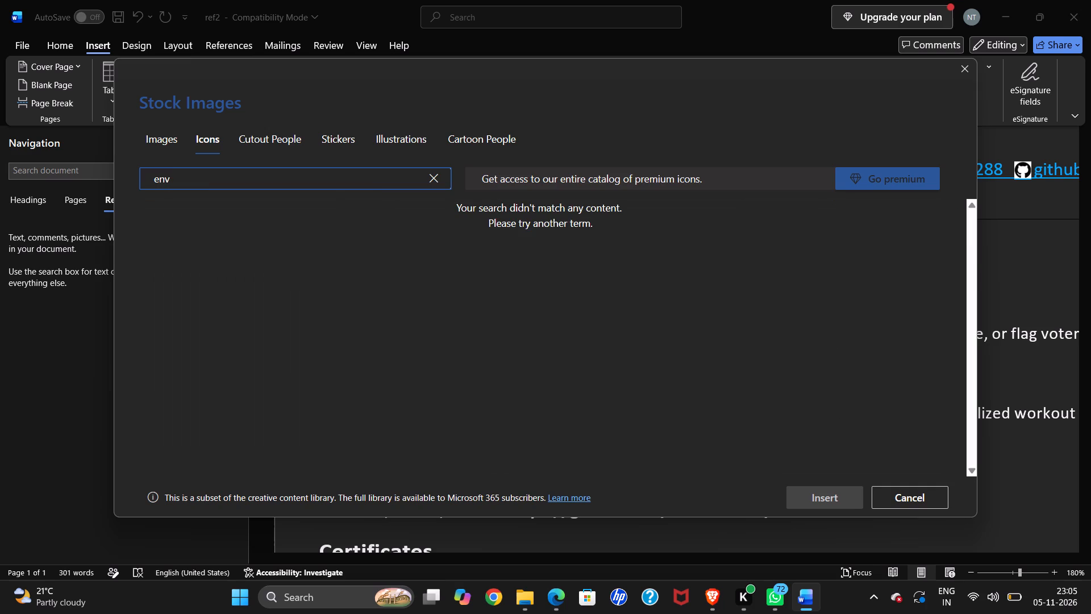
{"action": "key", "text": "BackSpace"}
{"action": "key", "text": "BackSpace"}
{"action": "key", "text": "BackSpace"}
{"action": "type", "text": "in"}
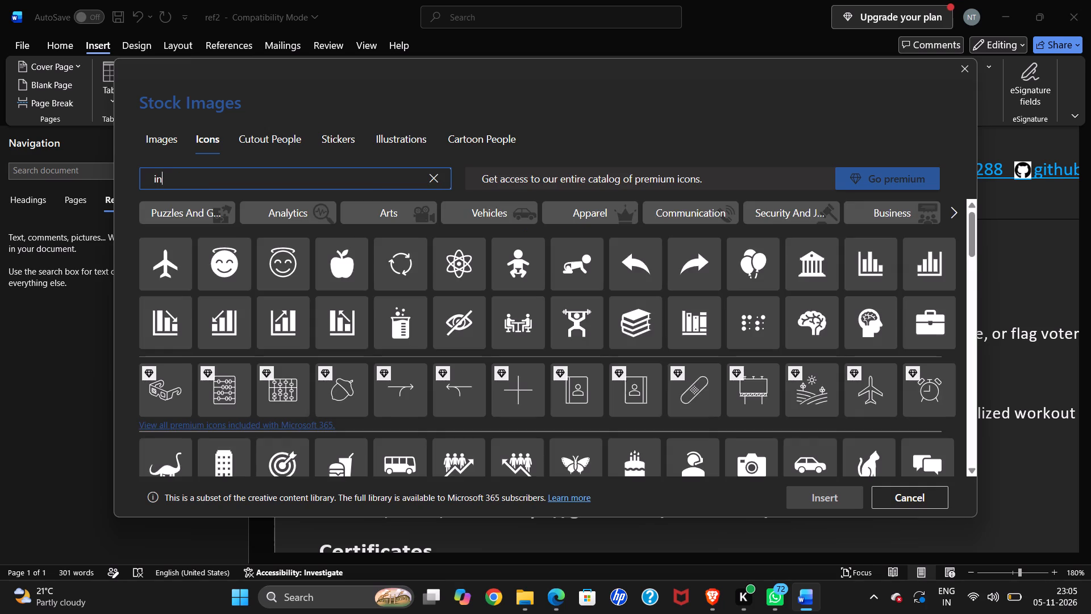
{"action": "key", "text": "BackSpace"}
{"action": "key", "text": "BackSpace"}
{"action": "type", "text": "en"}
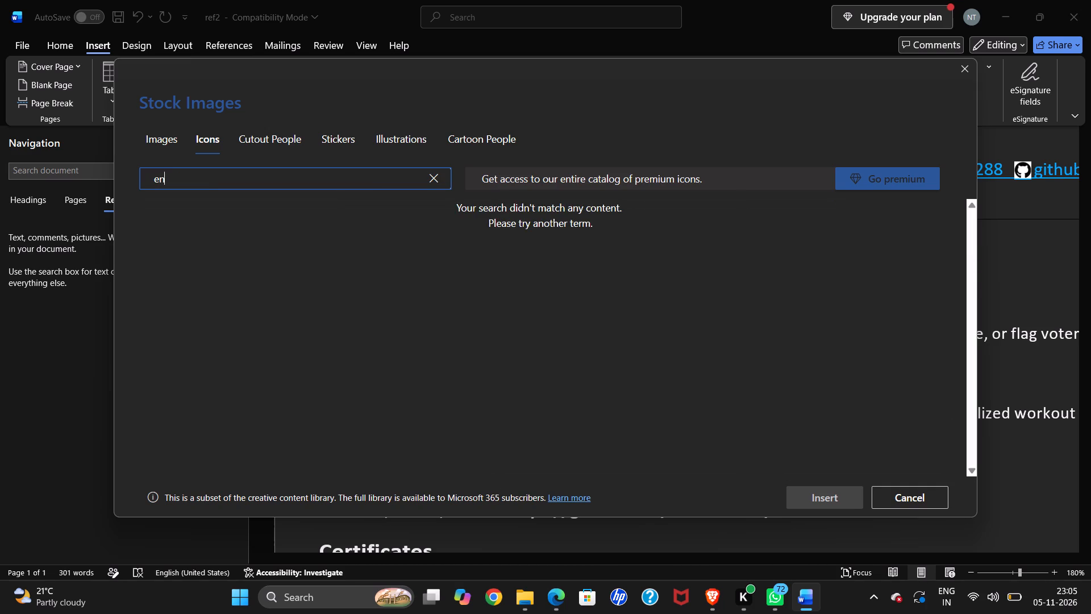
{"action": "key", "text": "BackSpace"}
{"action": "type", "text": "nve"}
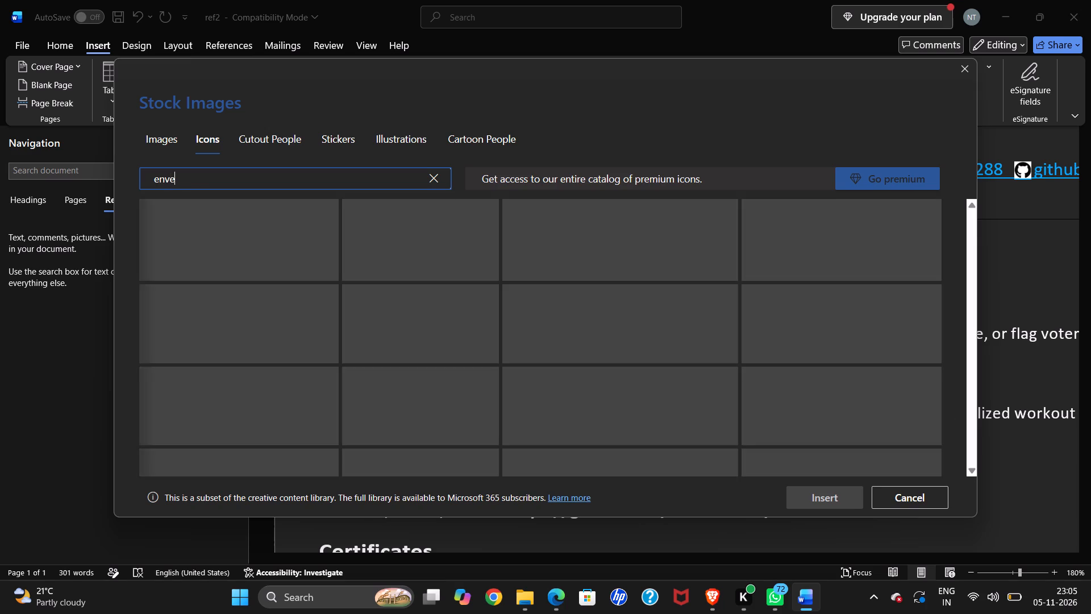
{"action": "type", "text": "lope"}
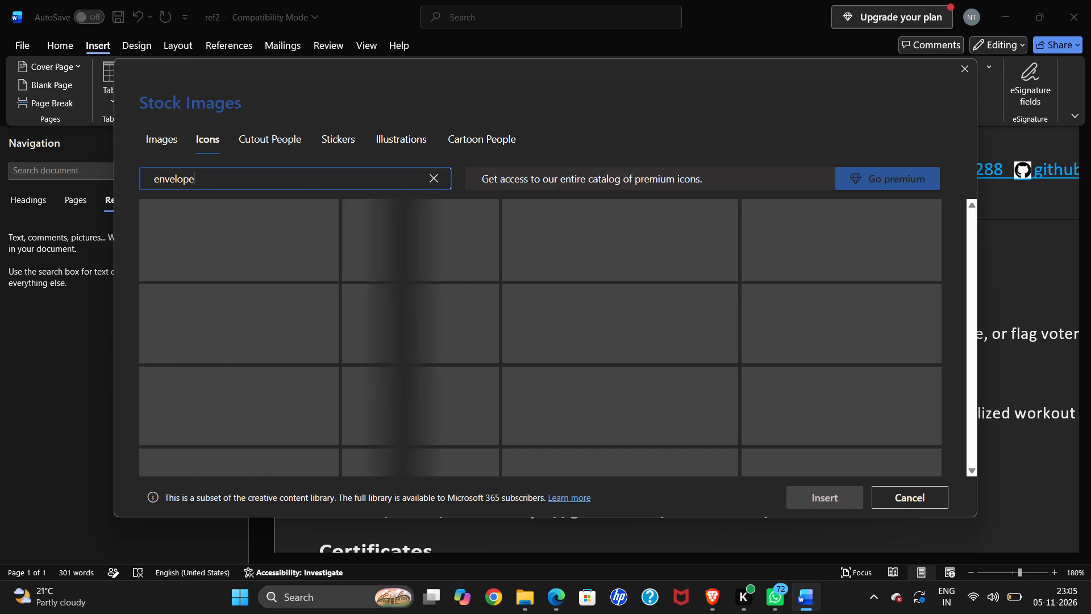
{"action": "left_click", "coordinate": [236, 225]}
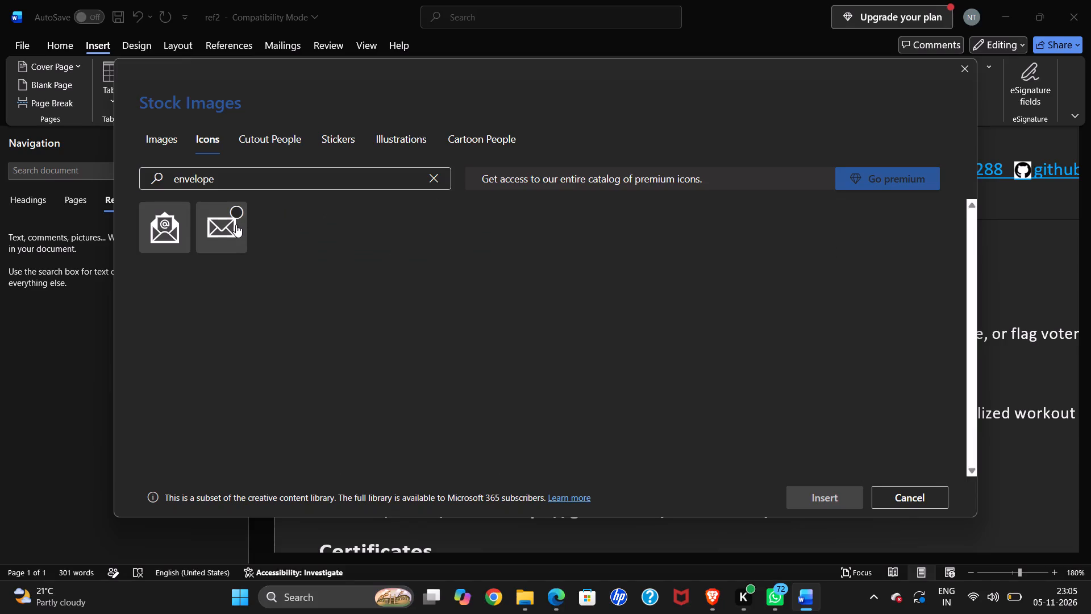
{"action": "left_click", "coordinate": [842, 491]}
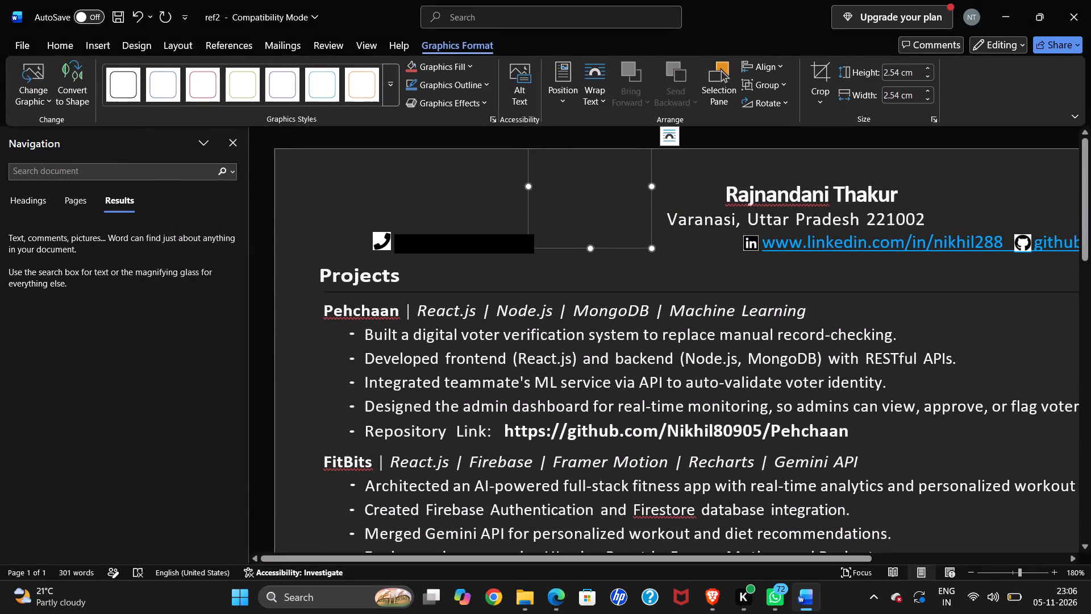
Shrink the inserted envelope icon to about 1.29 cm by 1.29 cm.
{"action": "left_click_drag", "start_coordinate": [654, 247], "coordinate": [605, 214]}
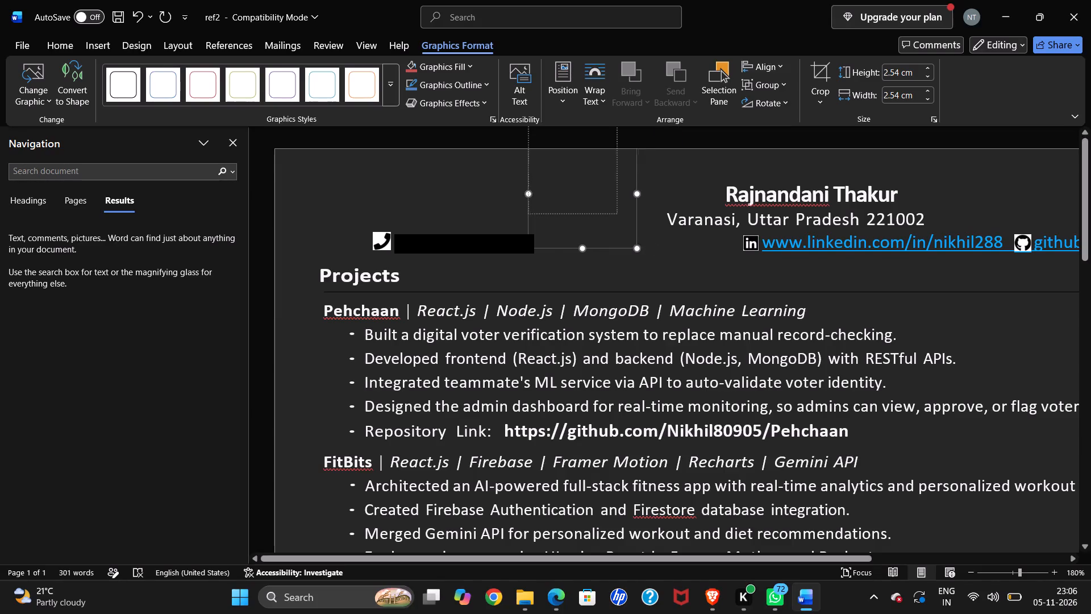
{"action": "left_click_drag", "start_coordinate": [605, 214], "coordinate": [543, 188]}
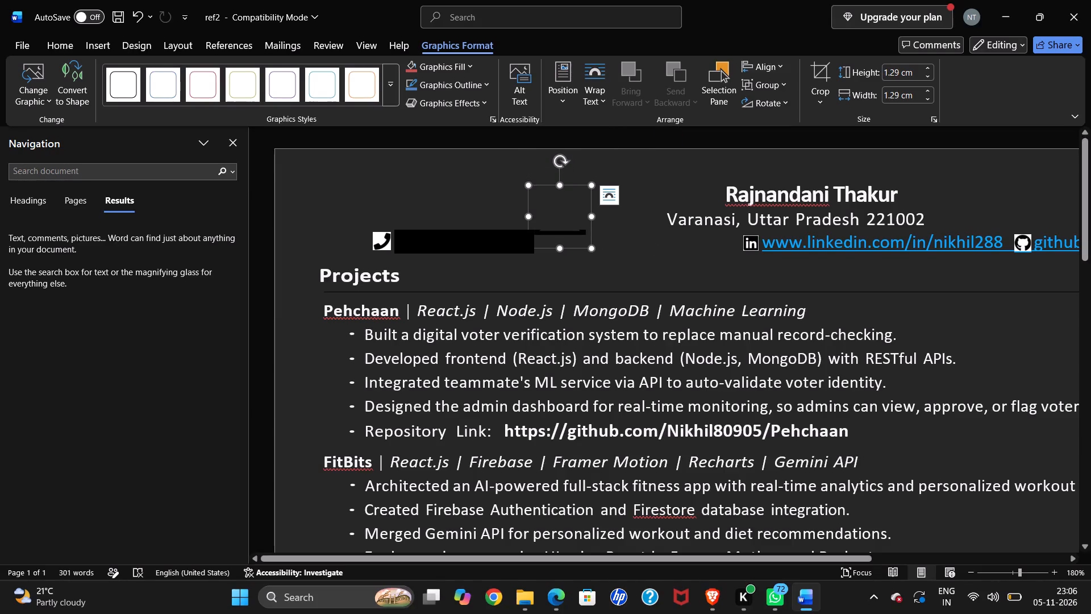
Move the envelope icon from the contact line to the start of the address line beneath the name.
{"action": "double_click", "coordinate": [563, 209]}
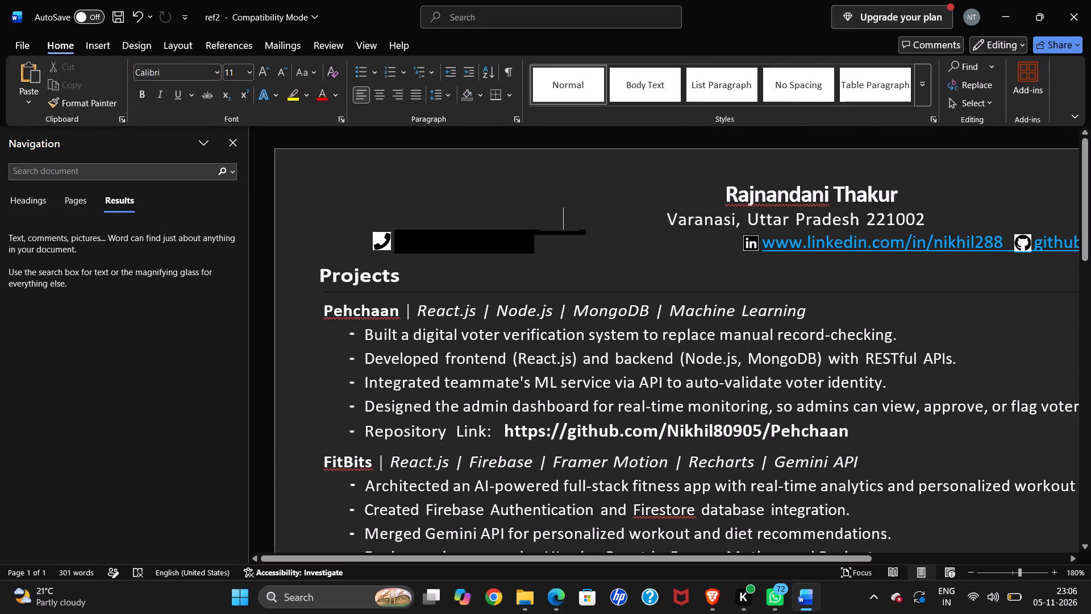
{"action": "left_click", "coordinate": [565, 218]}
{"action": "left_click", "coordinate": [563, 230]}
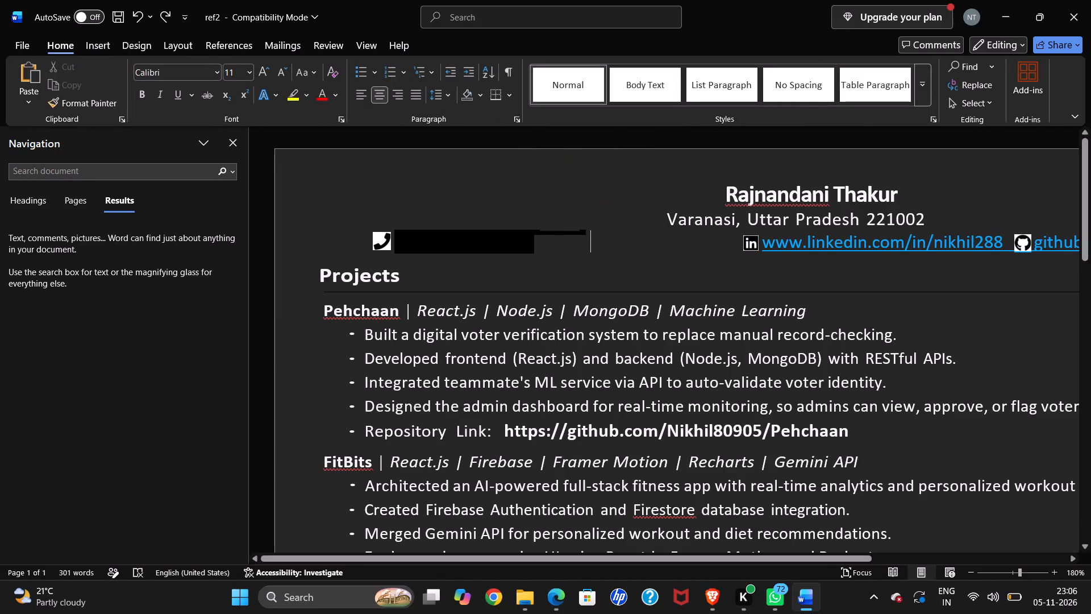
{"action": "double_click", "coordinate": [563, 230]}
{"action": "double_click", "coordinate": [561, 218]}
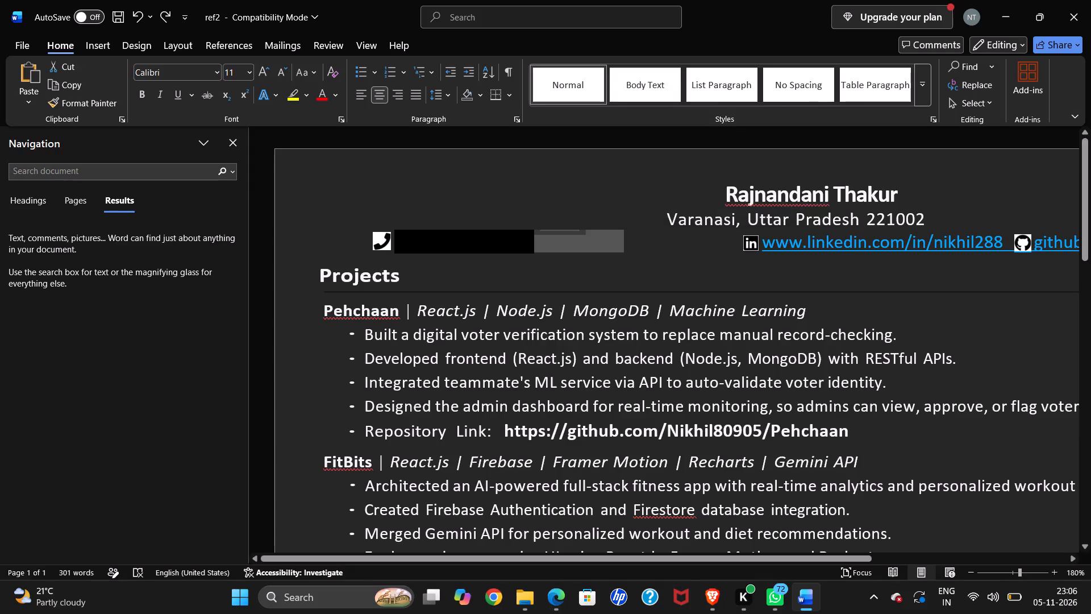
{"action": "double_click", "coordinate": [561, 218]}
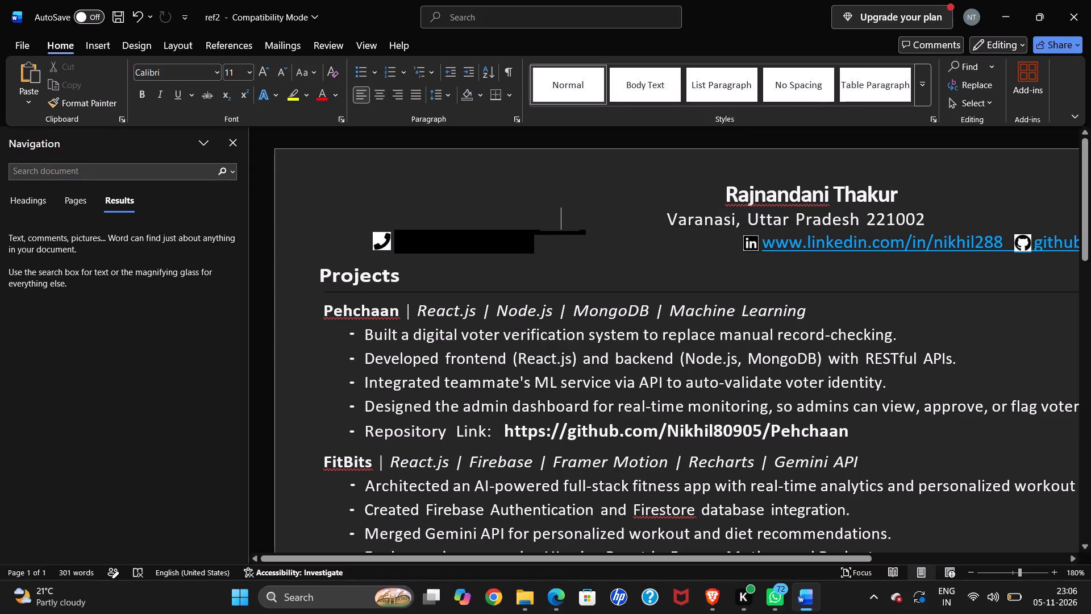
{"action": "left_click", "coordinate": [552, 231]}
{"action": "left_click_drag", "start_coordinate": [552, 231], "coordinate": [553, 255]}
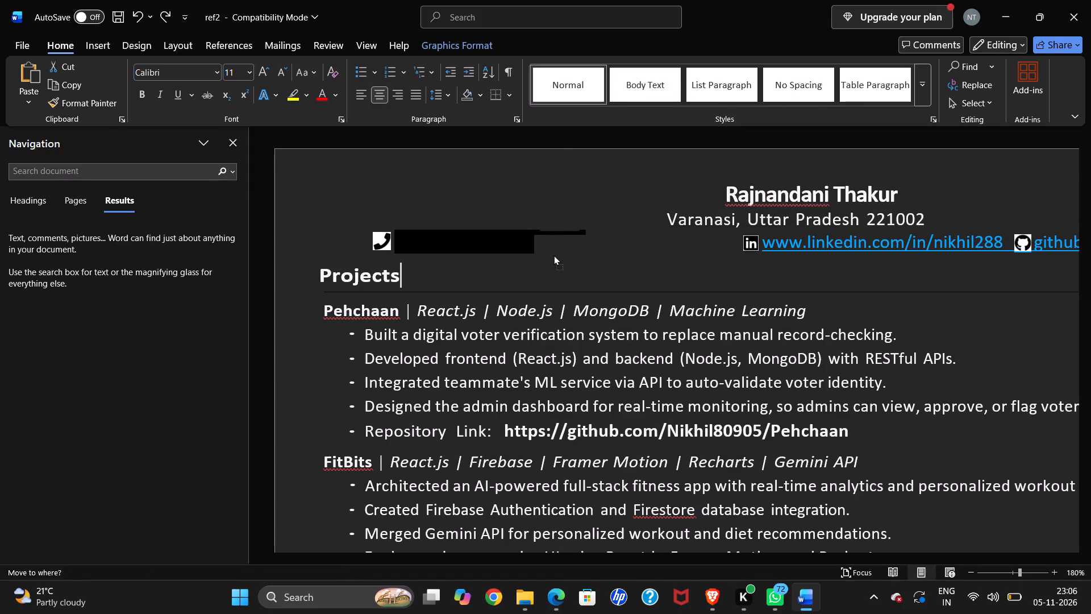
{"action": "left_click_drag", "start_coordinate": [553, 255], "coordinate": [565, 225]}
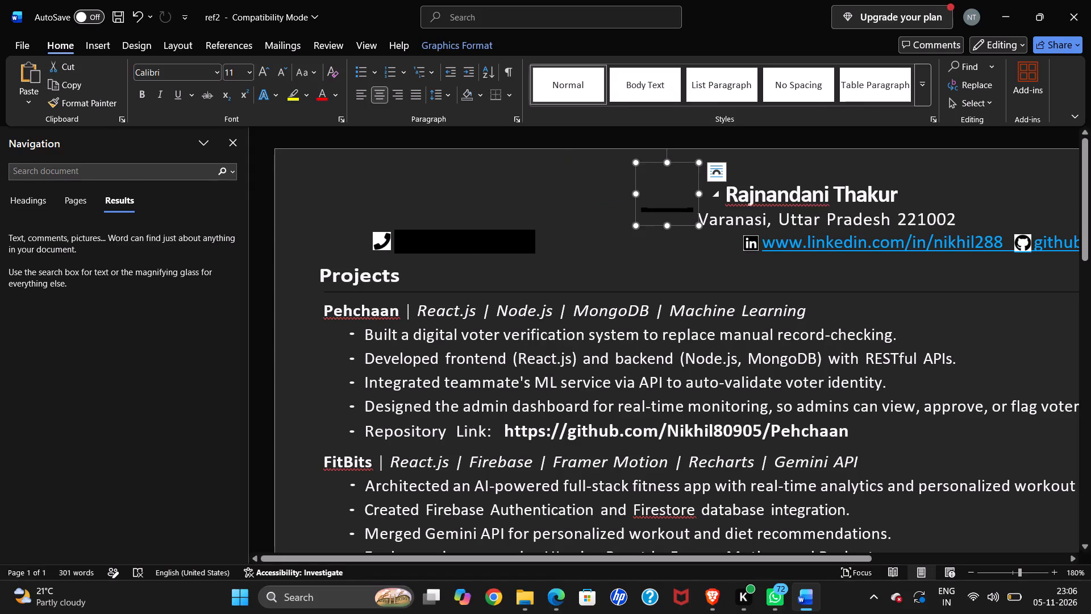
Shrink the envelope icon further to roughly the text height of the address line.
{"action": "left_click_drag", "start_coordinate": [699, 163], "coordinate": [651, 222]}
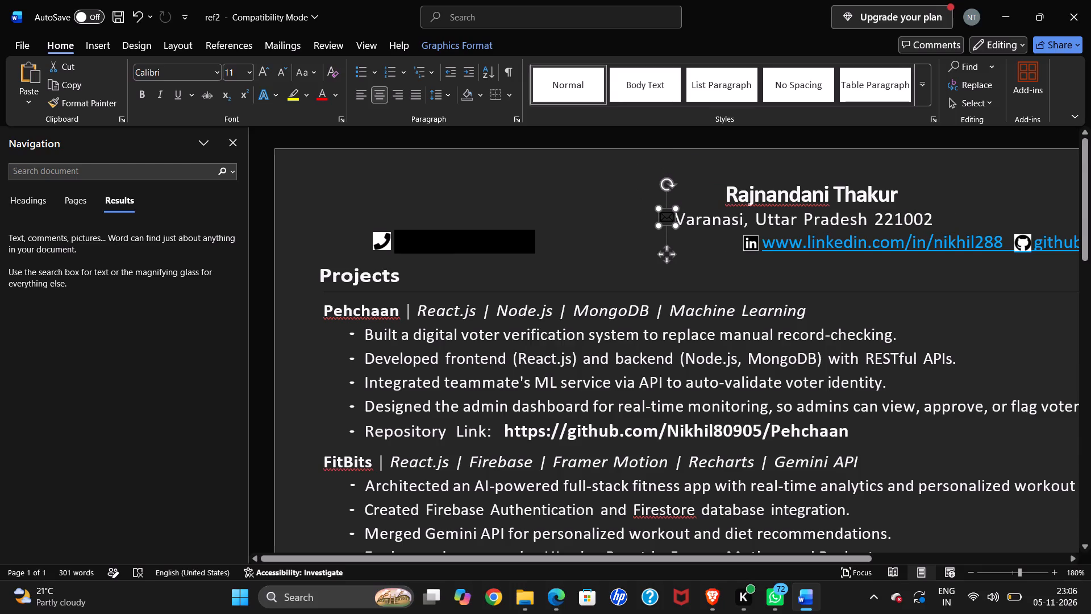
Enlarge the envelope icon slightly and move it from the address line to just after the phone number in the contact line.
{"action": "left_click_drag", "start_coordinate": [651, 222], "coordinate": [663, 209]}
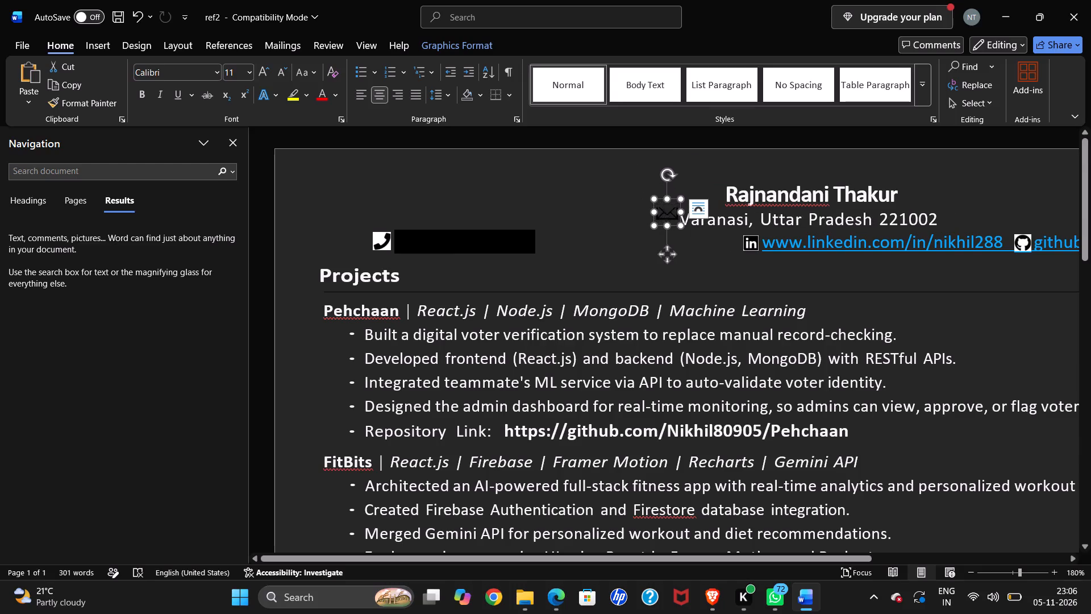
{"action": "left_click_drag", "start_coordinate": [669, 256], "coordinate": [508, 258]}
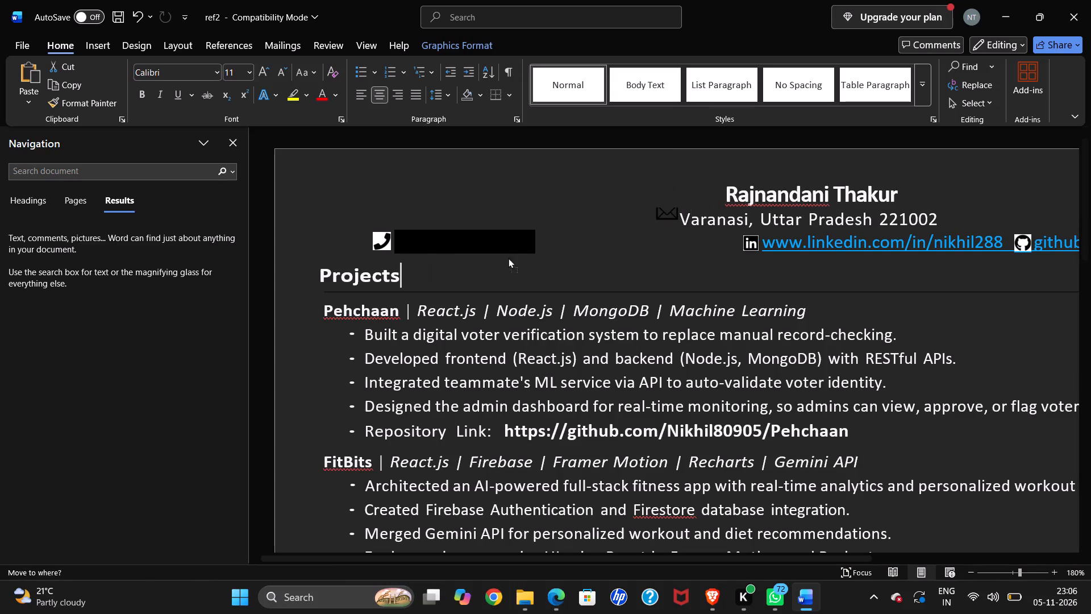
{"action": "left_click_drag", "start_coordinate": [508, 258], "coordinate": [382, 246]}
{"action": "left_click_drag", "start_coordinate": [382, 246], "coordinate": [540, 248]}
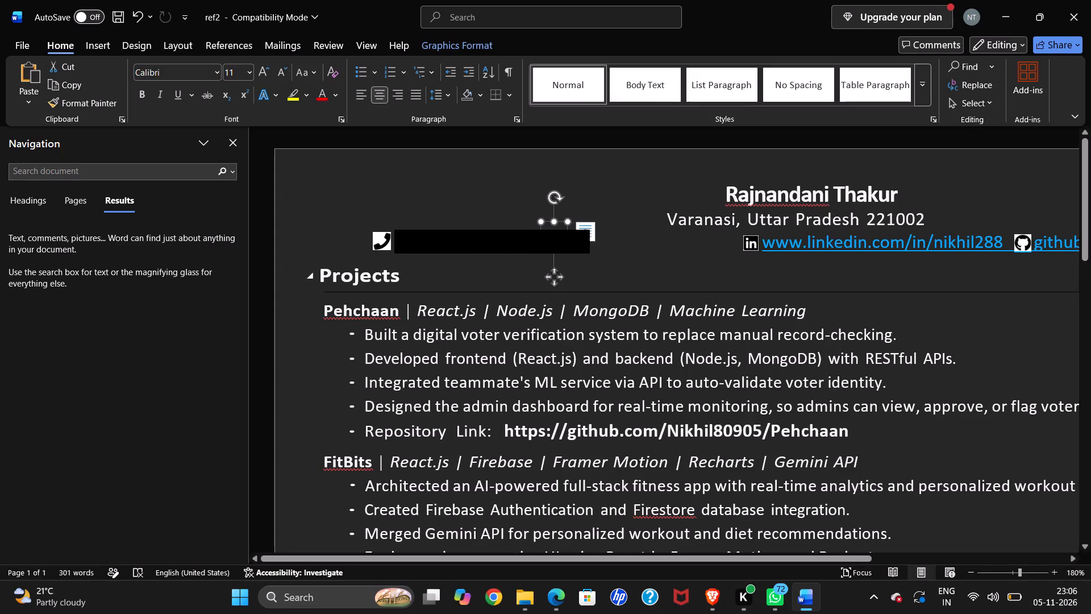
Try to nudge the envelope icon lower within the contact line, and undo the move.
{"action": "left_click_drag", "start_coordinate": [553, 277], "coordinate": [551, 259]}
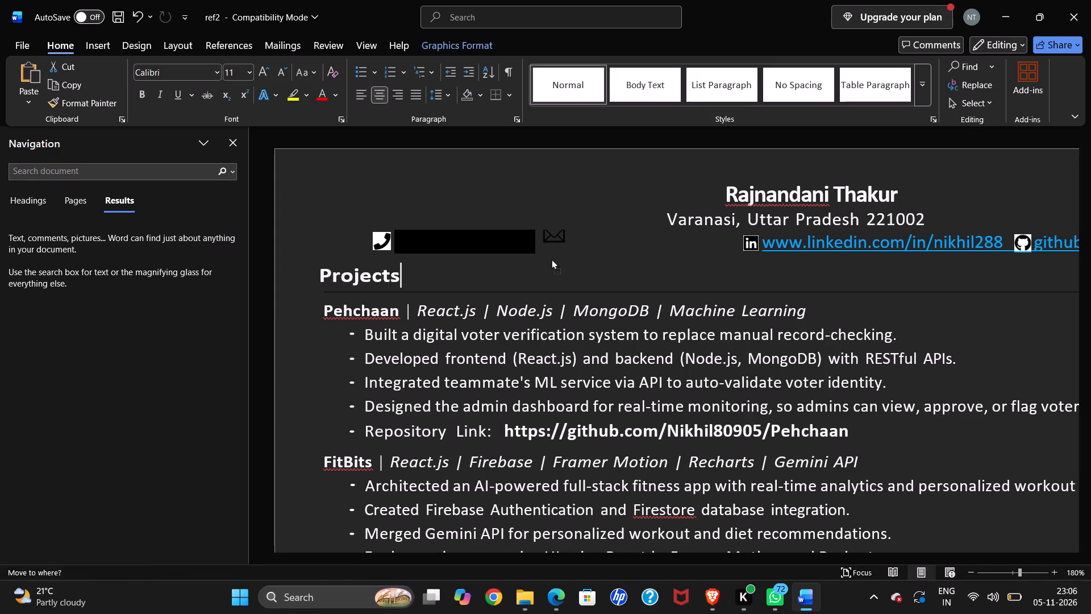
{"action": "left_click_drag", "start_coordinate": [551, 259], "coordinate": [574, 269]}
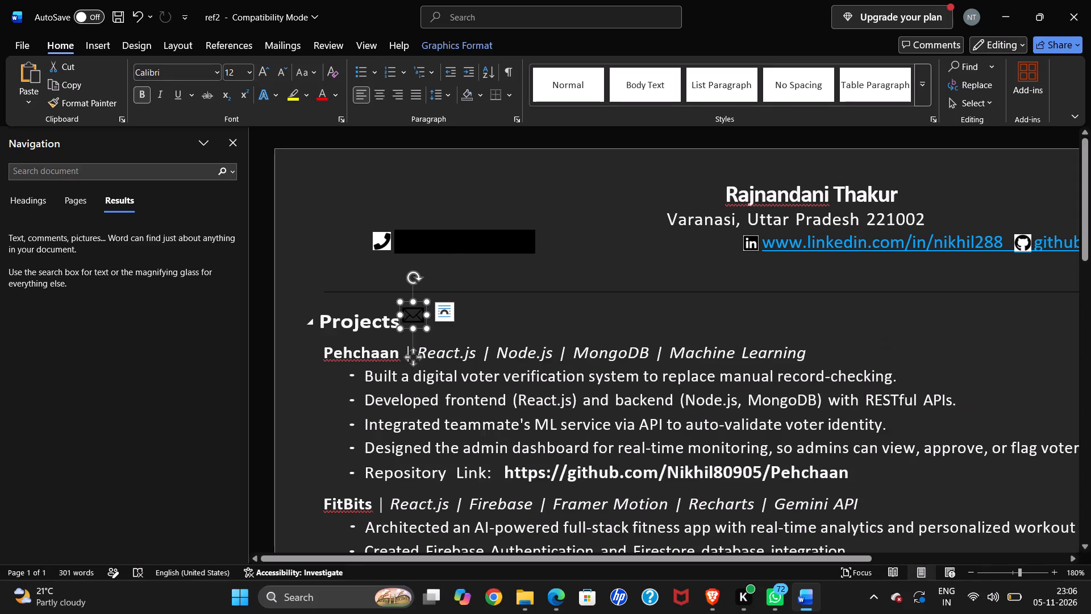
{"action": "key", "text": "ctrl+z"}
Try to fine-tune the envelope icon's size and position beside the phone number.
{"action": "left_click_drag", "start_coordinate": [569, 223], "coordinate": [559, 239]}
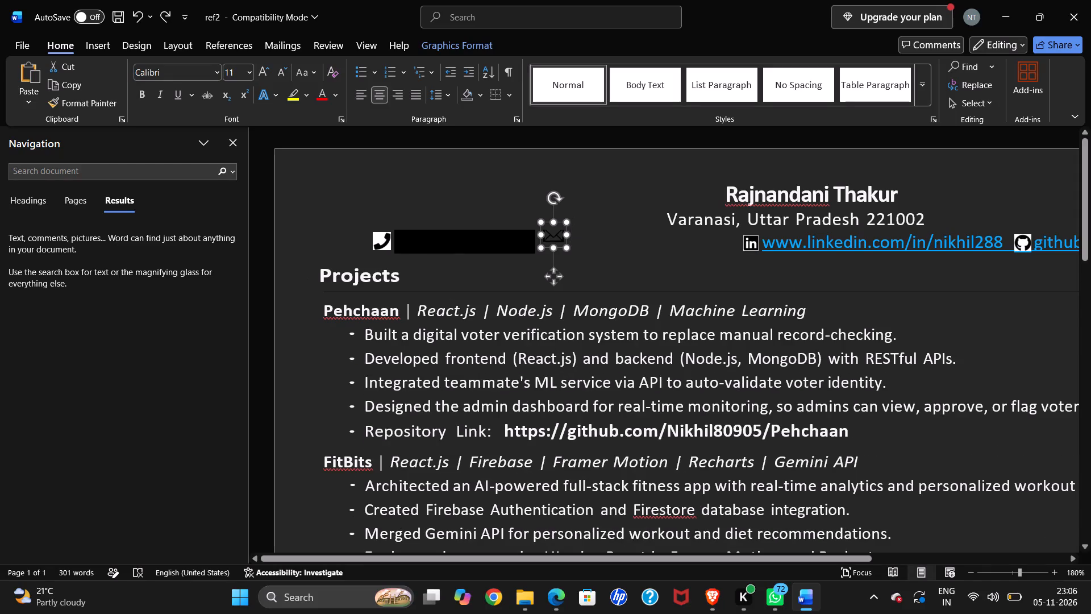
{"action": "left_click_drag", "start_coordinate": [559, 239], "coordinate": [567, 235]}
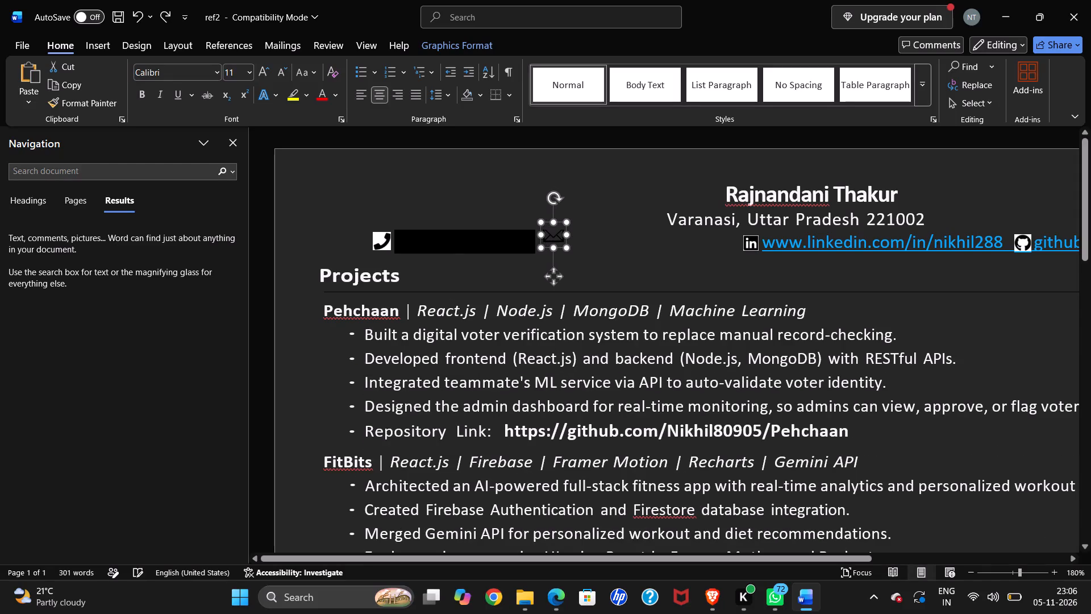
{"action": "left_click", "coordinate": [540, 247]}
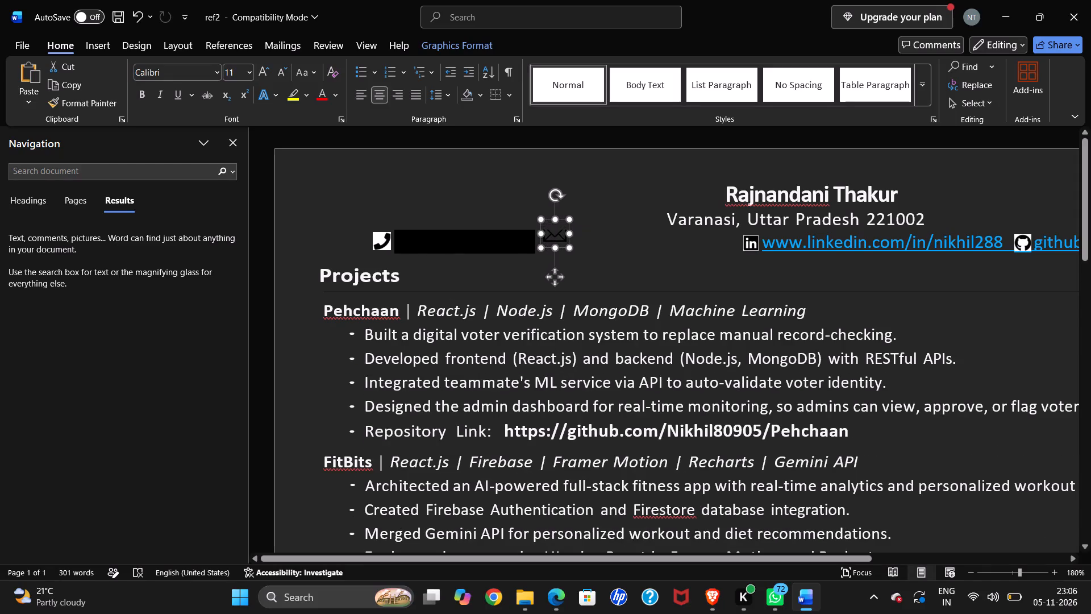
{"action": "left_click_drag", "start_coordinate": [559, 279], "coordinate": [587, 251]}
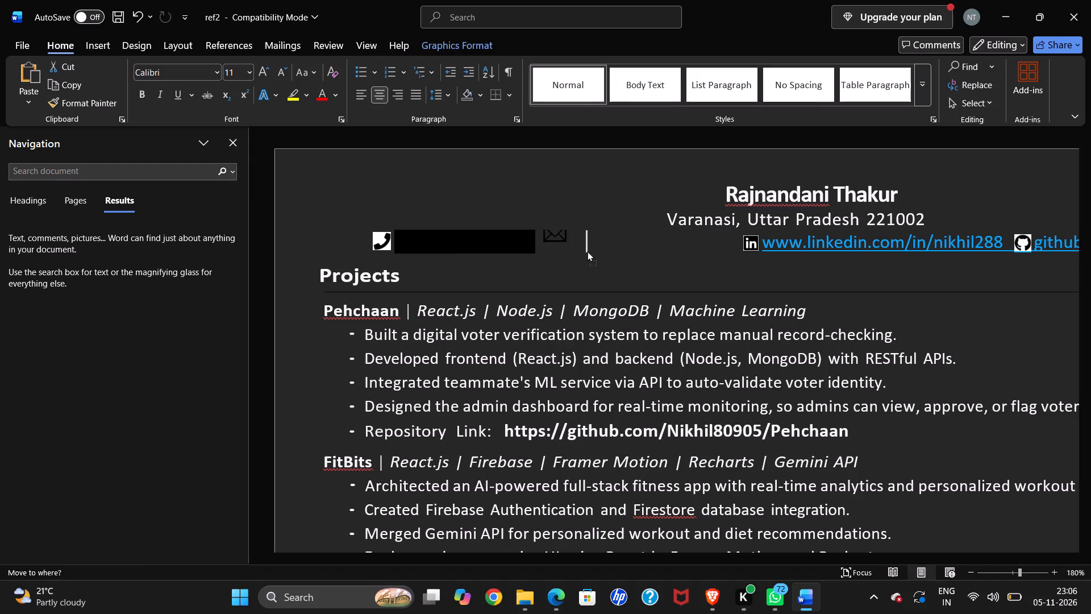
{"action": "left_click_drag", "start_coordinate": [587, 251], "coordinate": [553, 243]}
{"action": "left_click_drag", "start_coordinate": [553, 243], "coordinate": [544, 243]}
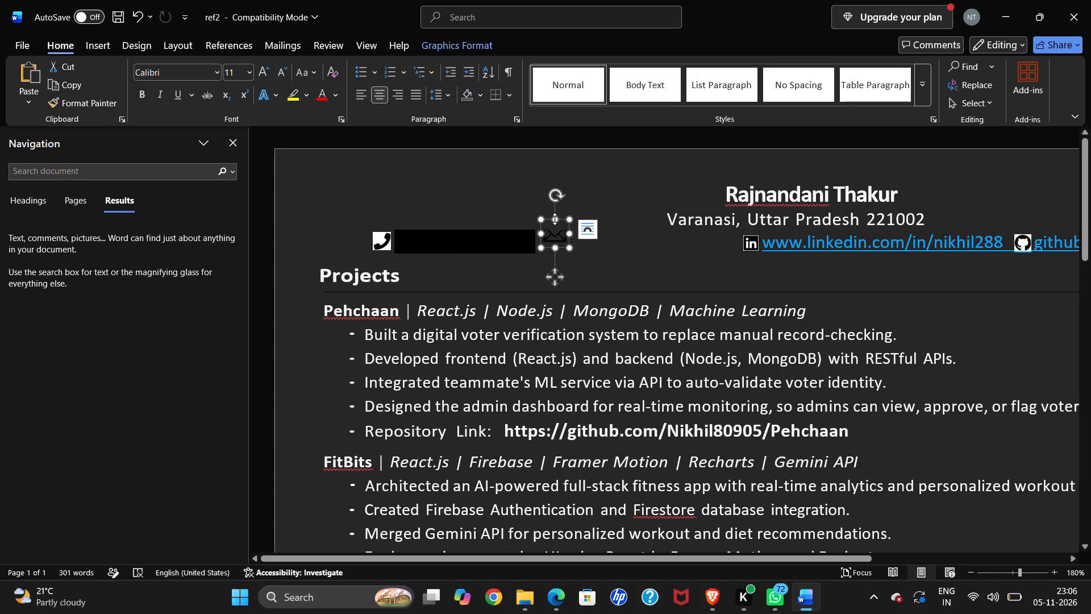
Adjust the envelope icon's height and overall size to roughly match the text height of the contact line.
{"action": "left_click_drag", "start_coordinate": [555, 219], "coordinate": [559, 249]}
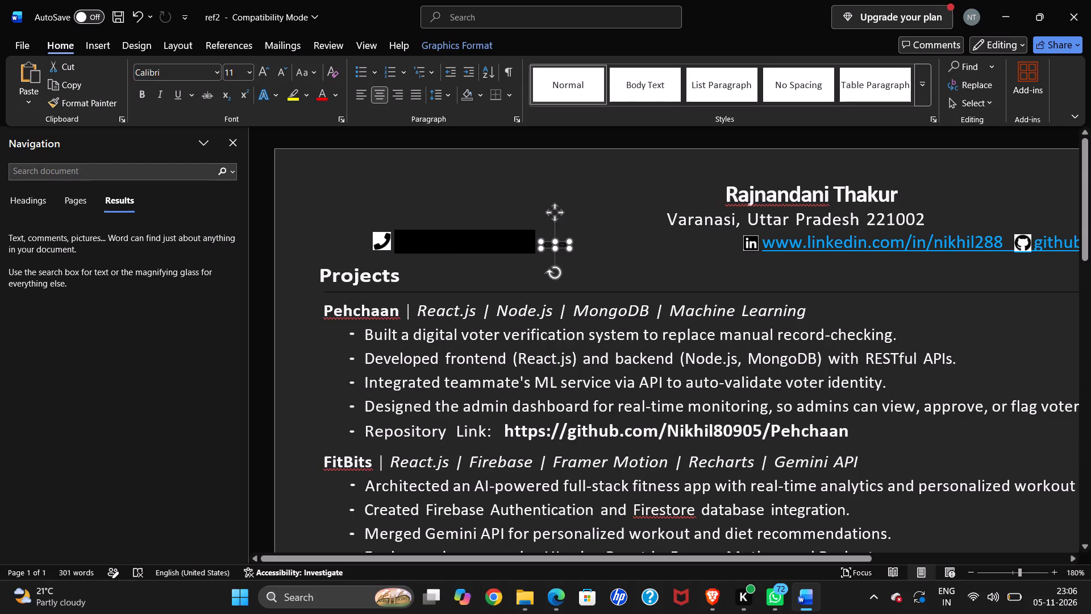
{"action": "left_click_drag", "start_coordinate": [559, 249], "coordinate": [557, 218]}
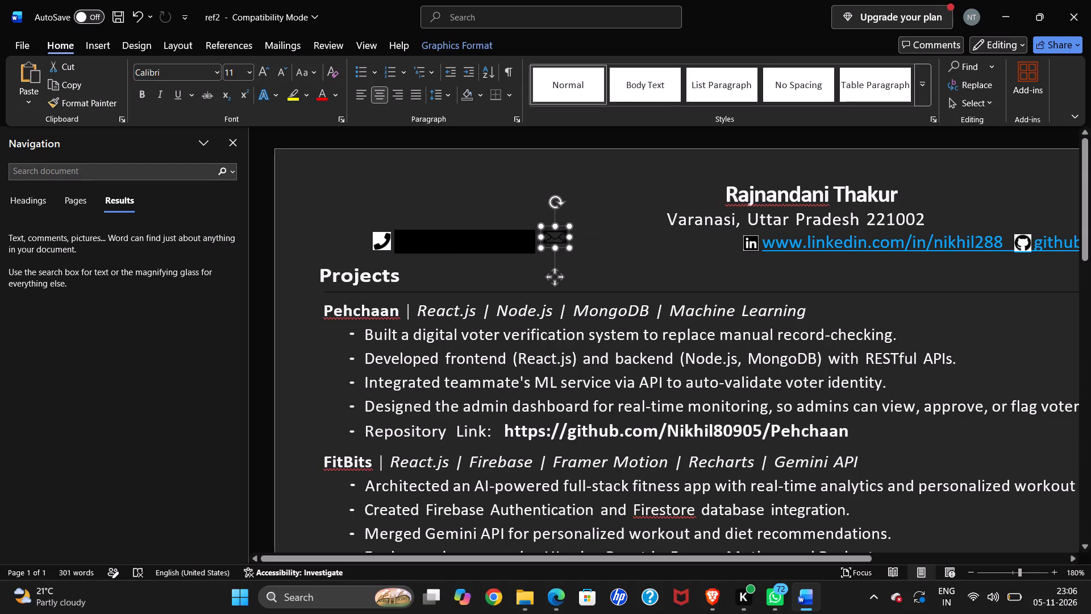
{"action": "left_click_drag", "start_coordinate": [557, 218], "coordinate": [556, 229]}
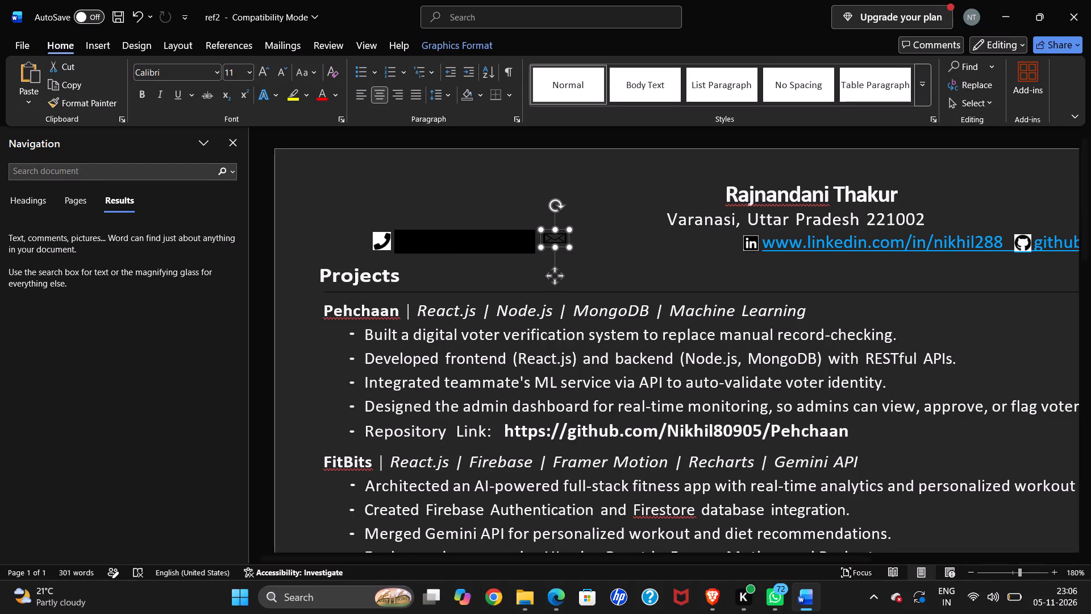
{"action": "left_click_drag", "start_coordinate": [556, 229], "coordinate": [556, 228]}
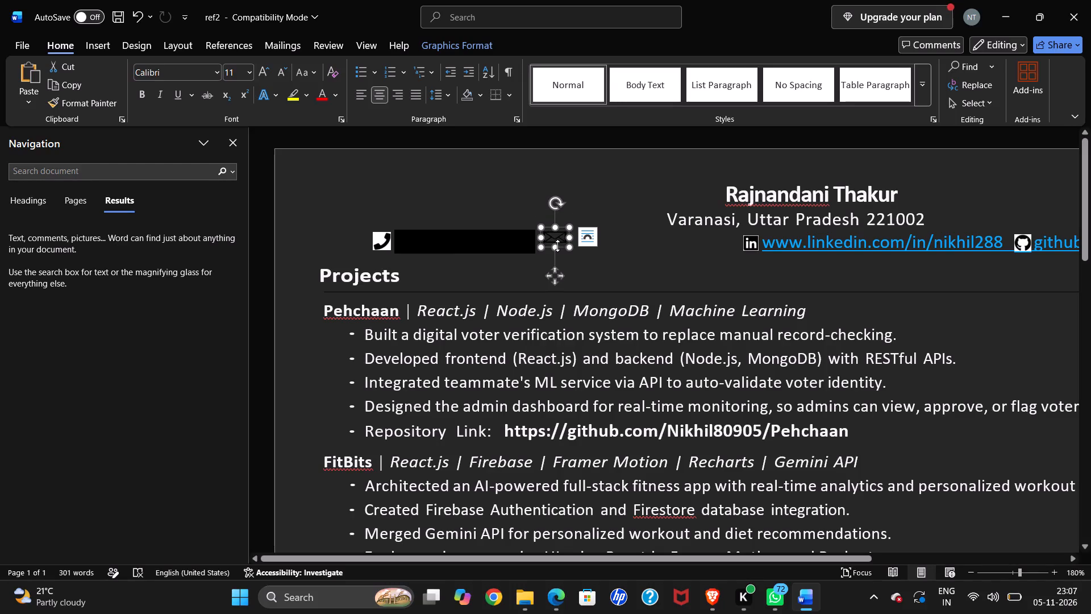
{"action": "left_click_drag", "start_coordinate": [557, 246], "coordinate": [557, 259]}
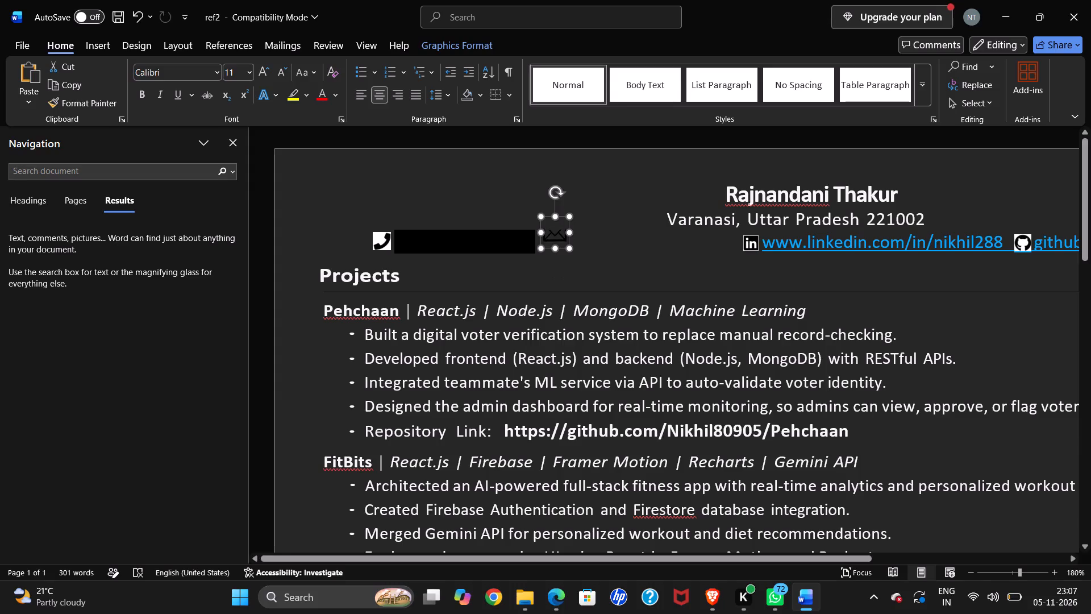
{"action": "left_click_drag", "start_coordinate": [557, 259], "coordinate": [555, 251]}
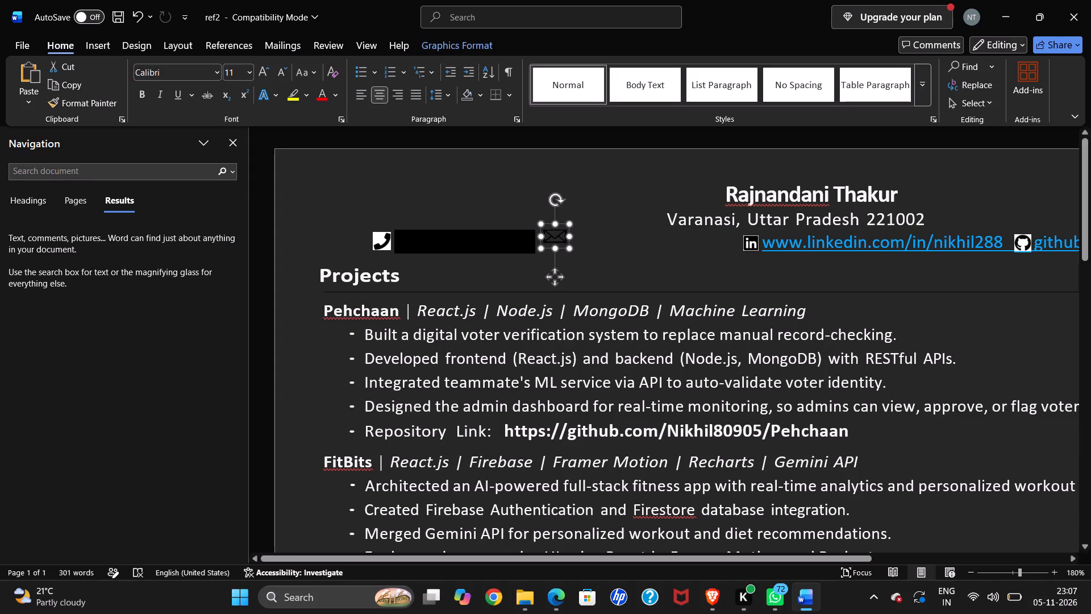
{"action": "left_click_drag", "start_coordinate": [555, 251], "coordinate": [555, 253]}
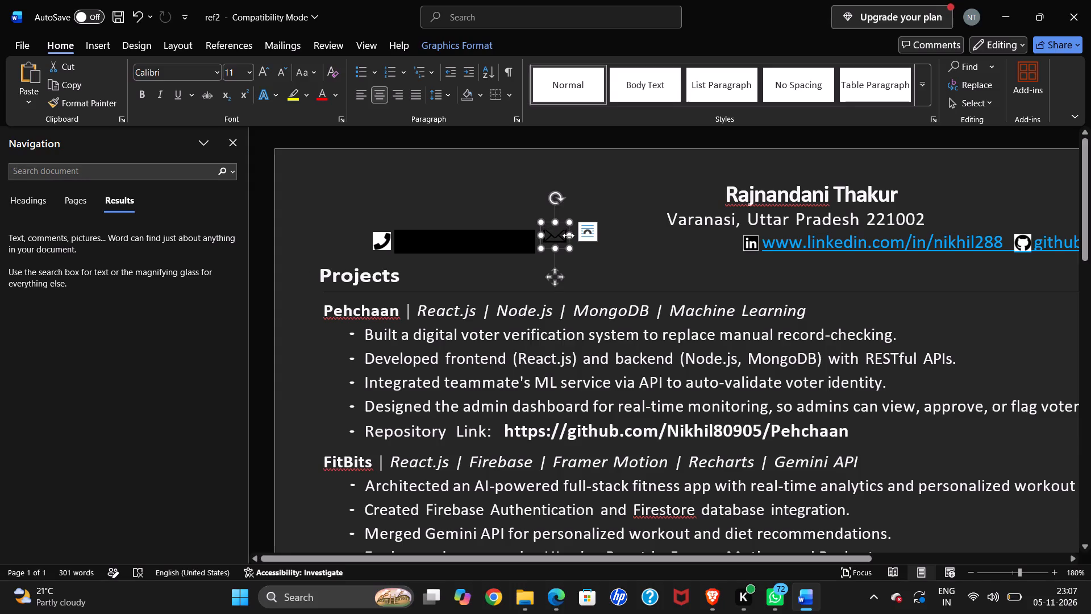
{"action": "left_click", "coordinate": [568, 235]}
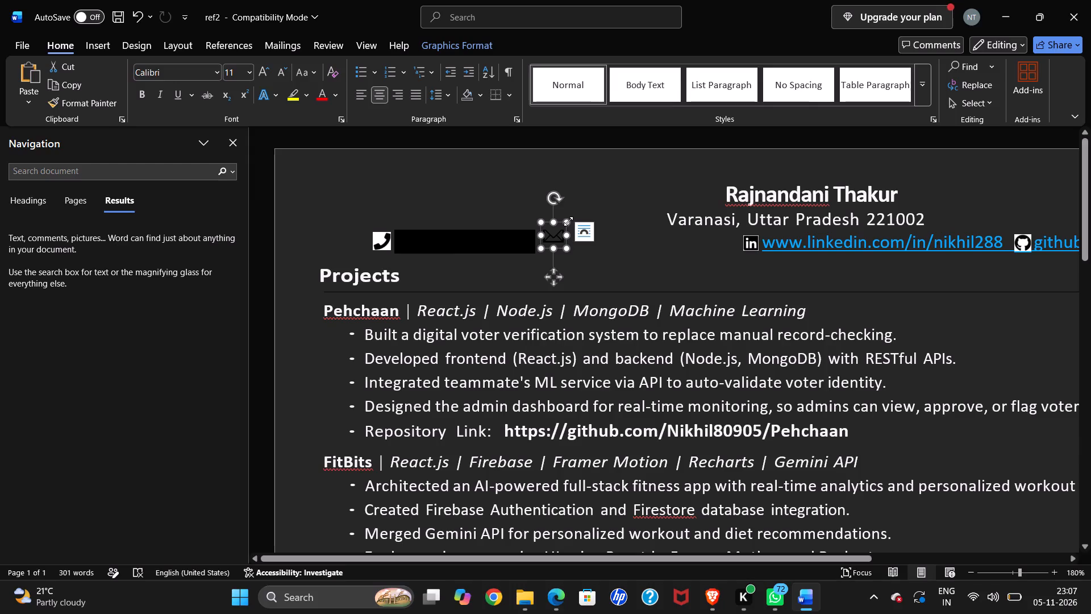
{"action": "left_click_drag", "start_coordinate": [568, 221], "coordinate": [560, 234]}
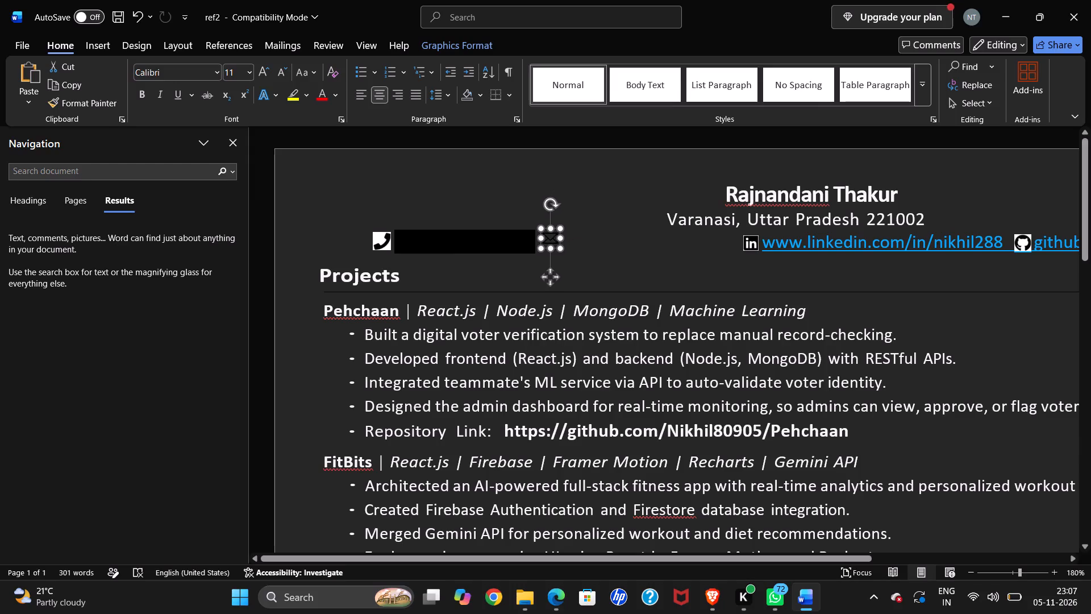
{"action": "left_click_drag", "start_coordinate": [560, 234], "coordinate": [567, 236]}
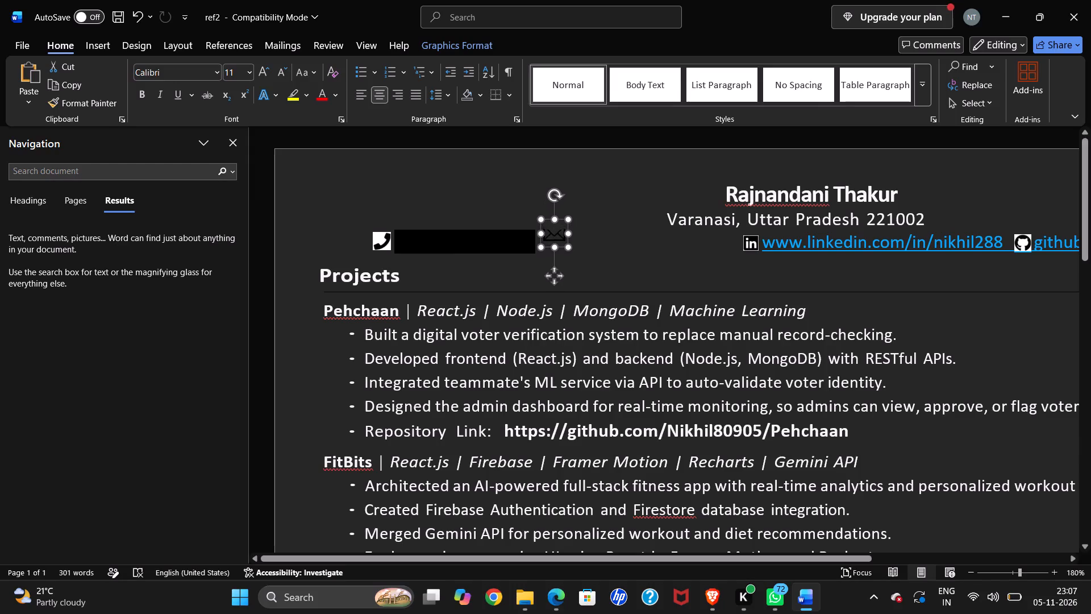
{"action": "left_click_drag", "start_coordinate": [567, 236], "coordinate": [561, 241]}
{"action": "left_click", "coordinate": [601, 259]}
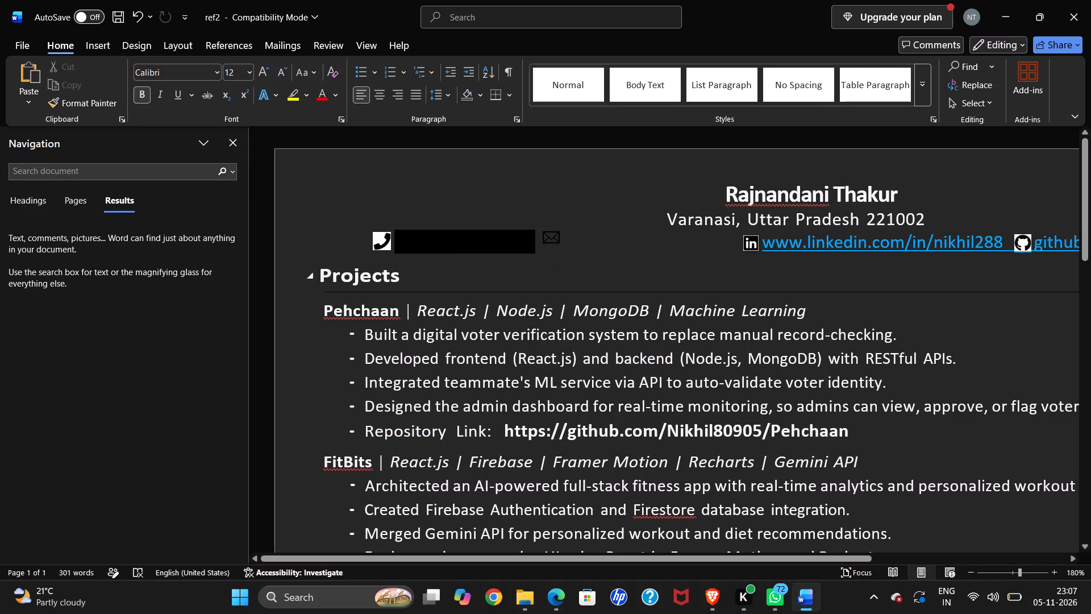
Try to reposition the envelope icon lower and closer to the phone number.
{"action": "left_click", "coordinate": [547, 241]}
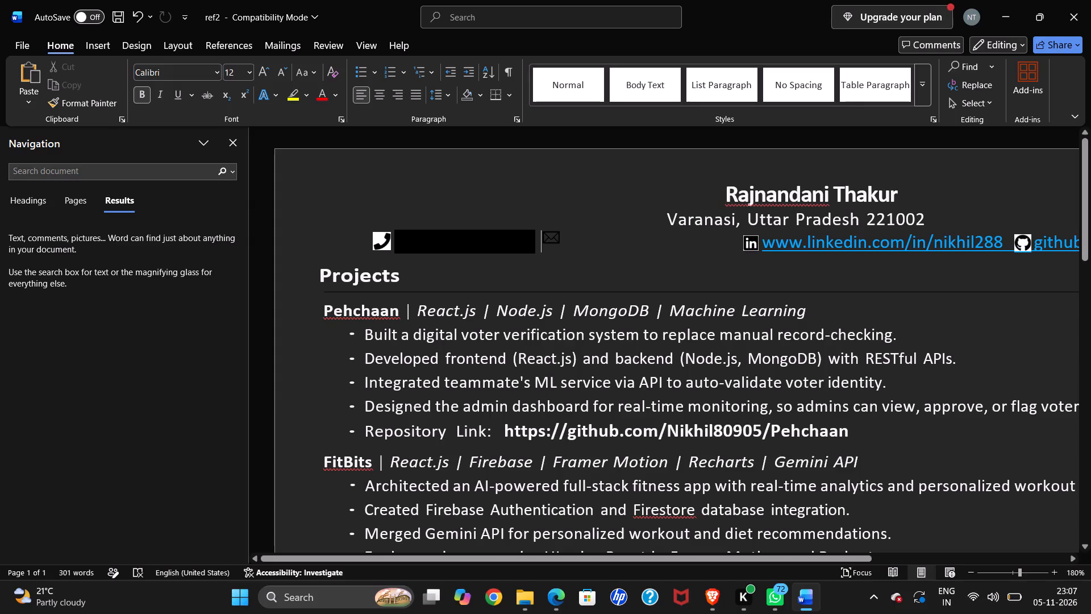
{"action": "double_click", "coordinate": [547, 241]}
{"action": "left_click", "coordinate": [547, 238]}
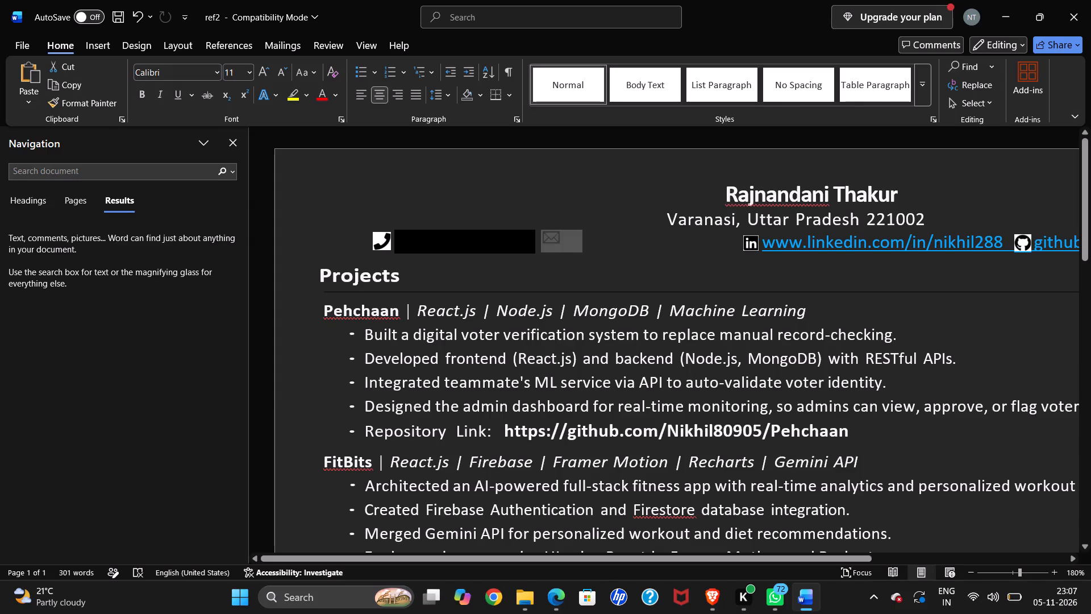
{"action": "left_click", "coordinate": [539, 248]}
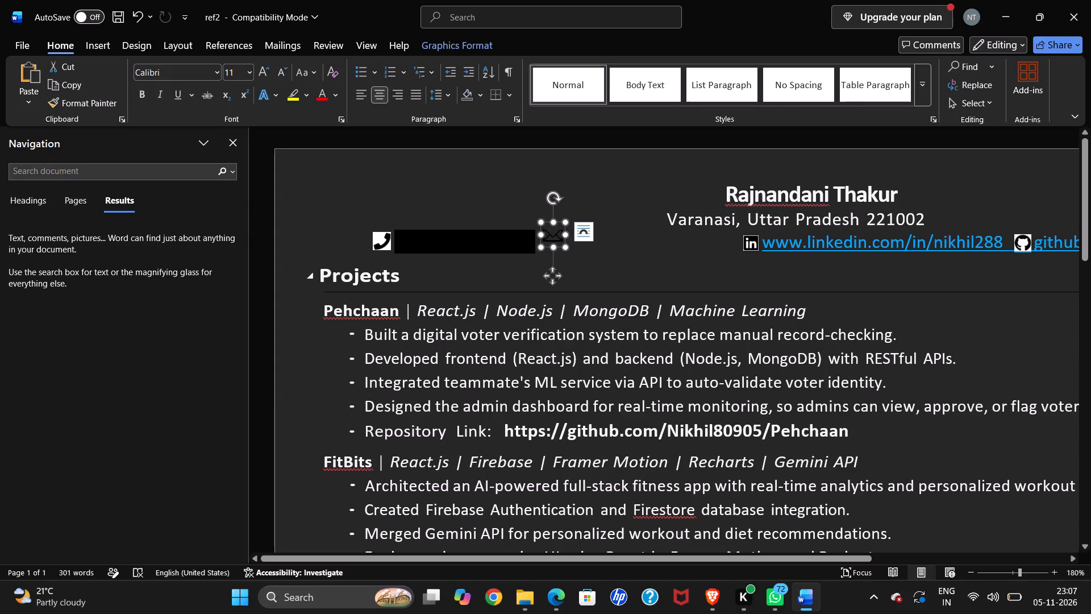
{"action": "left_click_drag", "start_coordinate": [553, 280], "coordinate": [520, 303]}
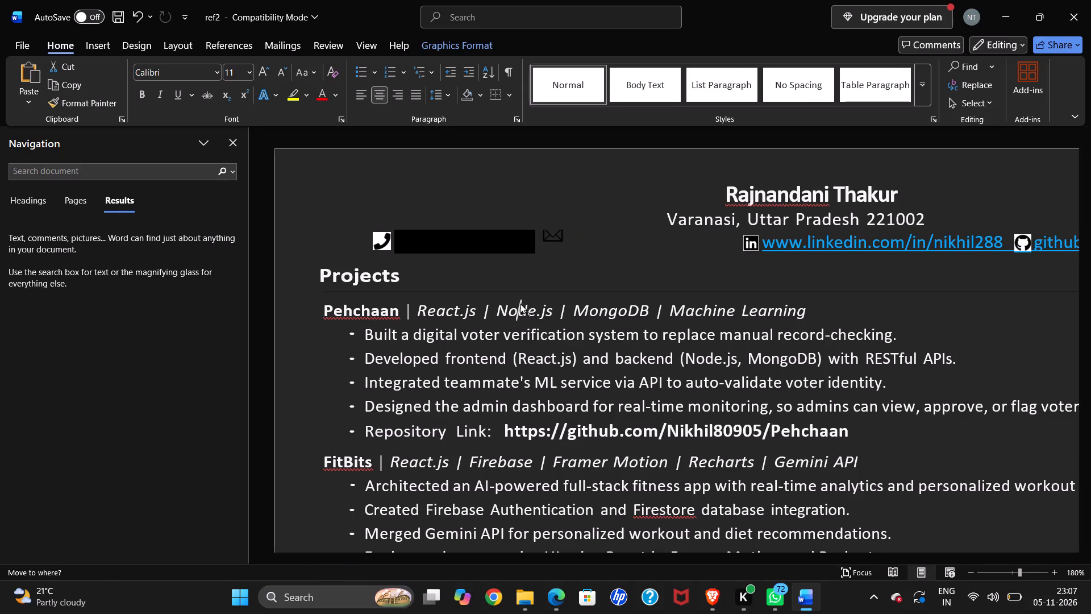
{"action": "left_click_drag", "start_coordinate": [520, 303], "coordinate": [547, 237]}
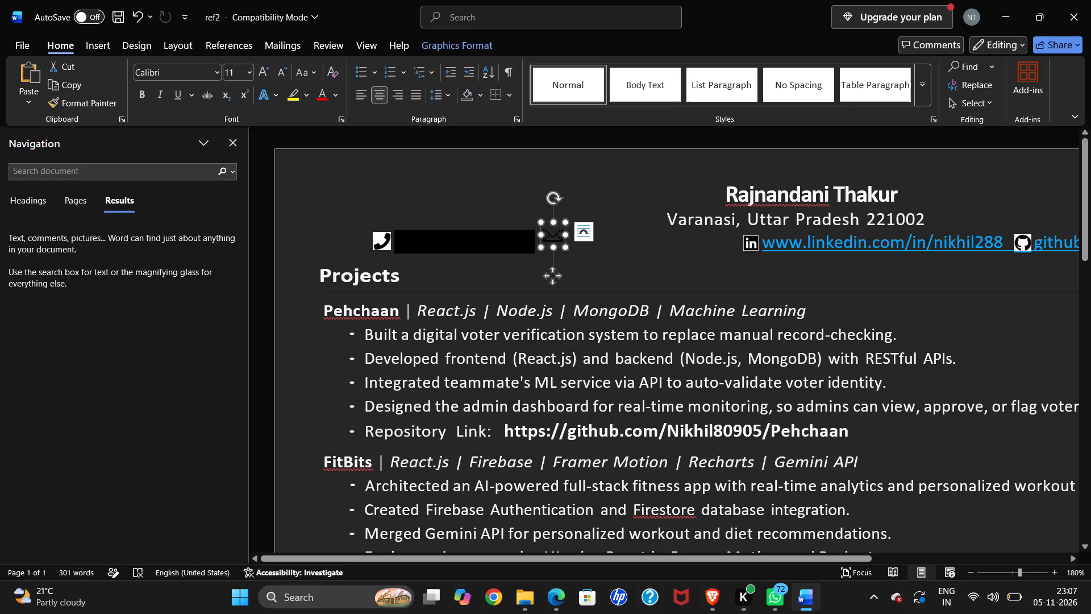
Resize the envelope icon to roughly the height of the phone icon in the contact line.
{"action": "left_click", "coordinate": [564, 225]}
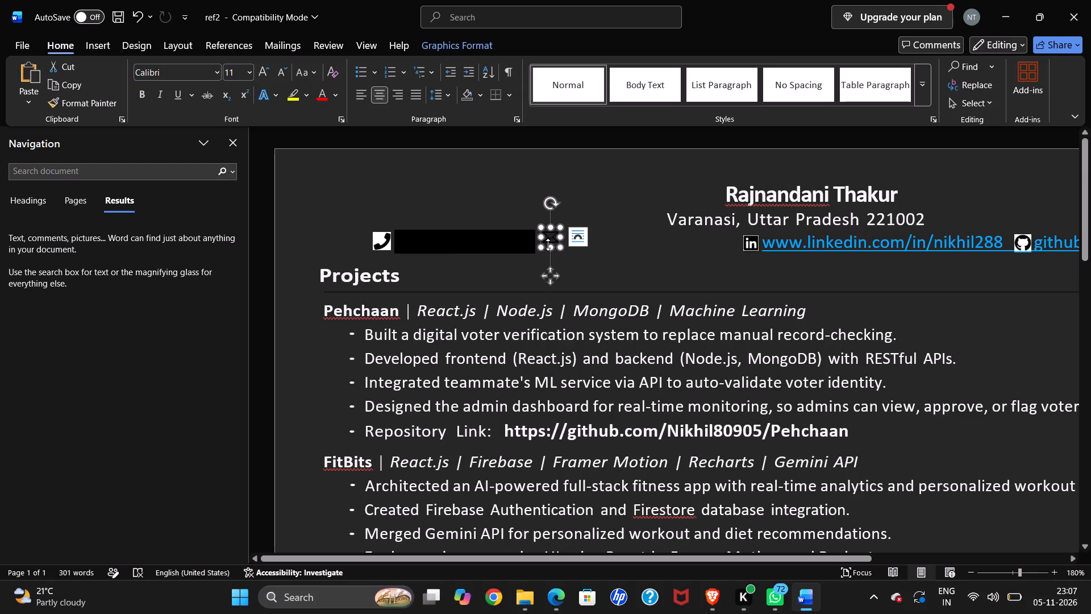
{"action": "left_click_drag", "start_coordinate": [543, 248], "coordinate": [540, 254]}
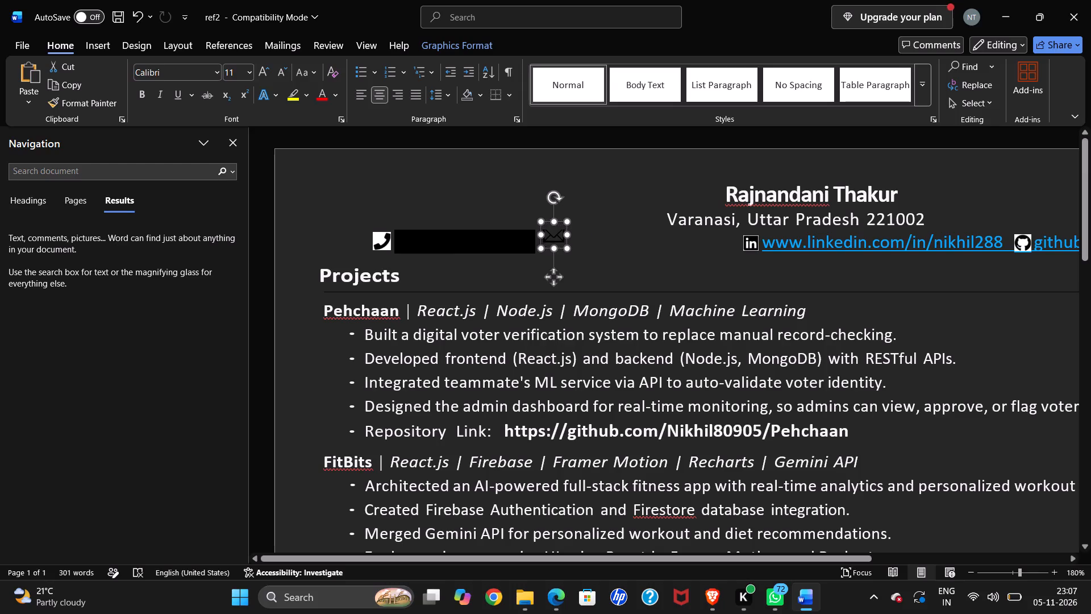
{"action": "left_click_drag", "start_coordinate": [540, 254], "coordinate": [540, 258]}
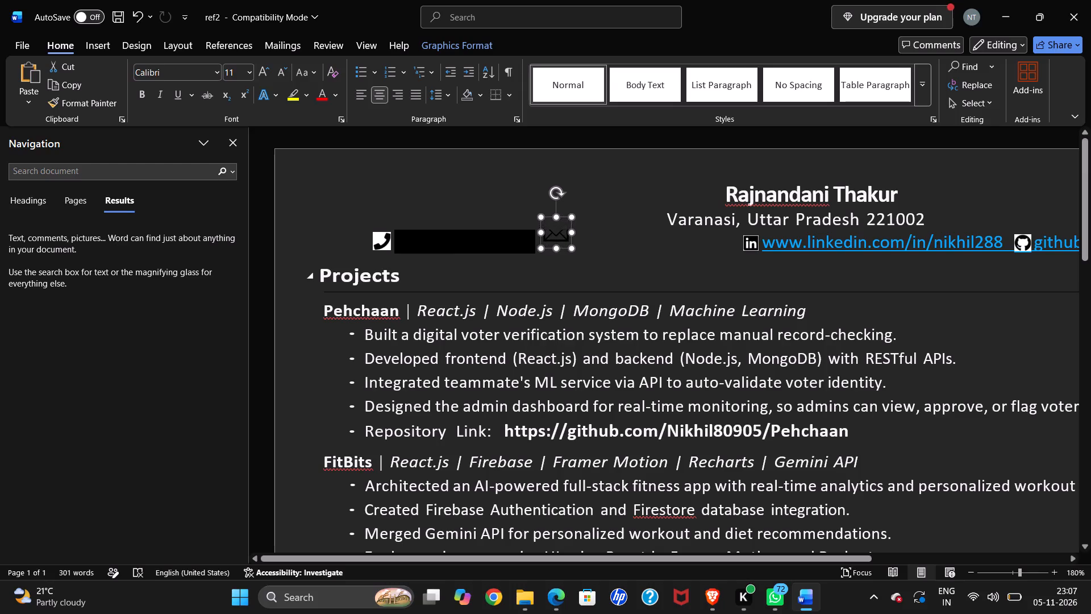
{"action": "left_click_drag", "start_coordinate": [571, 213], "coordinate": [557, 225]}
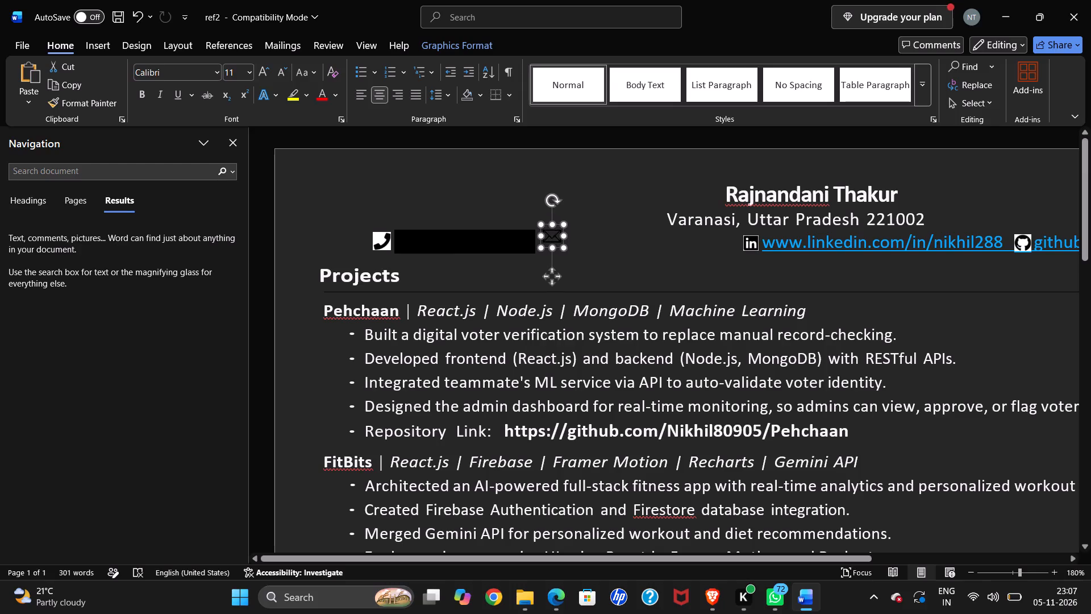
Examine the envelope icon's size and alignment beside the phone number up close.
{"action": "scroll", "coordinate": [602, 291], "scroll_direction": "up", "scroll_amount": 10}
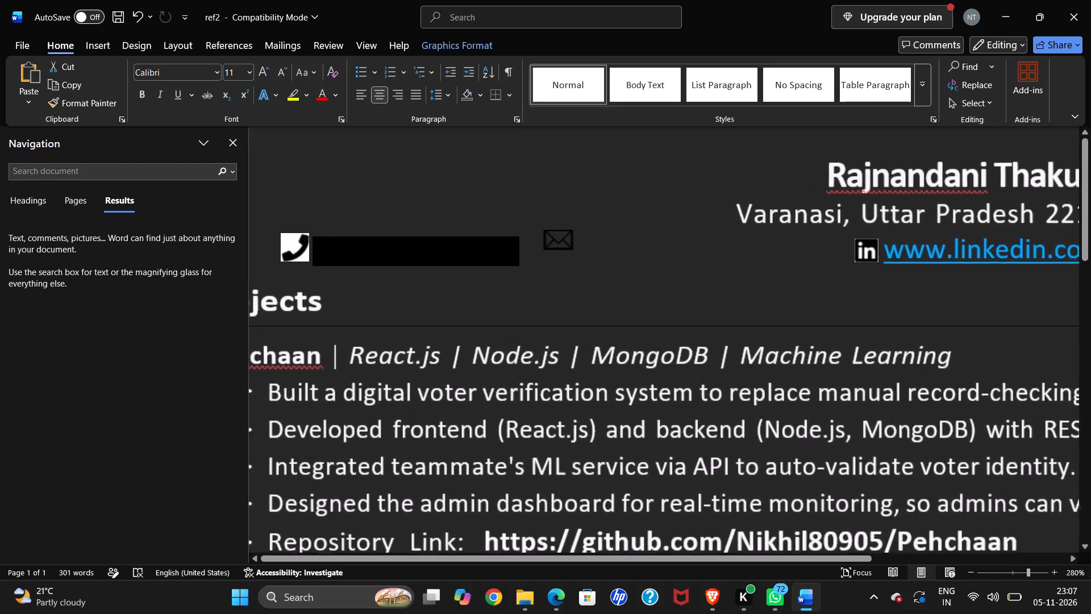
{"action": "scroll", "coordinate": [602, 291], "scroll_direction": "down", "scroll_amount": 1, "text": "ctrl"}
{"action": "scroll", "coordinate": [602, 291], "scroll_direction": "up", "scroll_amount": 4, "text": "ctrl"}
{"action": "scroll", "coordinate": [602, 291], "scroll_direction": "right", "scroll_amount": 1}
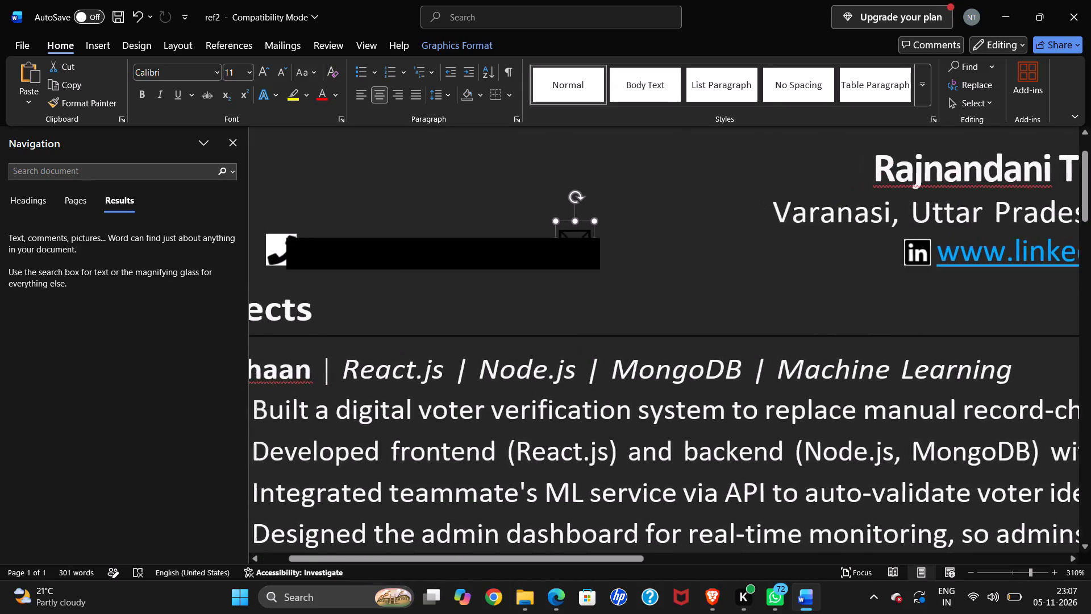
{"action": "scroll", "coordinate": [602, 291], "scroll_direction": "right", "scroll_amount": 1}
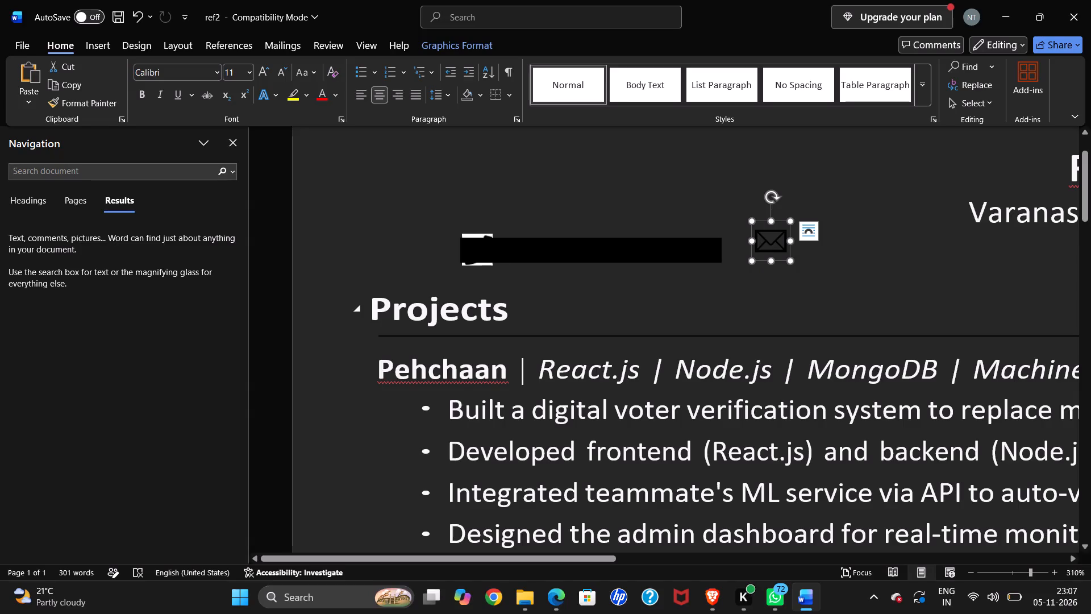
Set the envelope icon's text wrapping to Behind Text and fix its position on the page.
{"action": "left_click", "coordinate": [815, 225]}
{"action": "left_click", "coordinate": [847, 343]}
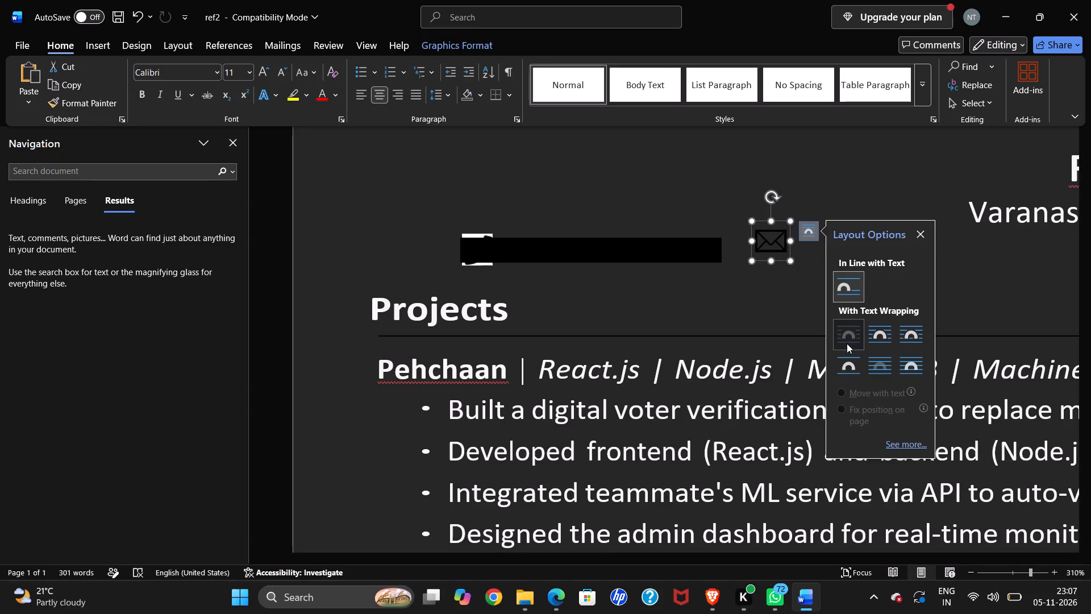
{"action": "left_click", "coordinate": [878, 338]}
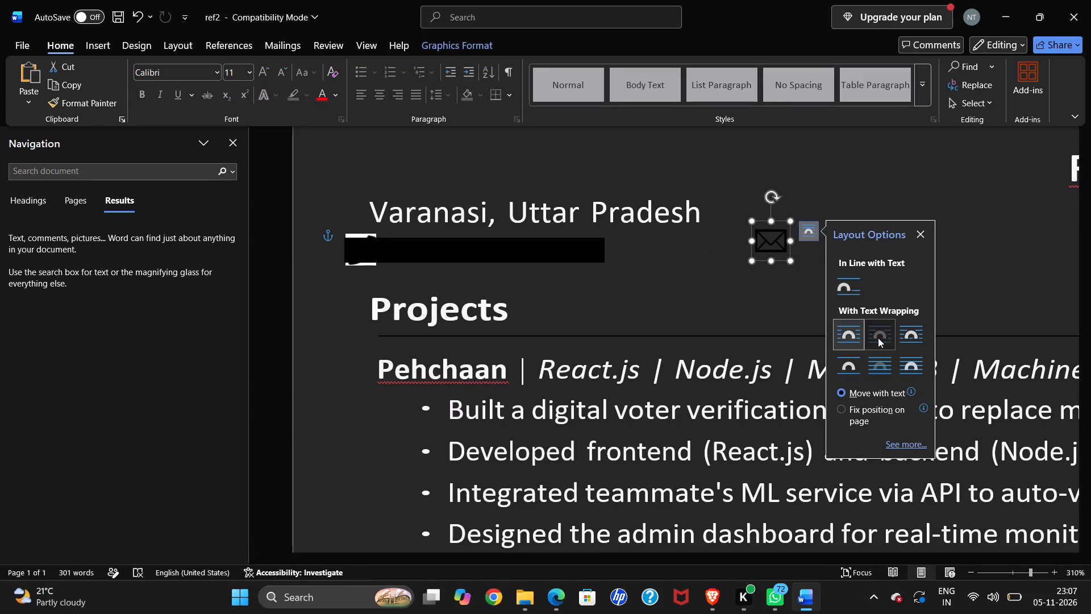
{"action": "left_click", "coordinate": [915, 335]}
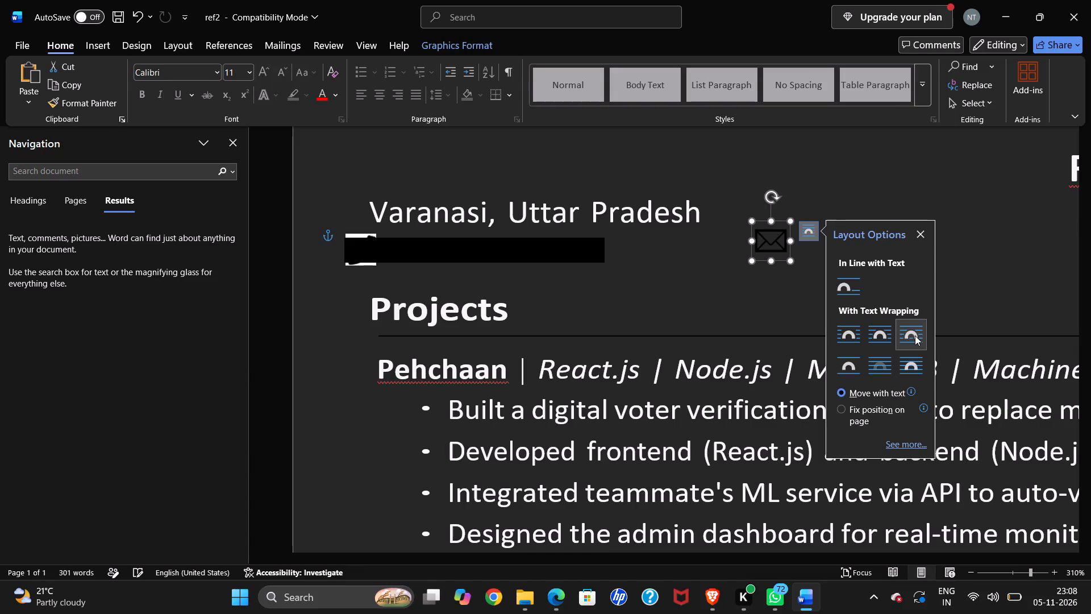
{"action": "left_click", "coordinate": [911, 367]}
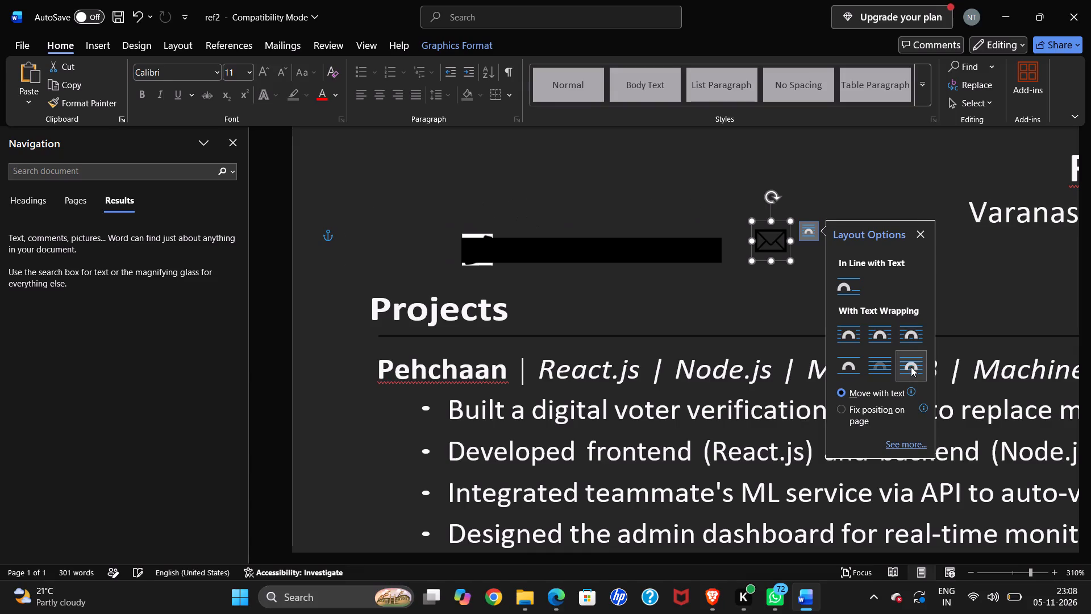
{"action": "left_click", "coordinate": [875, 374]}
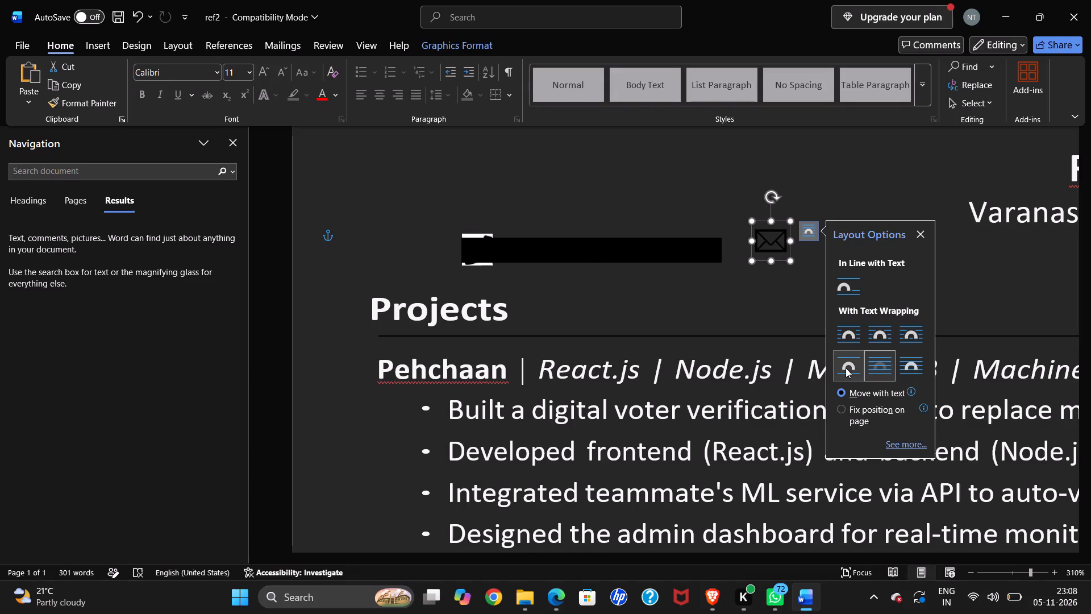
{"action": "left_click", "coordinate": [846, 368]}
{"action": "left_click", "coordinate": [873, 363]}
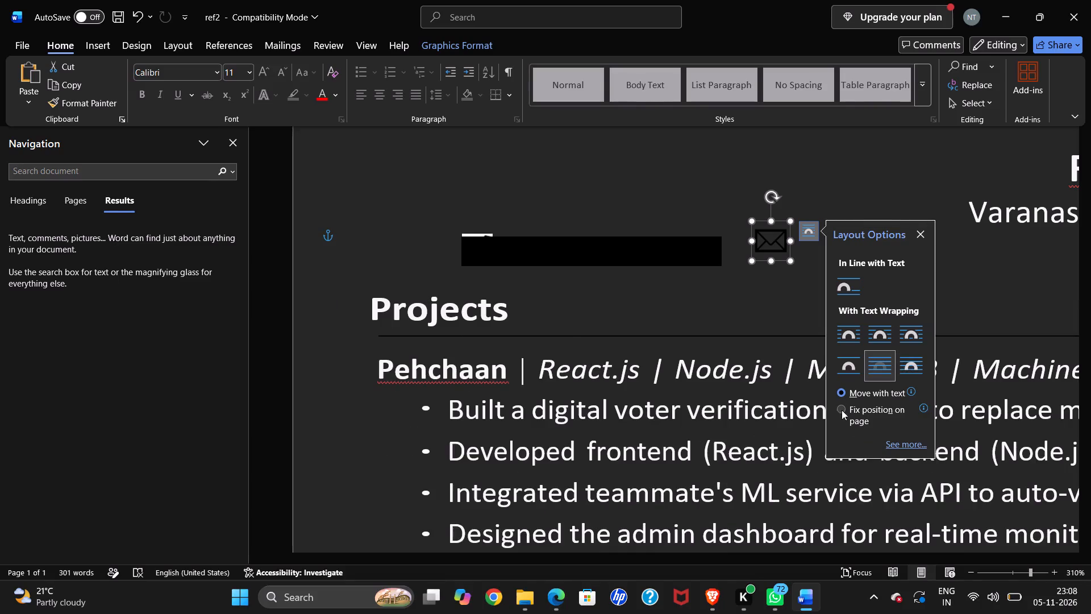
{"action": "left_click", "coordinate": [841, 412]}
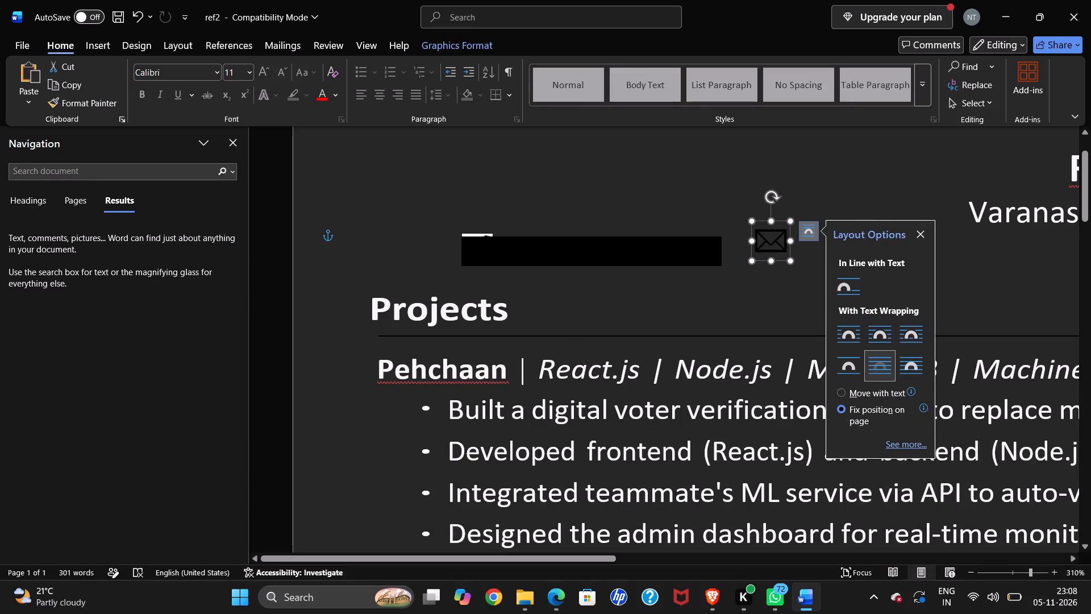
Fine-tune the envelope icon's top and bottom edges so it sits slightly lower, level with the phone number.
{"action": "left_click_drag", "start_coordinate": [774, 220], "coordinate": [774, 227]}
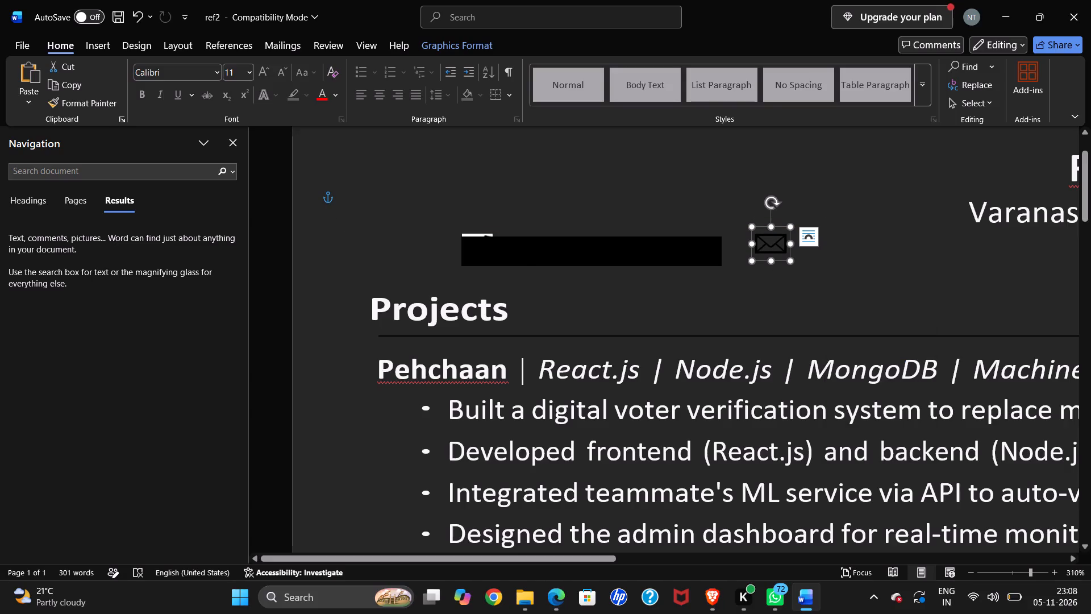
{"action": "left_click_drag", "start_coordinate": [771, 266], "coordinate": [771, 284]}
{"action": "left_click", "coordinate": [771, 284]}
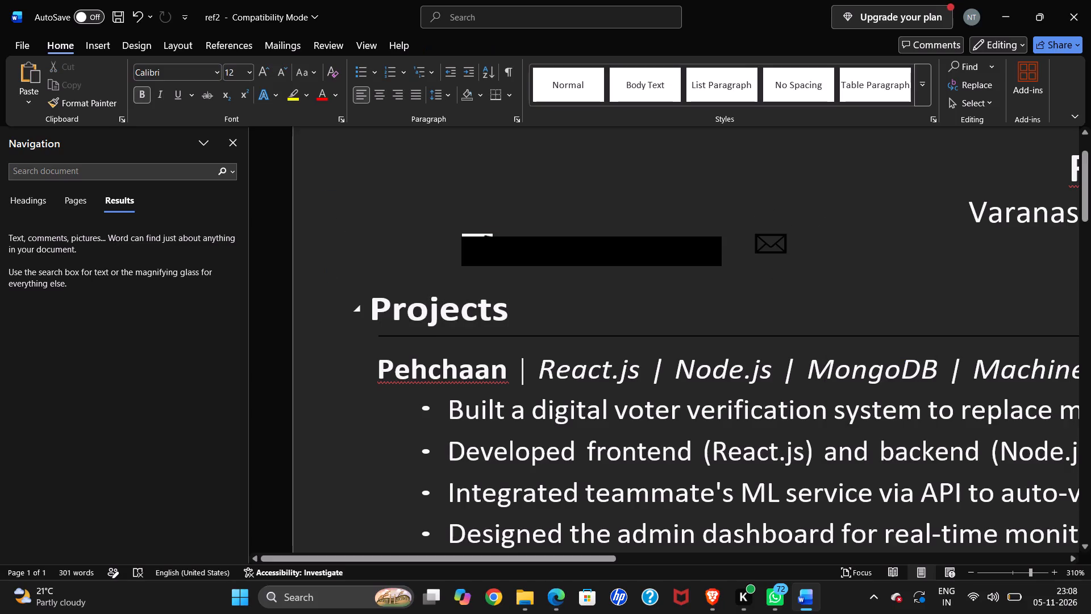
{"action": "key", "text": "ctrl+z"}
{"action": "left_click_drag", "start_coordinate": [773, 263], "coordinate": [773, 274]}
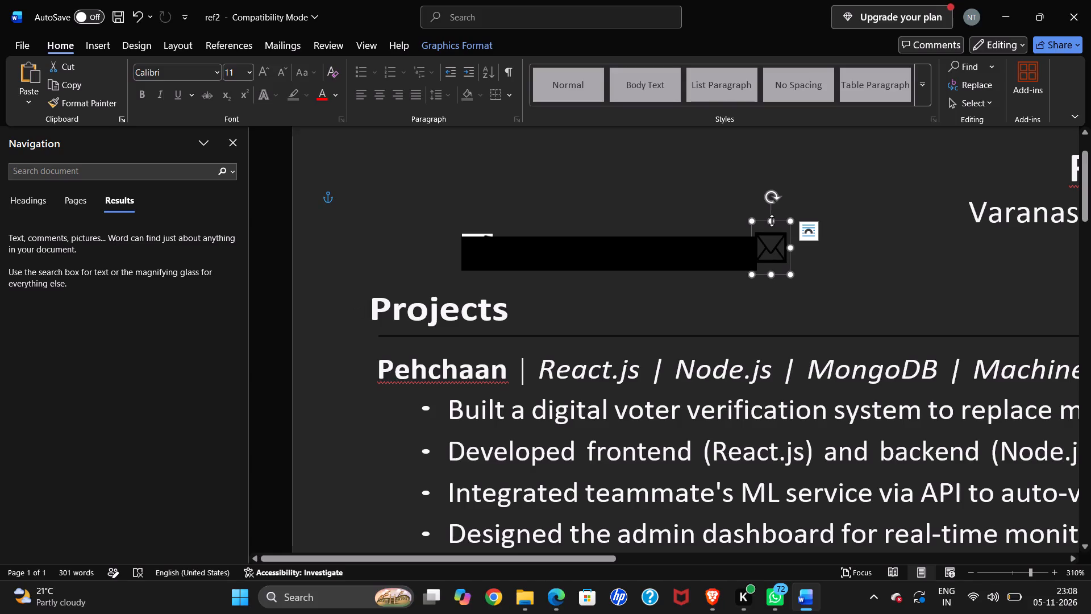
{"action": "left_click_drag", "start_coordinate": [772, 221], "coordinate": [773, 226]}
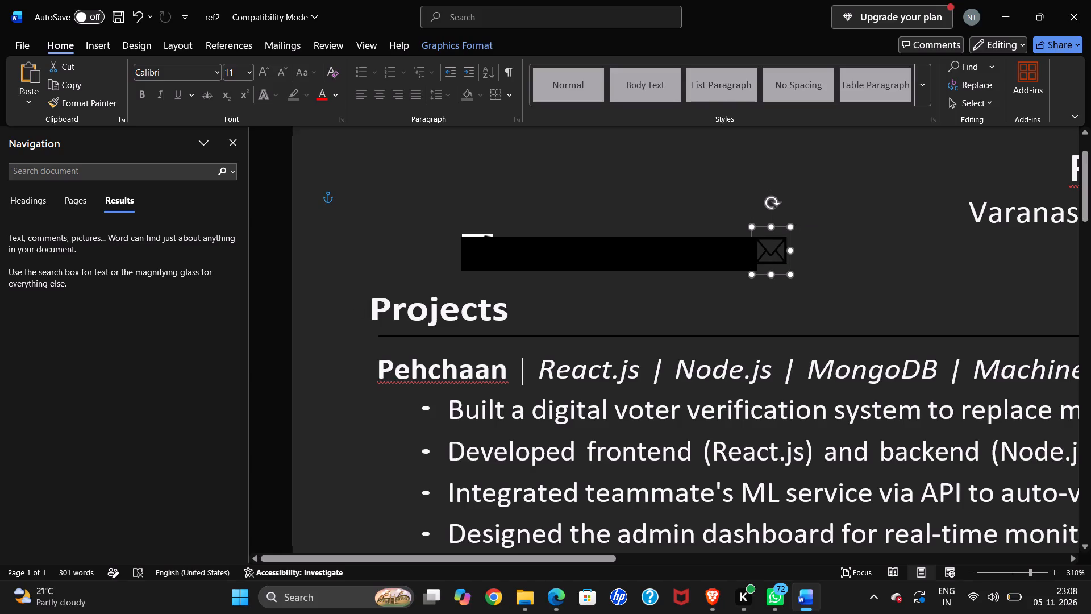
{"action": "left_click_drag", "start_coordinate": [773, 226], "coordinate": [773, 226]}
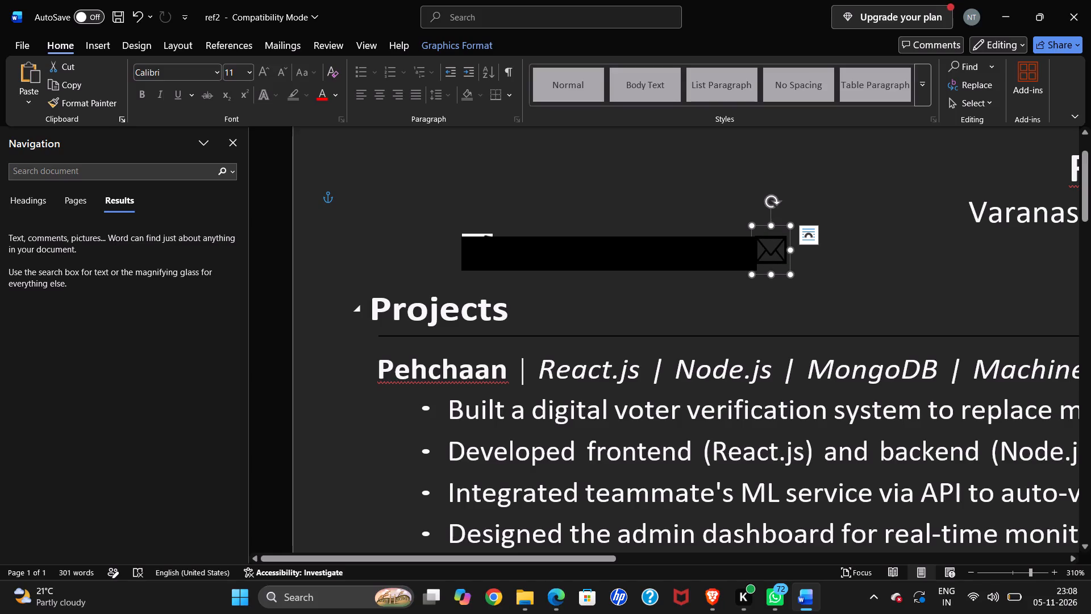
{"action": "left_click", "coordinate": [772, 272]}
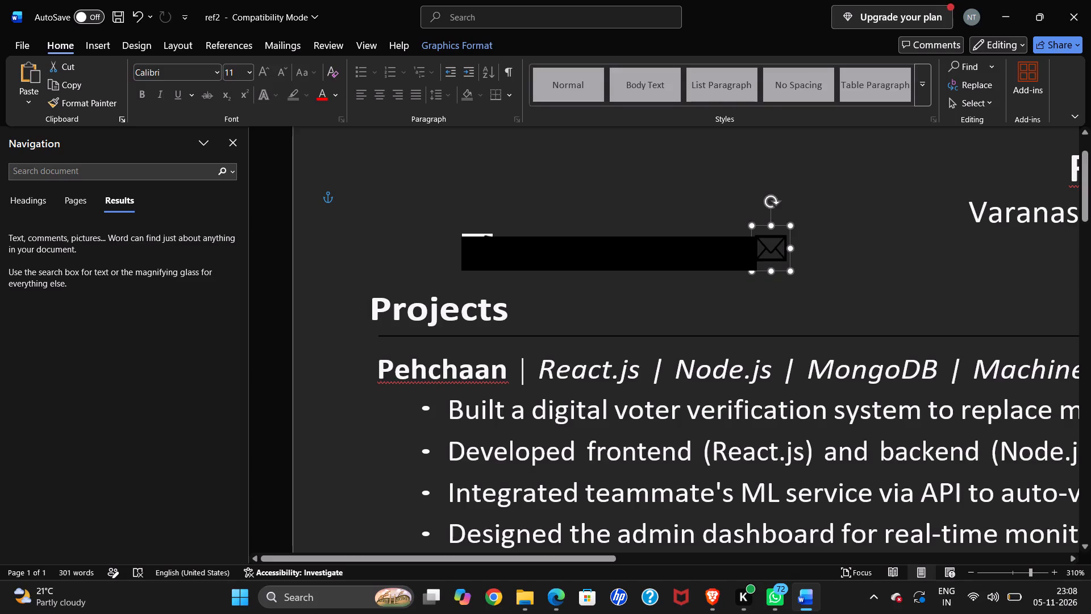
{"action": "left_click", "coordinate": [773, 224]}
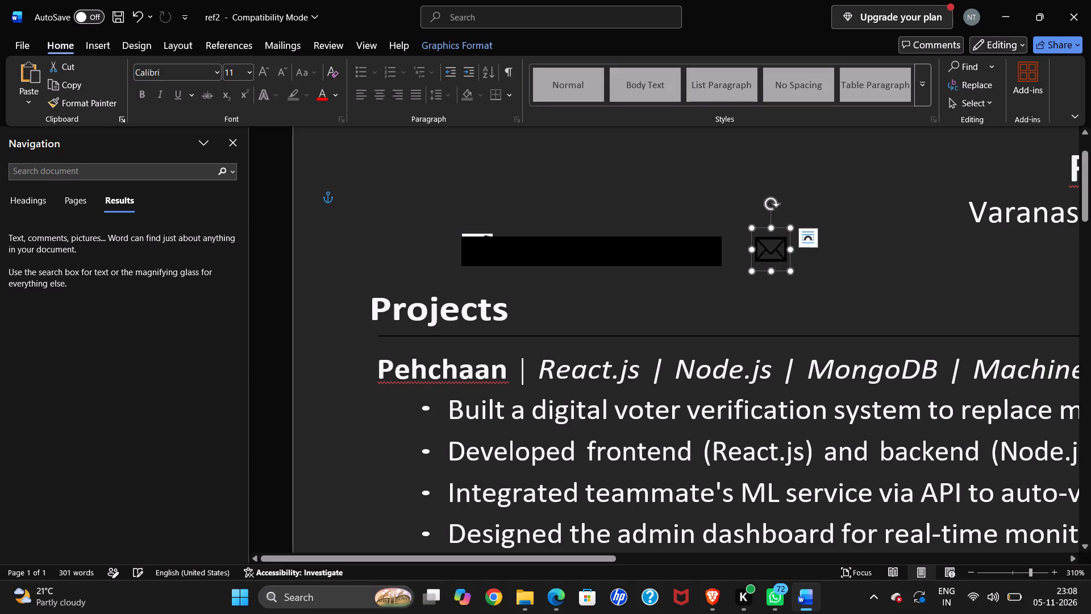
{"action": "left_click", "coordinate": [808, 275]}
Try to close the gap around the envelope icon by deleting two characters after the phone number in the contact line.
{"action": "scroll", "coordinate": [808, 275], "scroll_direction": "left", "scroll_amount": 1}
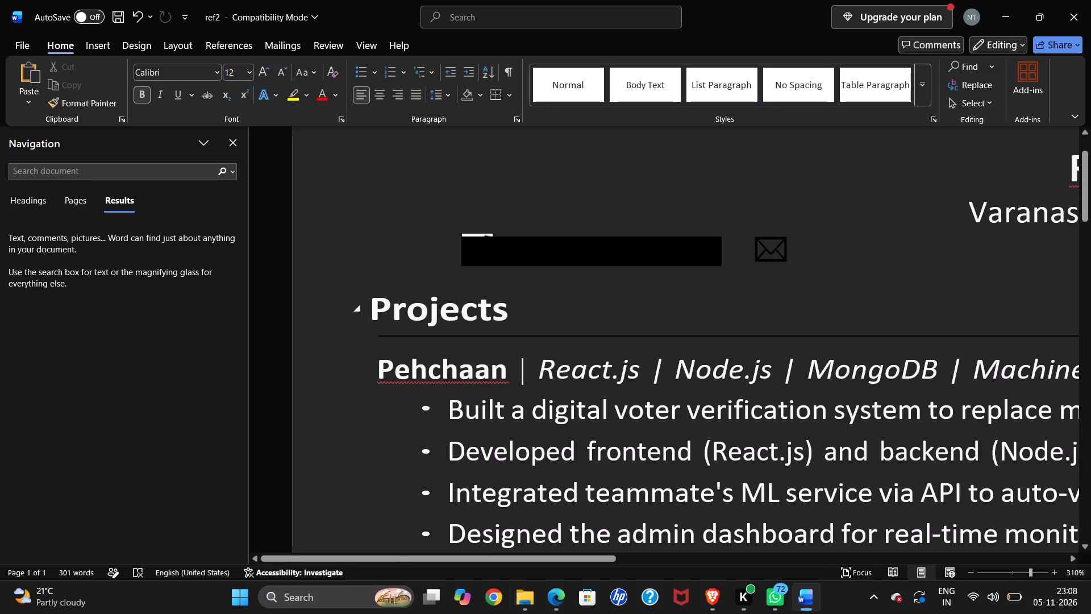
{"action": "scroll", "coordinate": [808, 275], "scroll_direction": "left", "scroll_amount": 1}
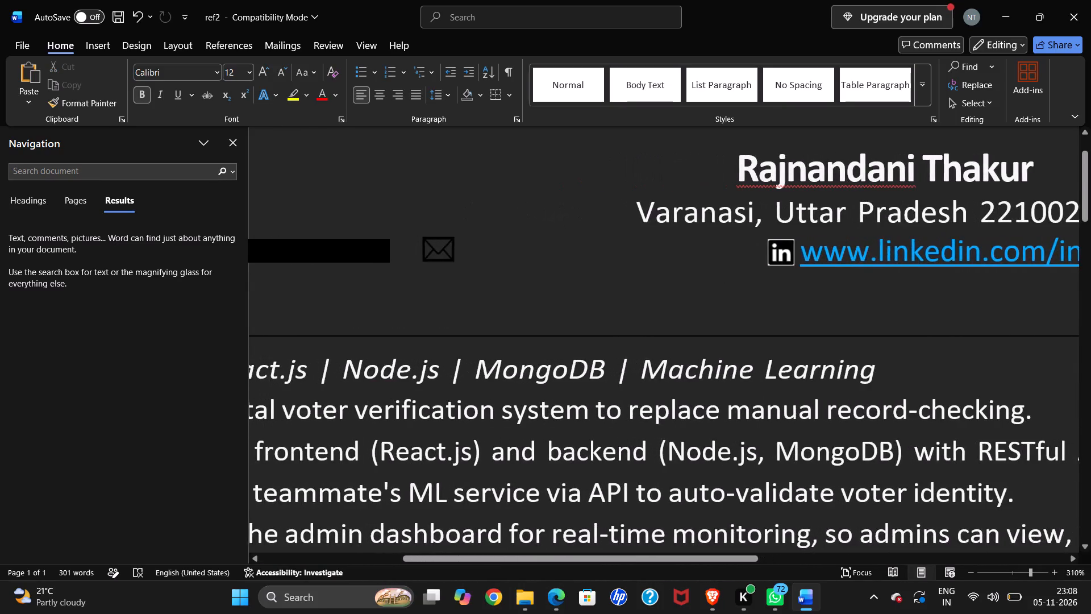
{"action": "scroll", "coordinate": [808, 275], "scroll_direction": "down", "scroll_amount": 13, "text": "ctrl"}
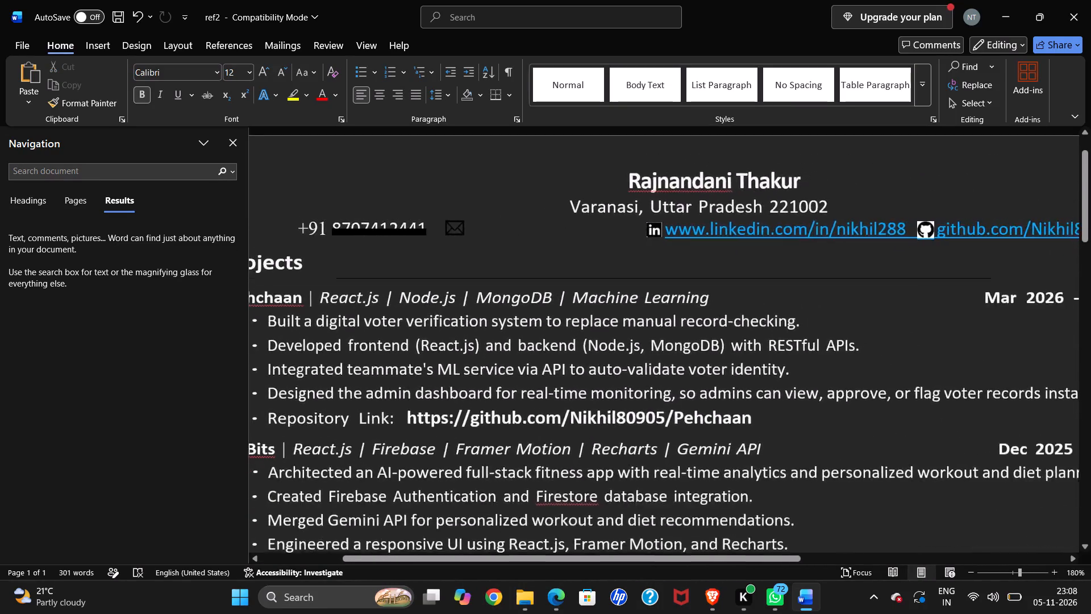
{"action": "scroll", "coordinate": [808, 275], "scroll_direction": "down", "scroll_amount": 5, "text": "ctrl"}
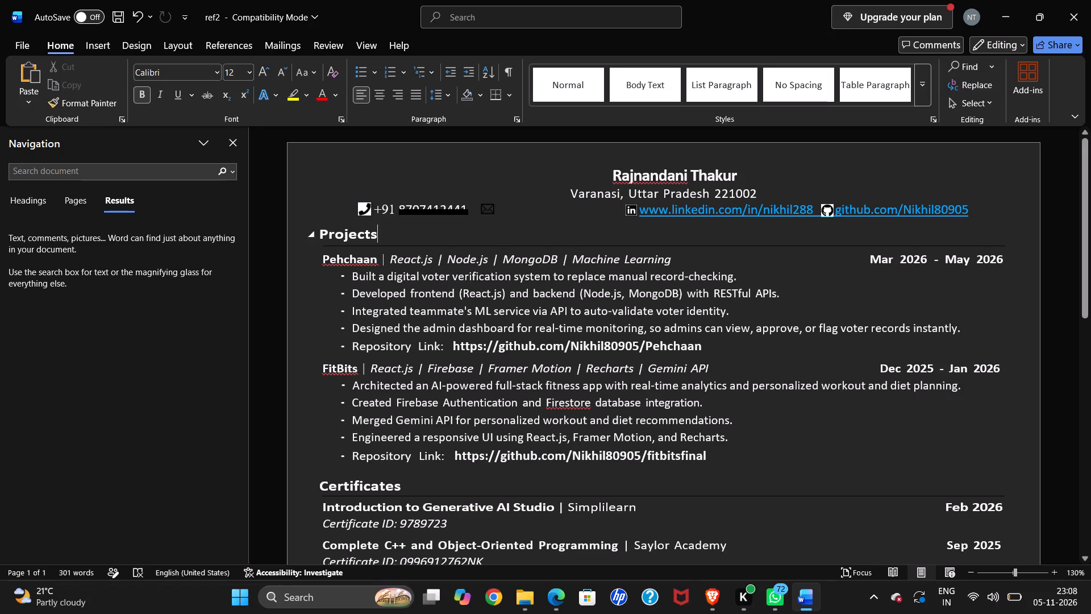
{"action": "left_click", "coordinate": [481, 203]}
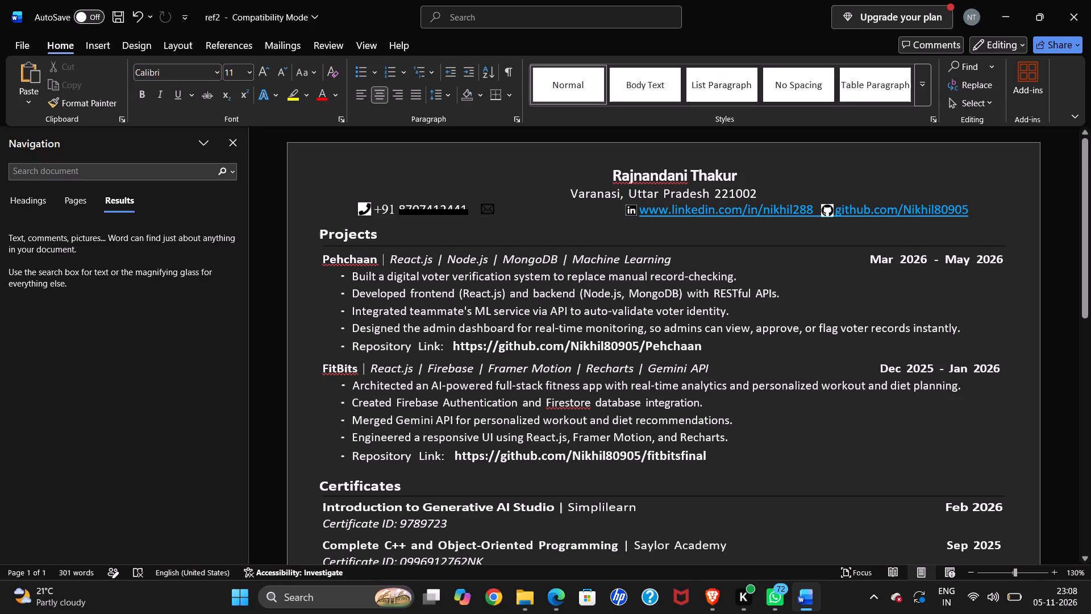
{"action": "key", "text": "Right"}
{"action": "key", "text": "Right"}
{"action": "key", "text": "Right"}
{"action": "key", "text": "Left"}
{"action": "key", "text": "Left"}
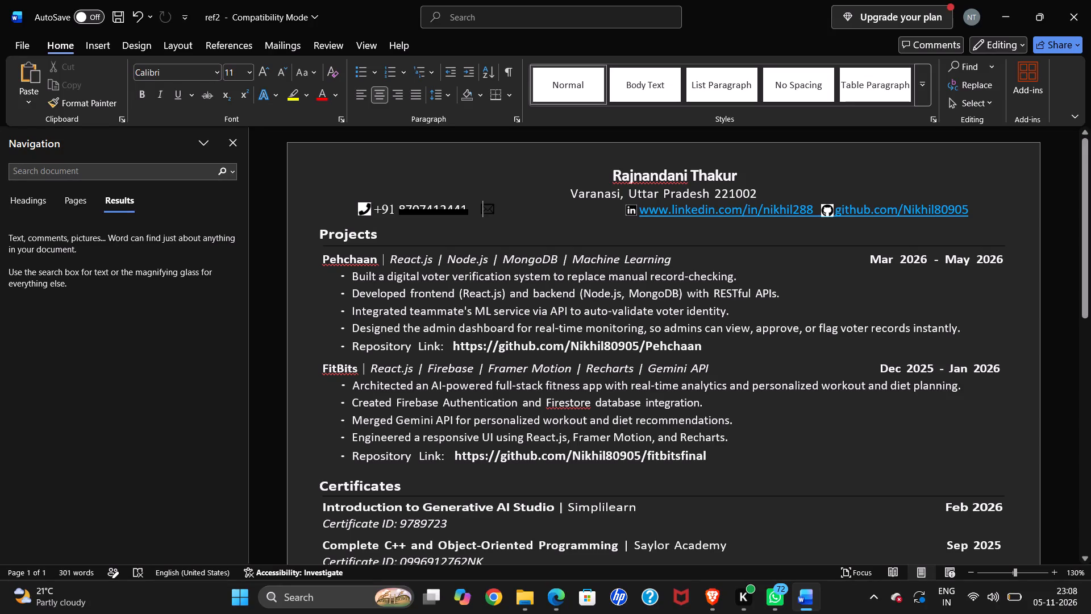
{"action": "key", "text": "Left"}
{"action": "key", "text": "BackSpace"}
{"action": "key", "text": "BackSpace"}
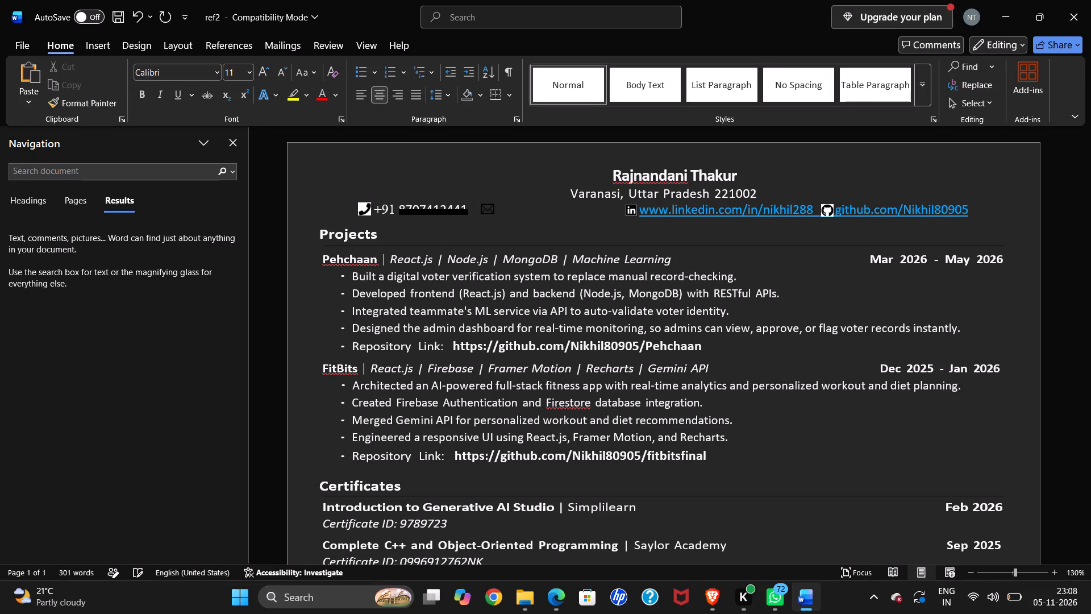
{"action": "key", "text": "Right"}
{"action": "key", "text": "Right"}
{"action": "key", "text": "Right"}
{"action": "key", "text": "Right"}
{"action": "key", "text": "Right"}
{"action": "key", "text": "Right"}
{"action": "key", "text": "Left"}
{"action": "key", "text": "Right"}
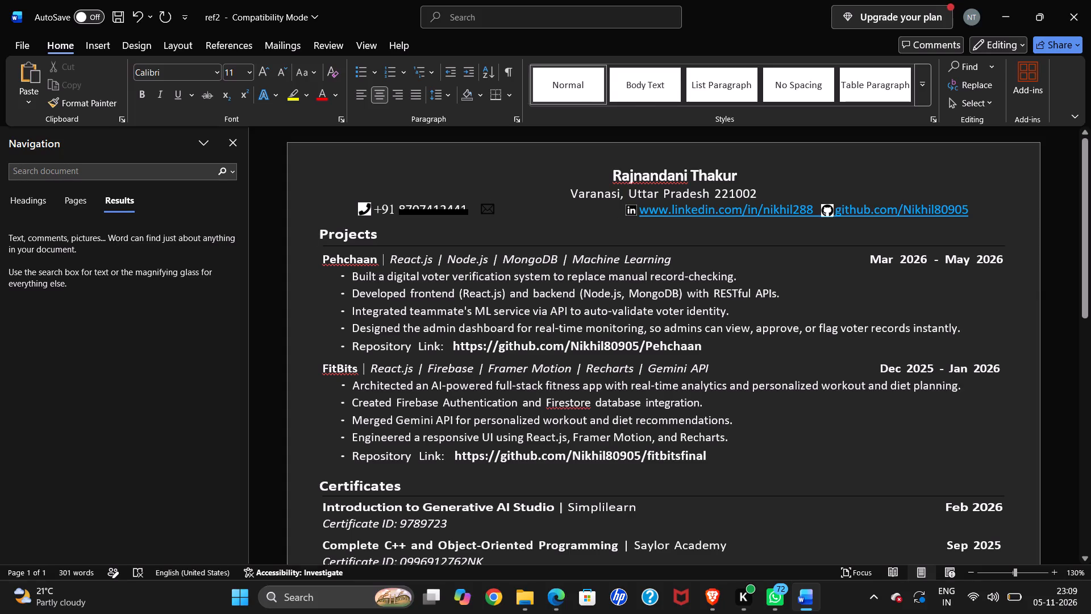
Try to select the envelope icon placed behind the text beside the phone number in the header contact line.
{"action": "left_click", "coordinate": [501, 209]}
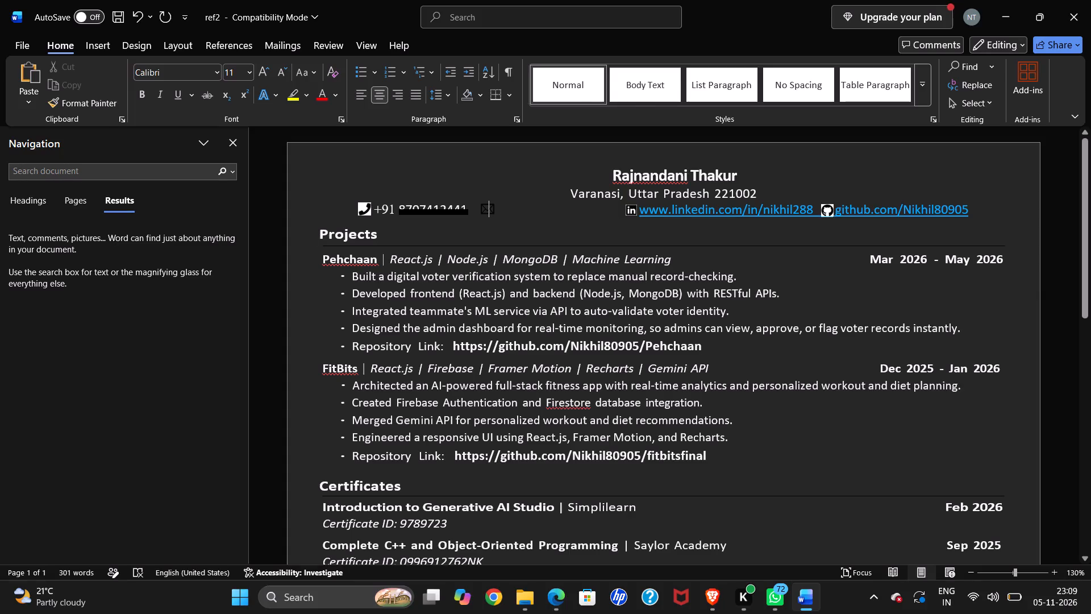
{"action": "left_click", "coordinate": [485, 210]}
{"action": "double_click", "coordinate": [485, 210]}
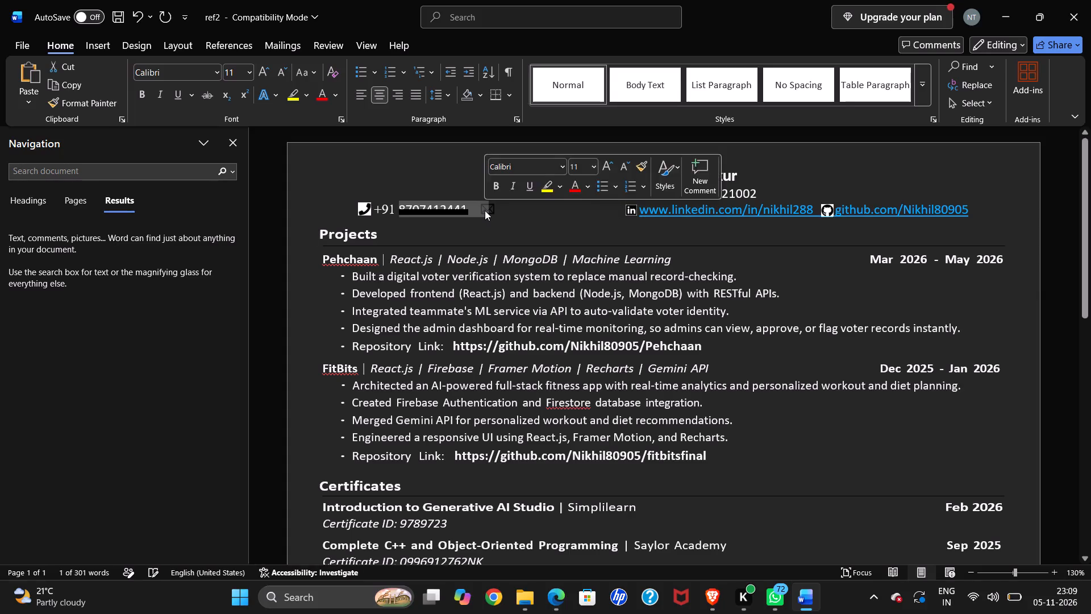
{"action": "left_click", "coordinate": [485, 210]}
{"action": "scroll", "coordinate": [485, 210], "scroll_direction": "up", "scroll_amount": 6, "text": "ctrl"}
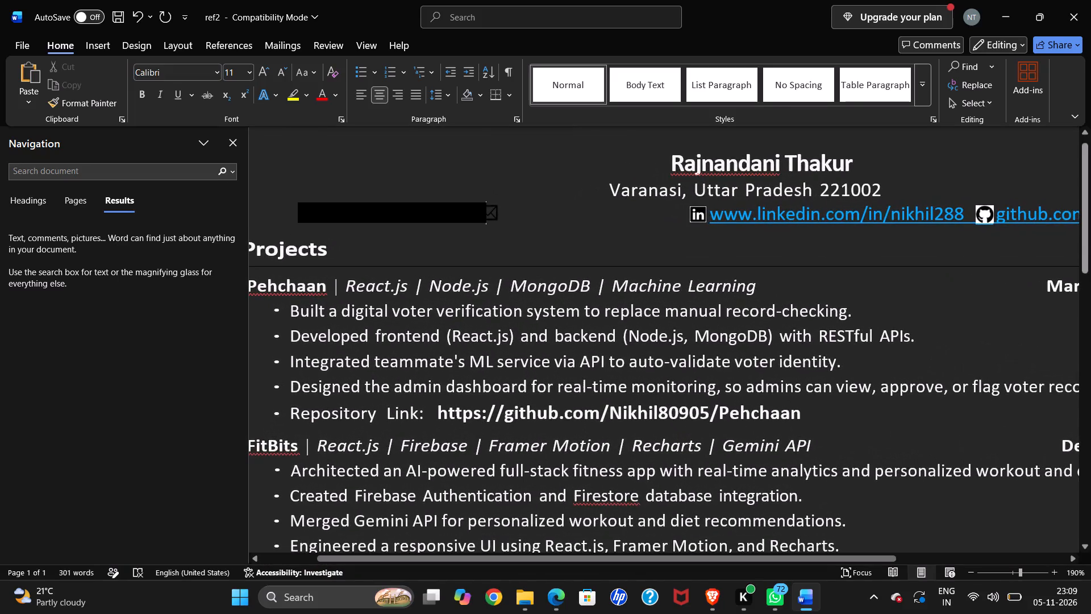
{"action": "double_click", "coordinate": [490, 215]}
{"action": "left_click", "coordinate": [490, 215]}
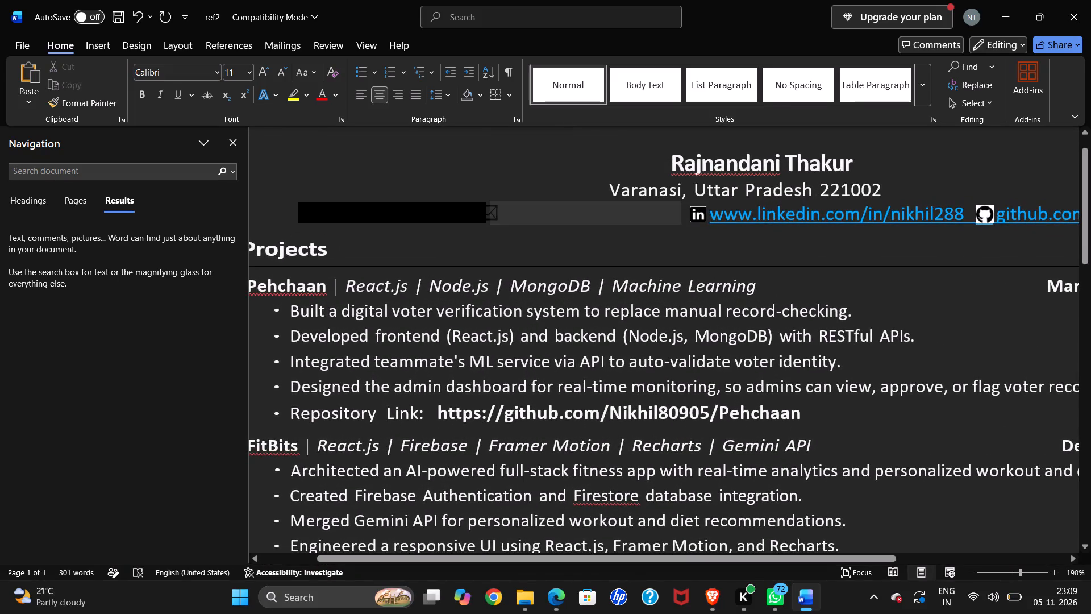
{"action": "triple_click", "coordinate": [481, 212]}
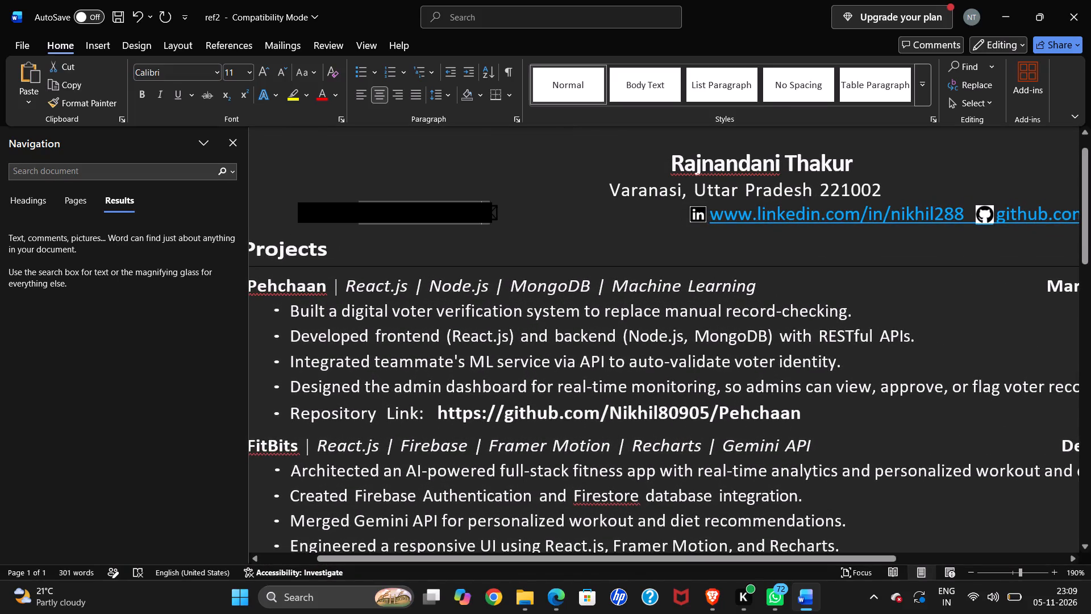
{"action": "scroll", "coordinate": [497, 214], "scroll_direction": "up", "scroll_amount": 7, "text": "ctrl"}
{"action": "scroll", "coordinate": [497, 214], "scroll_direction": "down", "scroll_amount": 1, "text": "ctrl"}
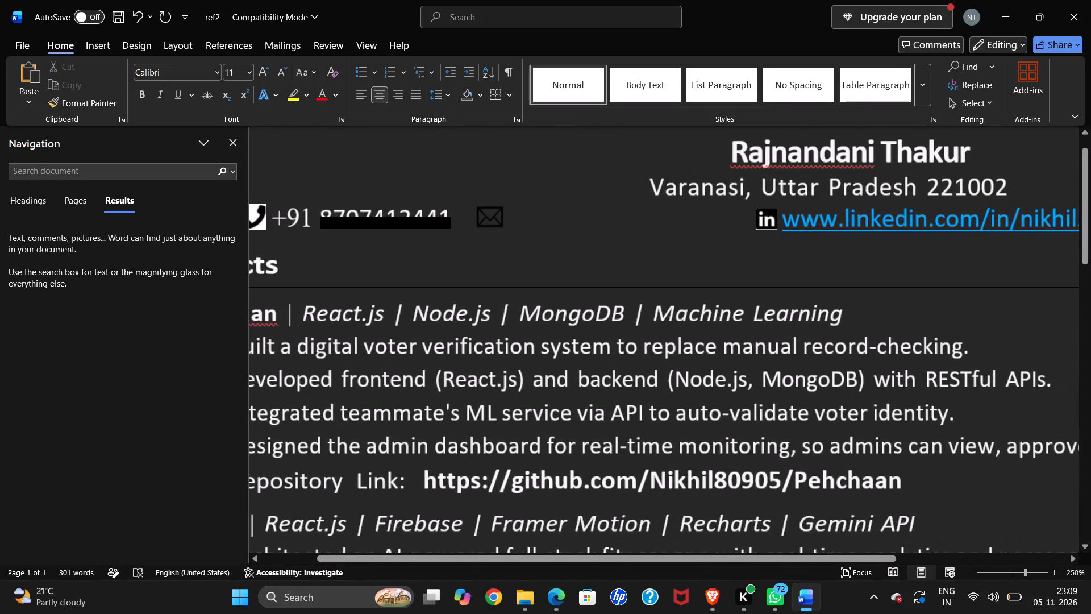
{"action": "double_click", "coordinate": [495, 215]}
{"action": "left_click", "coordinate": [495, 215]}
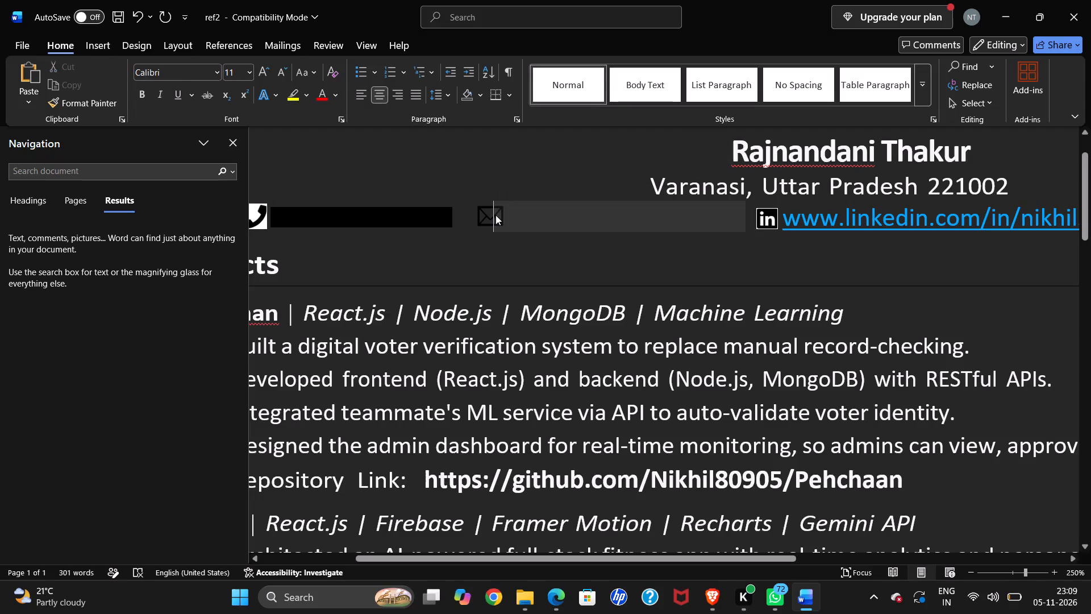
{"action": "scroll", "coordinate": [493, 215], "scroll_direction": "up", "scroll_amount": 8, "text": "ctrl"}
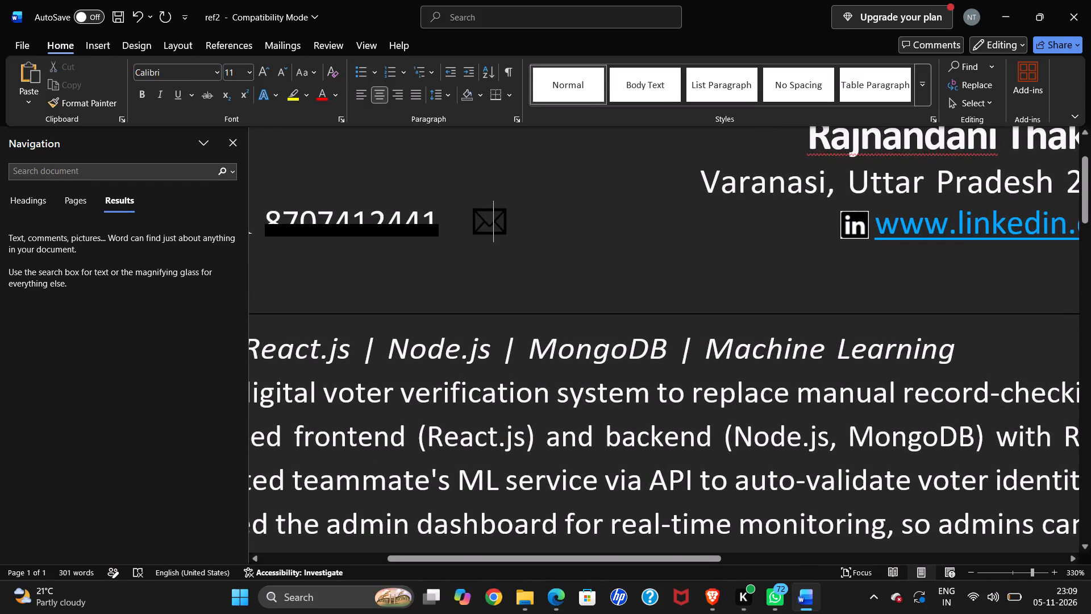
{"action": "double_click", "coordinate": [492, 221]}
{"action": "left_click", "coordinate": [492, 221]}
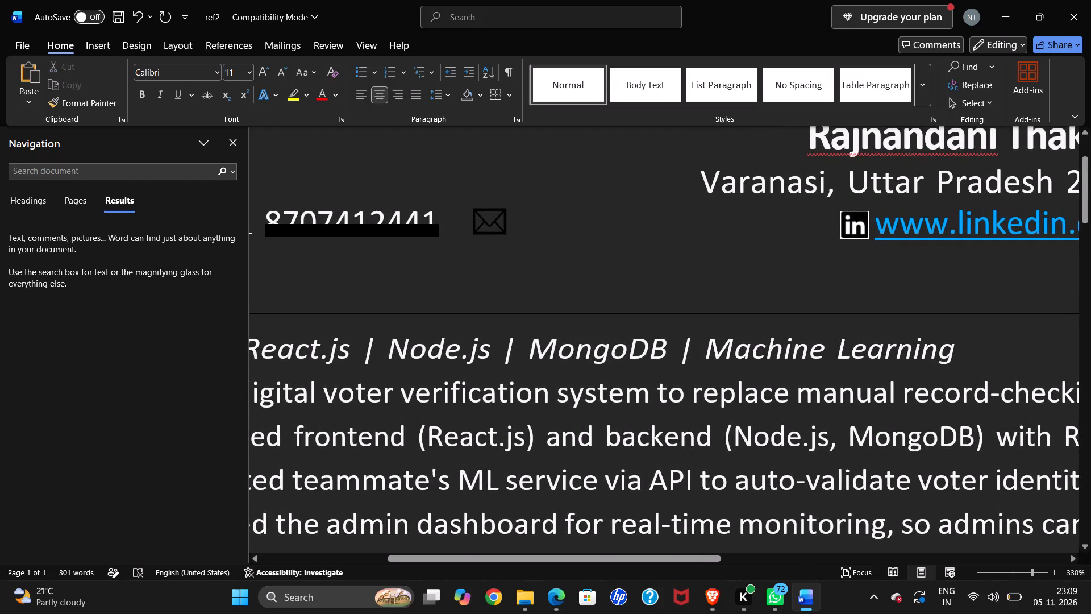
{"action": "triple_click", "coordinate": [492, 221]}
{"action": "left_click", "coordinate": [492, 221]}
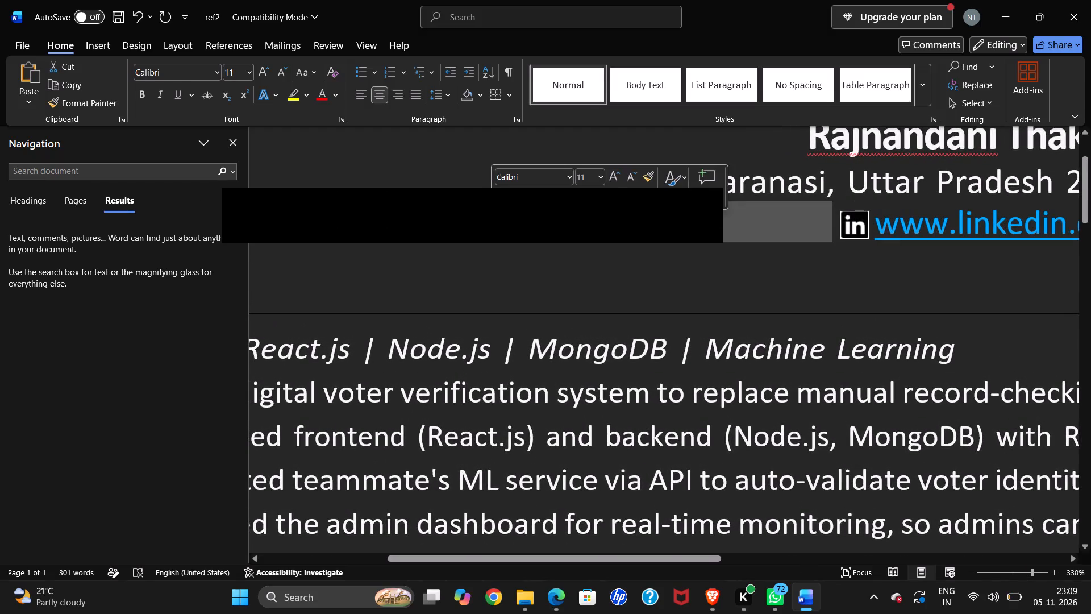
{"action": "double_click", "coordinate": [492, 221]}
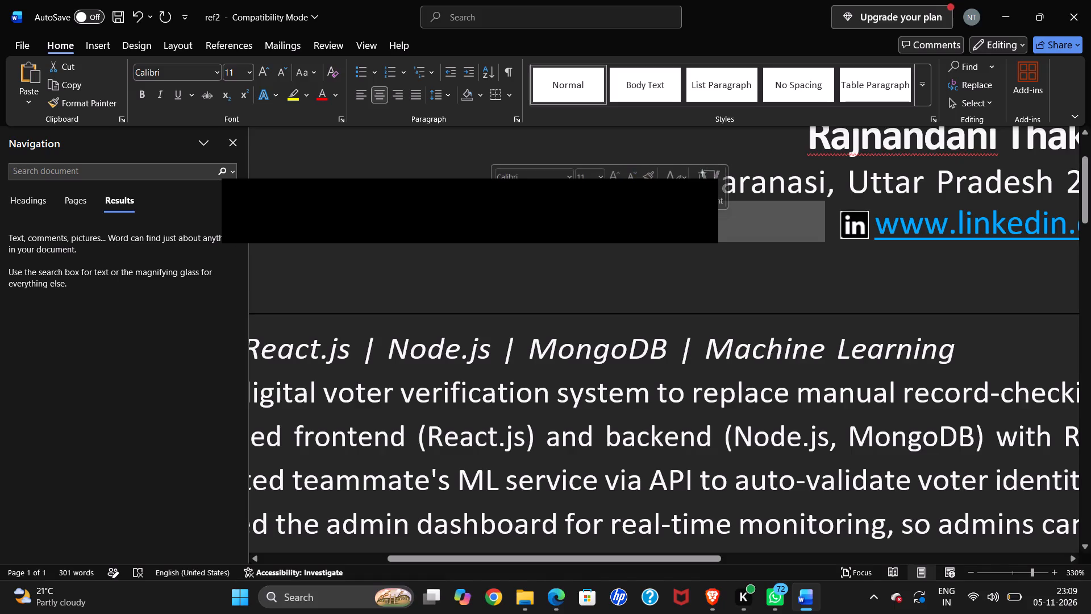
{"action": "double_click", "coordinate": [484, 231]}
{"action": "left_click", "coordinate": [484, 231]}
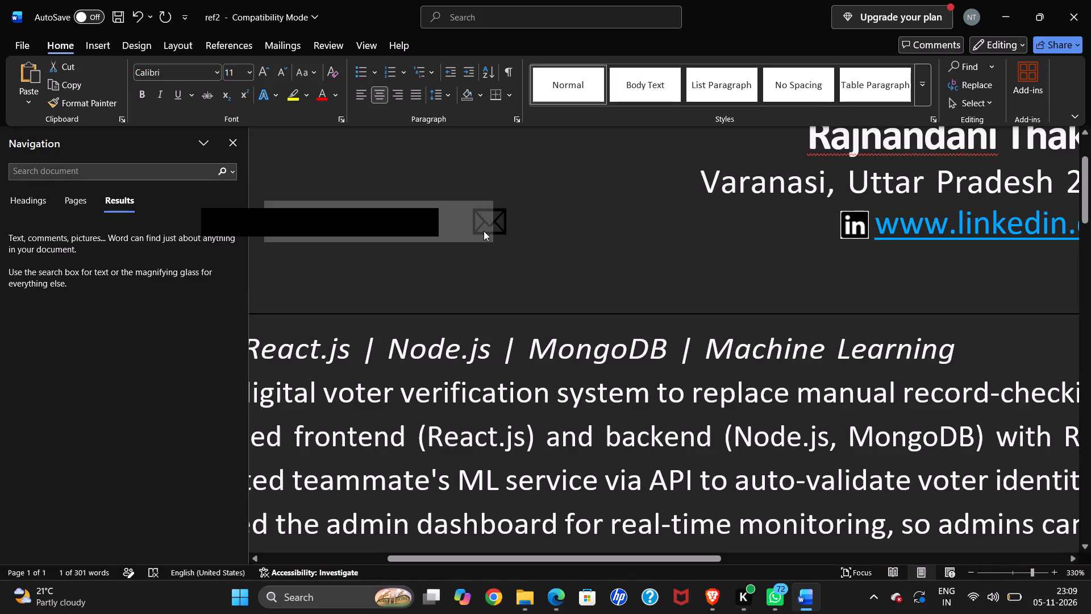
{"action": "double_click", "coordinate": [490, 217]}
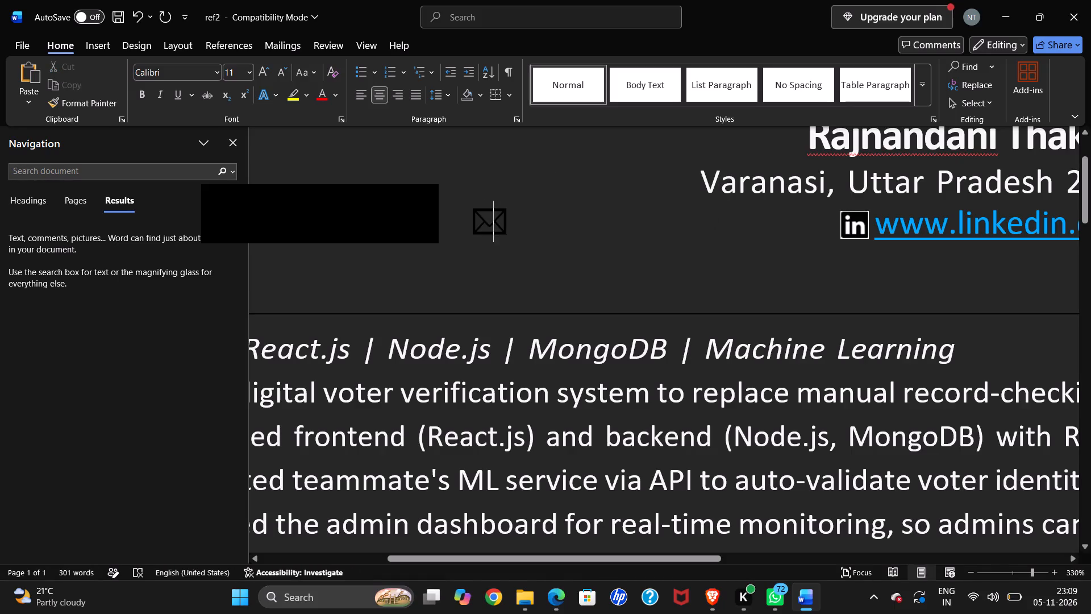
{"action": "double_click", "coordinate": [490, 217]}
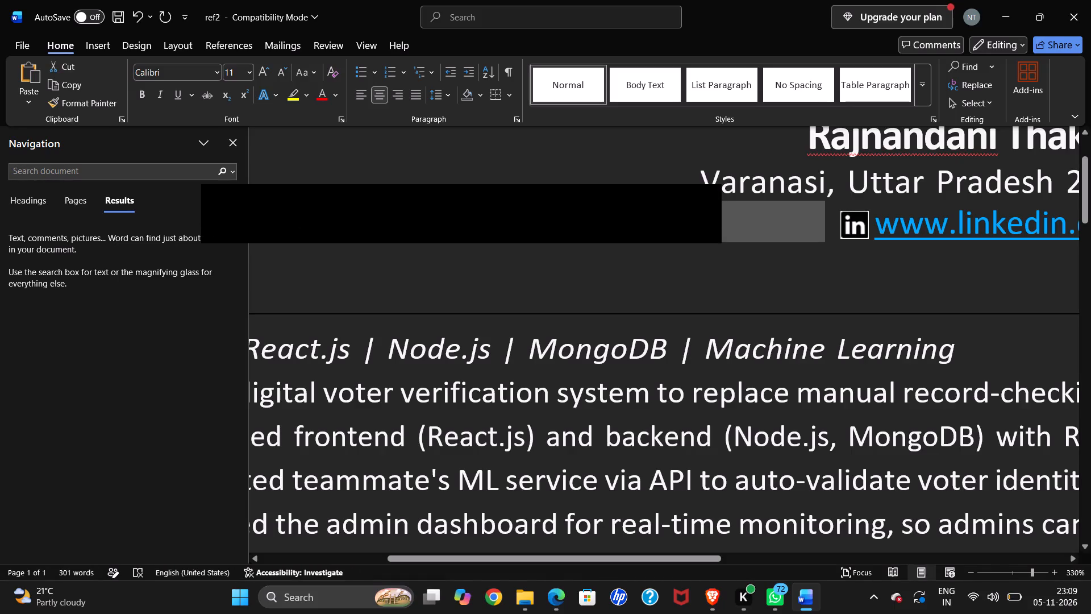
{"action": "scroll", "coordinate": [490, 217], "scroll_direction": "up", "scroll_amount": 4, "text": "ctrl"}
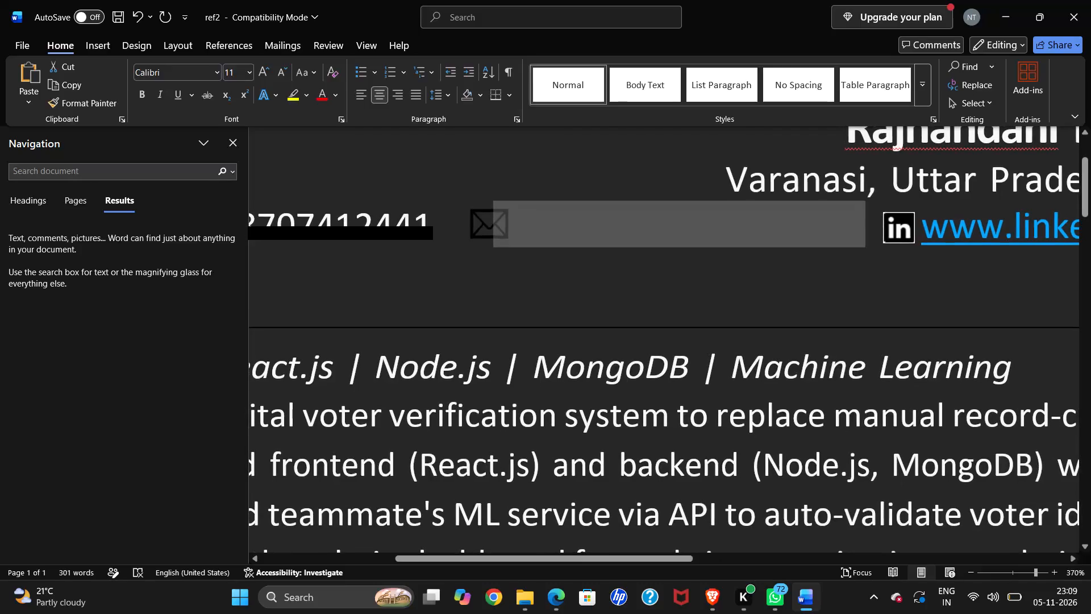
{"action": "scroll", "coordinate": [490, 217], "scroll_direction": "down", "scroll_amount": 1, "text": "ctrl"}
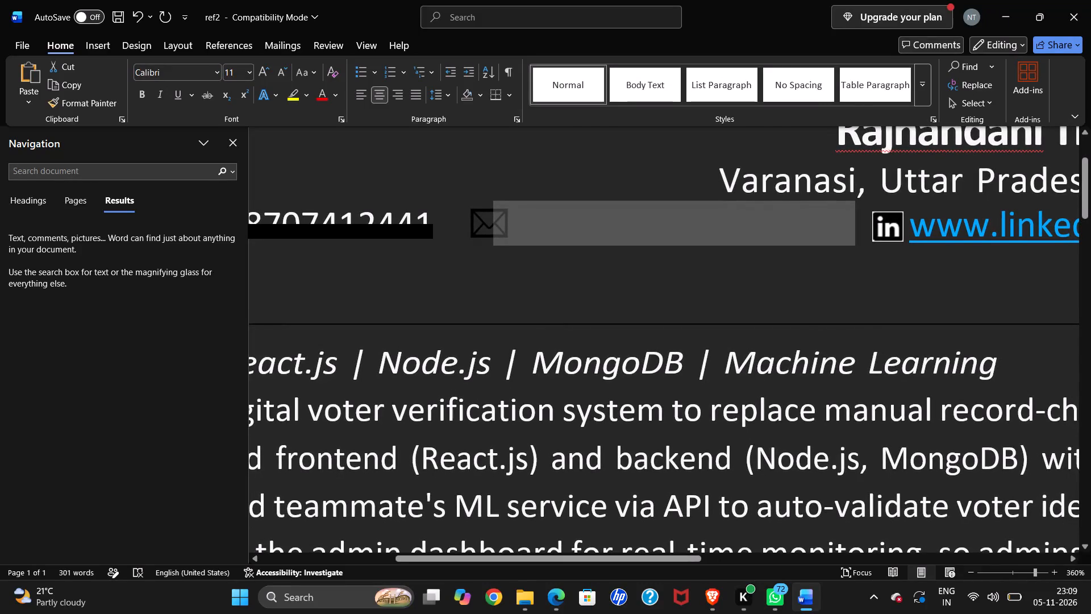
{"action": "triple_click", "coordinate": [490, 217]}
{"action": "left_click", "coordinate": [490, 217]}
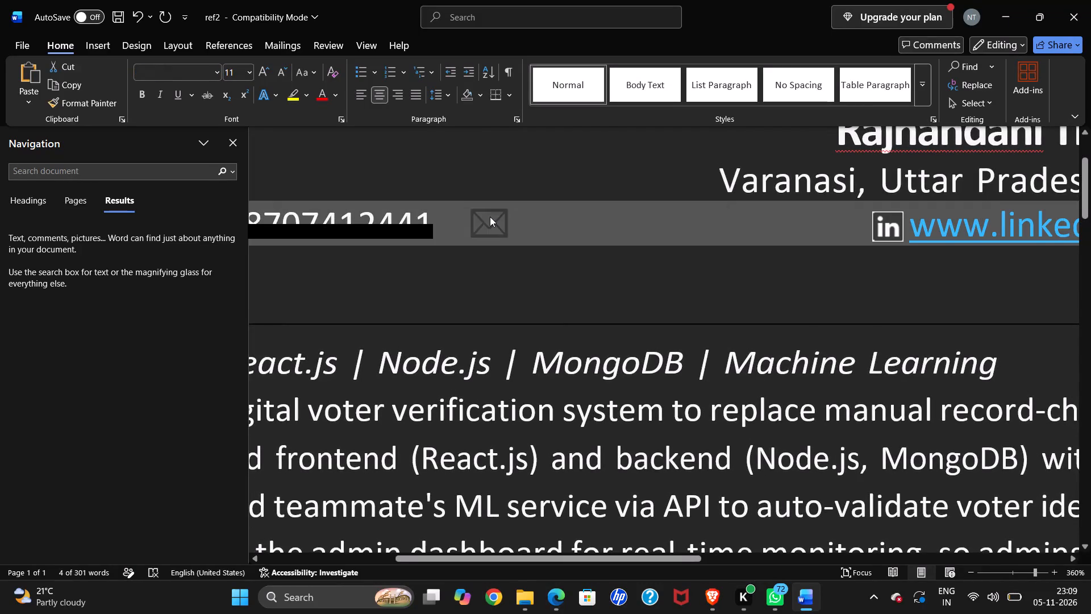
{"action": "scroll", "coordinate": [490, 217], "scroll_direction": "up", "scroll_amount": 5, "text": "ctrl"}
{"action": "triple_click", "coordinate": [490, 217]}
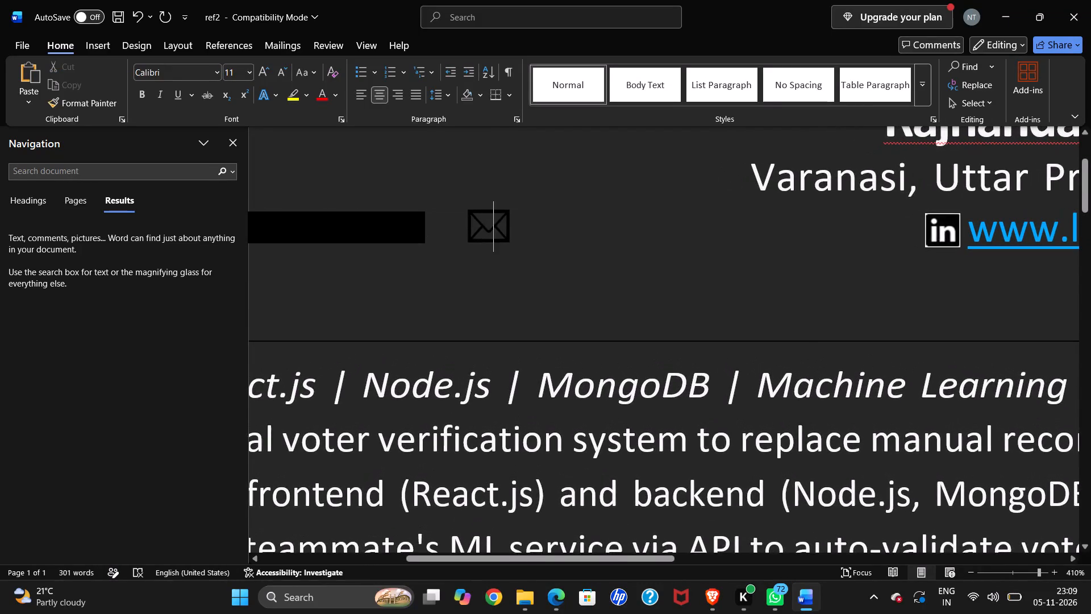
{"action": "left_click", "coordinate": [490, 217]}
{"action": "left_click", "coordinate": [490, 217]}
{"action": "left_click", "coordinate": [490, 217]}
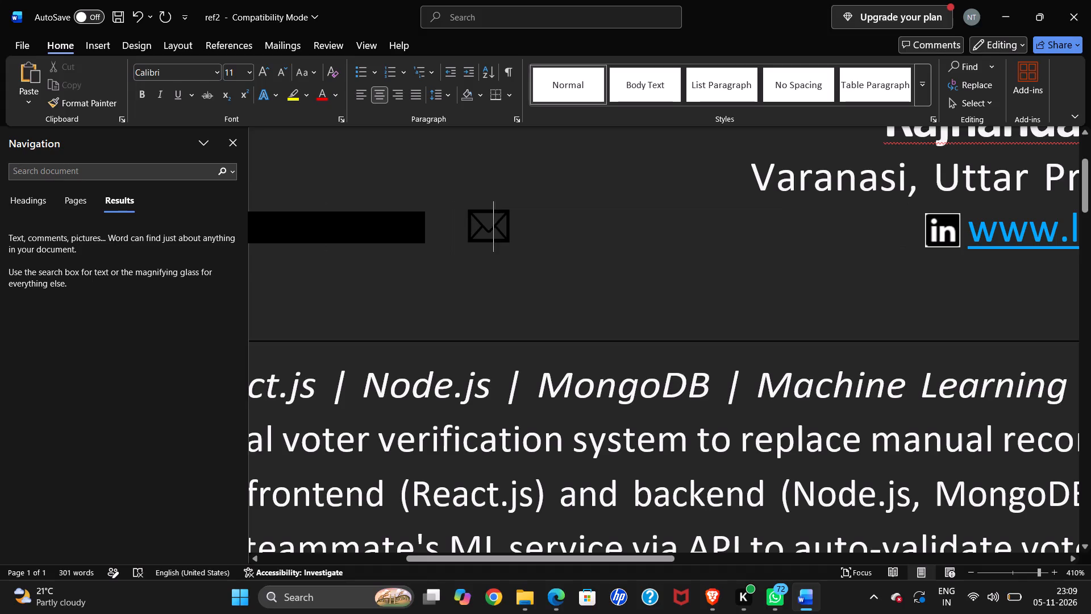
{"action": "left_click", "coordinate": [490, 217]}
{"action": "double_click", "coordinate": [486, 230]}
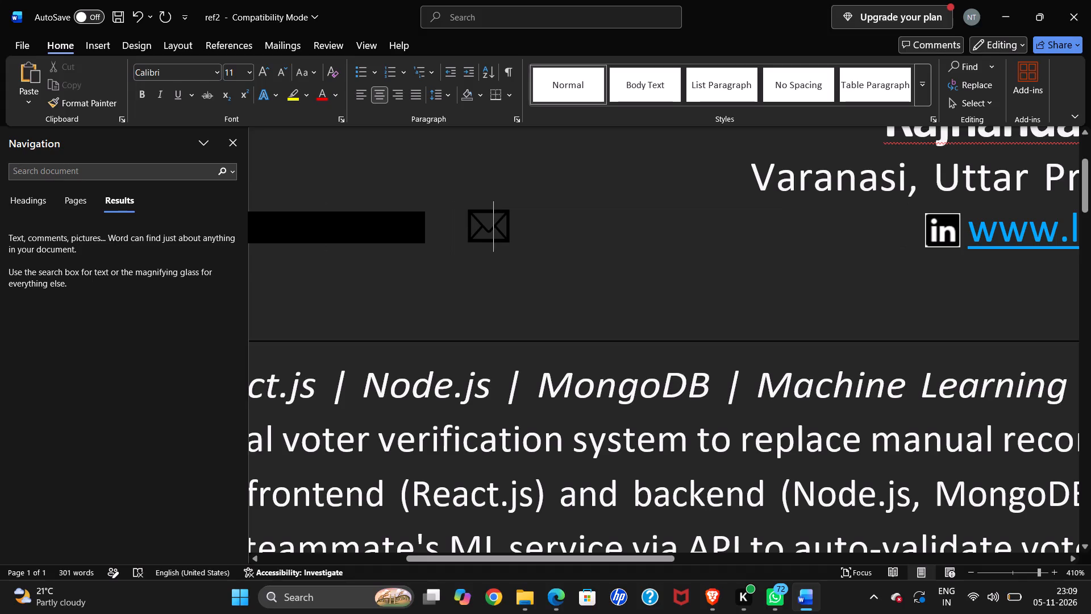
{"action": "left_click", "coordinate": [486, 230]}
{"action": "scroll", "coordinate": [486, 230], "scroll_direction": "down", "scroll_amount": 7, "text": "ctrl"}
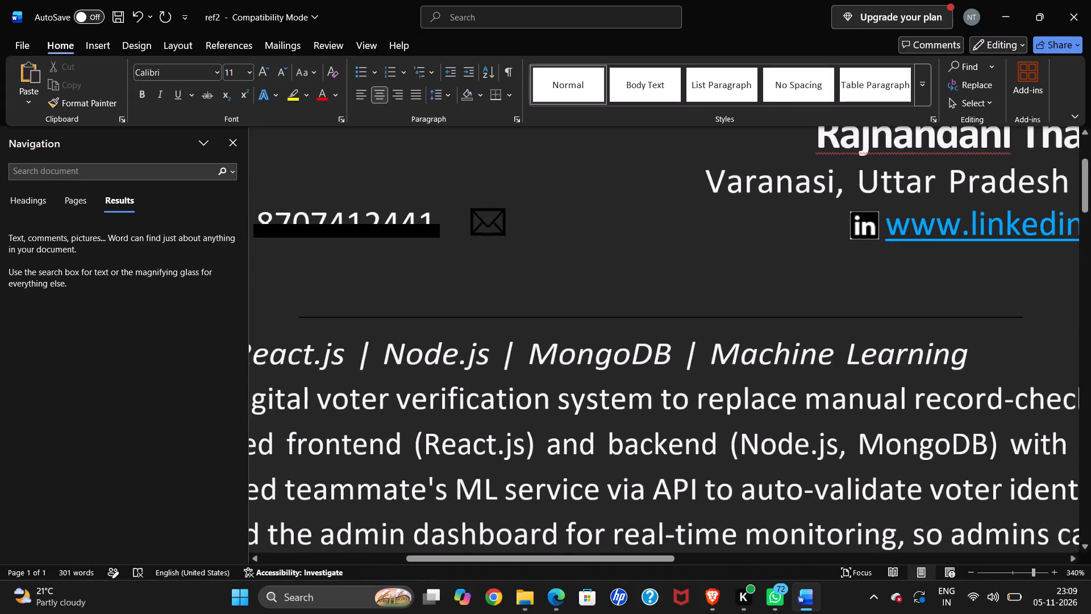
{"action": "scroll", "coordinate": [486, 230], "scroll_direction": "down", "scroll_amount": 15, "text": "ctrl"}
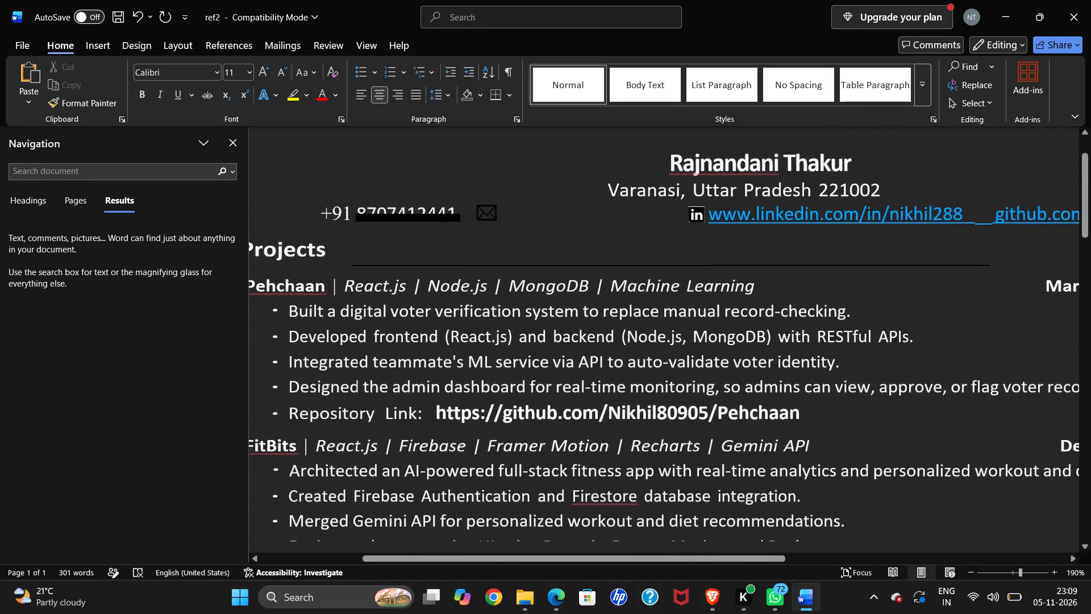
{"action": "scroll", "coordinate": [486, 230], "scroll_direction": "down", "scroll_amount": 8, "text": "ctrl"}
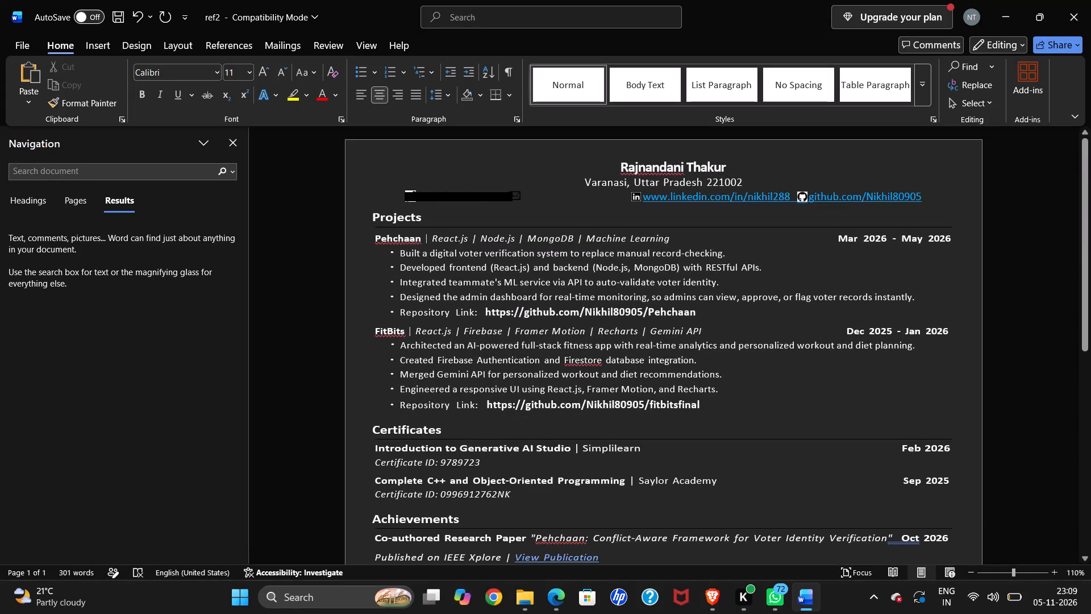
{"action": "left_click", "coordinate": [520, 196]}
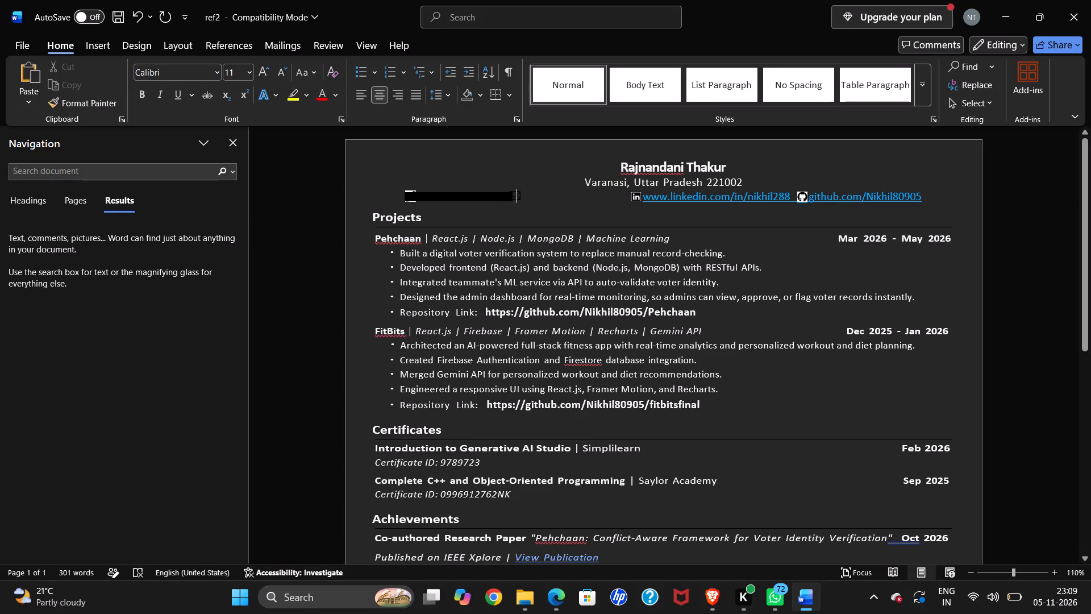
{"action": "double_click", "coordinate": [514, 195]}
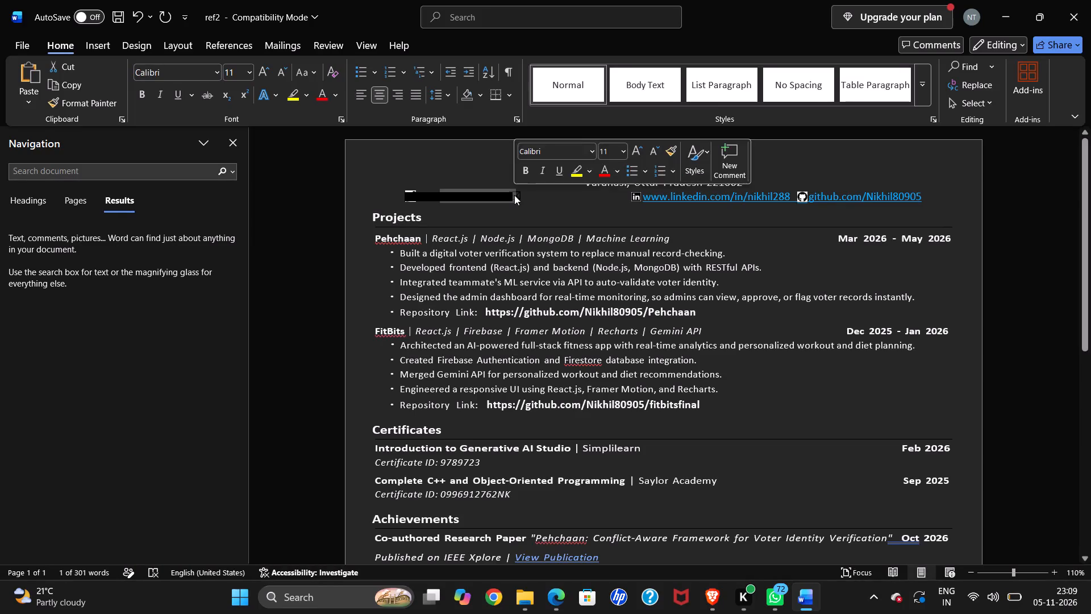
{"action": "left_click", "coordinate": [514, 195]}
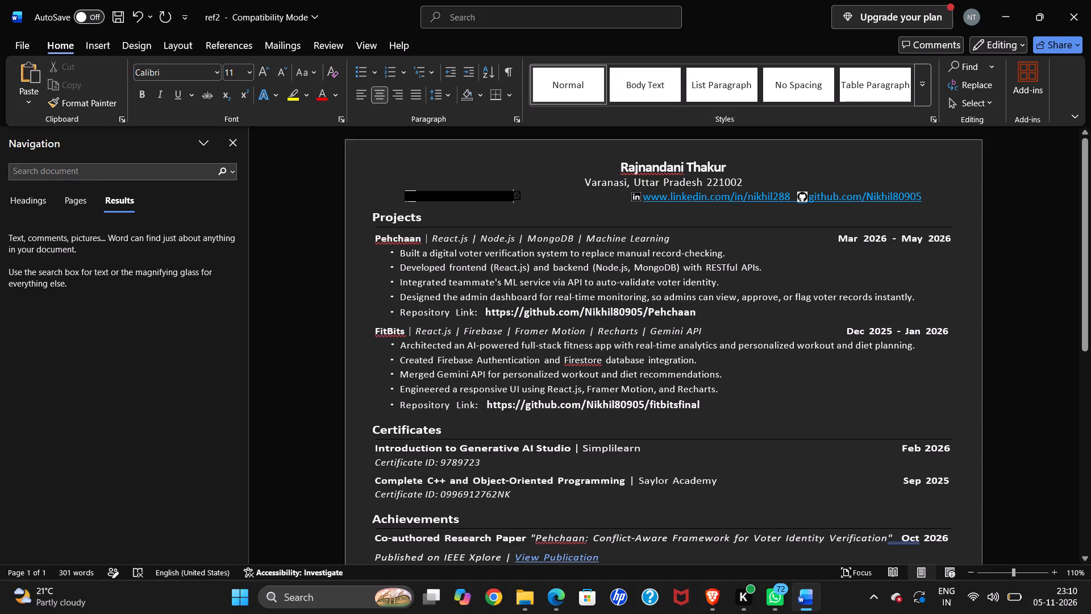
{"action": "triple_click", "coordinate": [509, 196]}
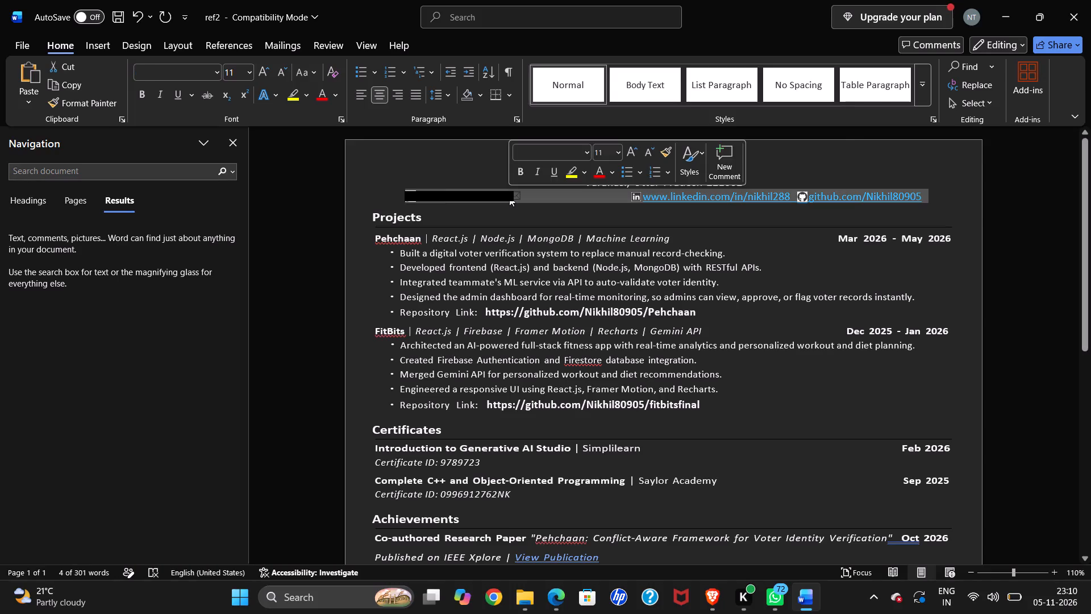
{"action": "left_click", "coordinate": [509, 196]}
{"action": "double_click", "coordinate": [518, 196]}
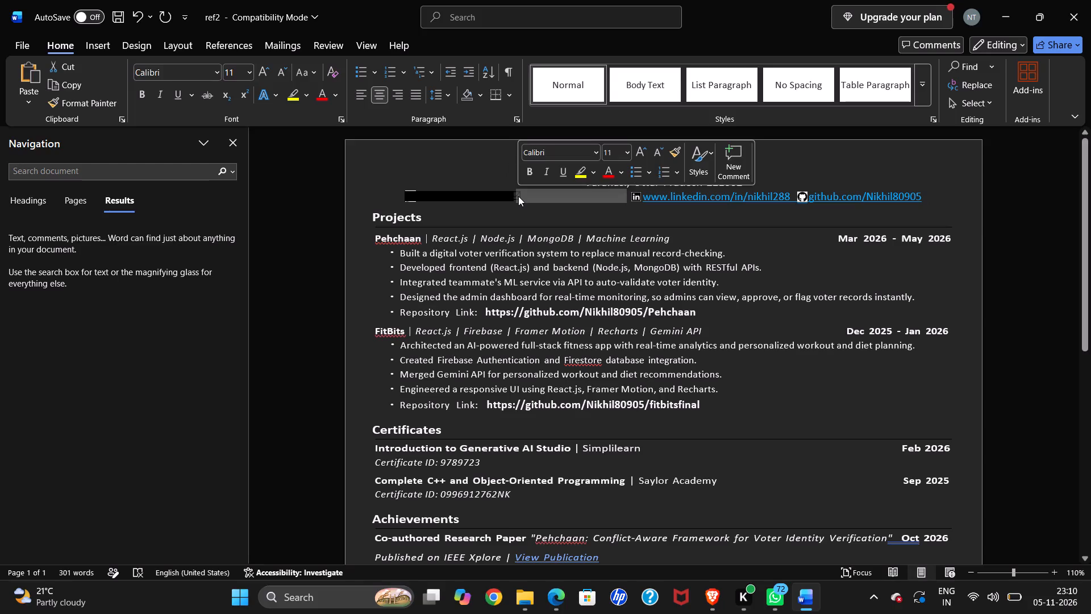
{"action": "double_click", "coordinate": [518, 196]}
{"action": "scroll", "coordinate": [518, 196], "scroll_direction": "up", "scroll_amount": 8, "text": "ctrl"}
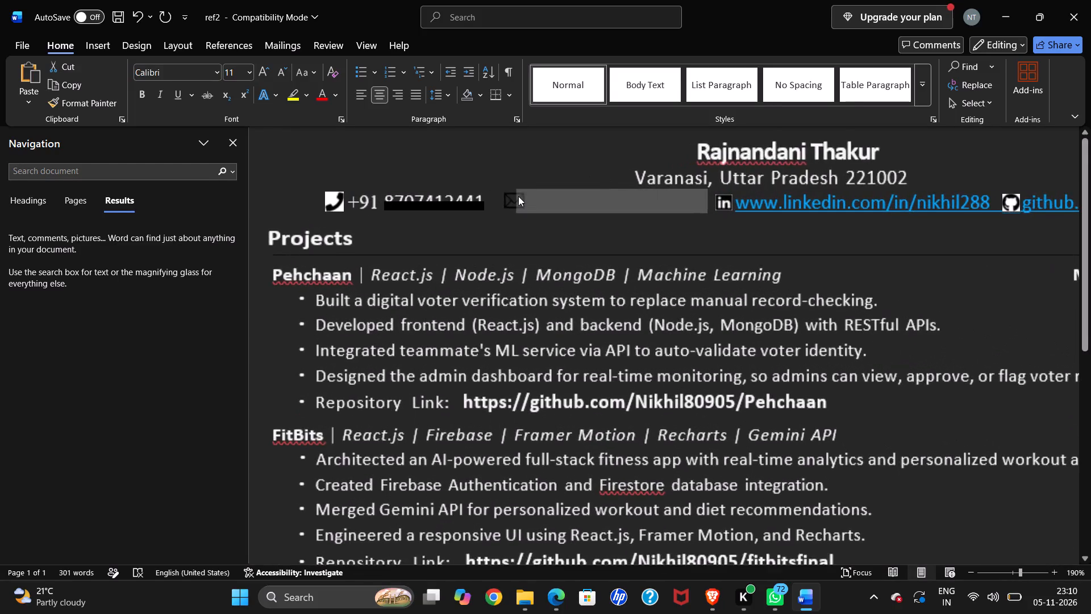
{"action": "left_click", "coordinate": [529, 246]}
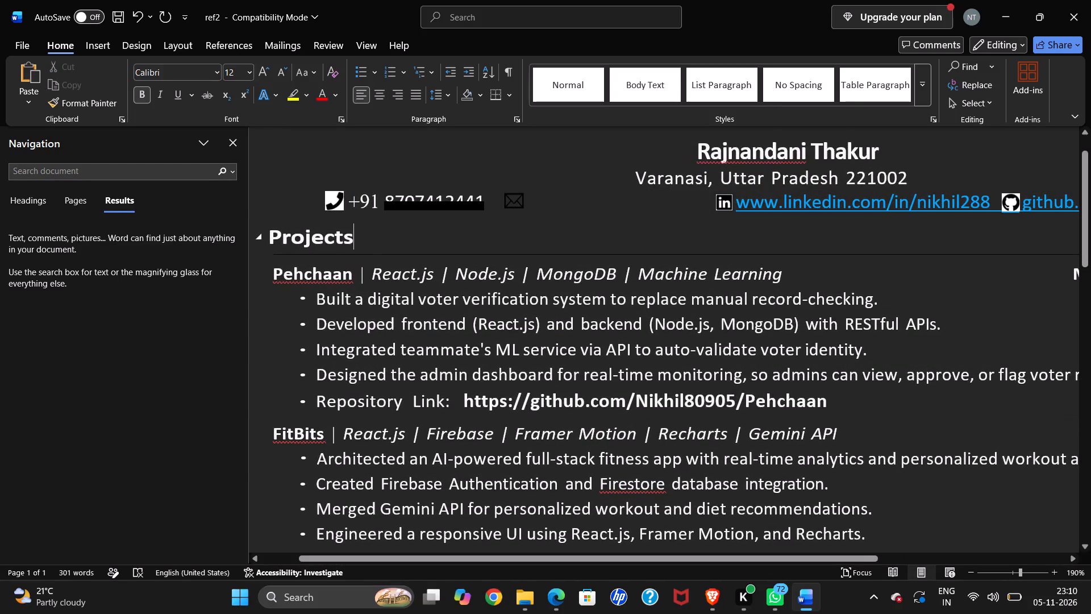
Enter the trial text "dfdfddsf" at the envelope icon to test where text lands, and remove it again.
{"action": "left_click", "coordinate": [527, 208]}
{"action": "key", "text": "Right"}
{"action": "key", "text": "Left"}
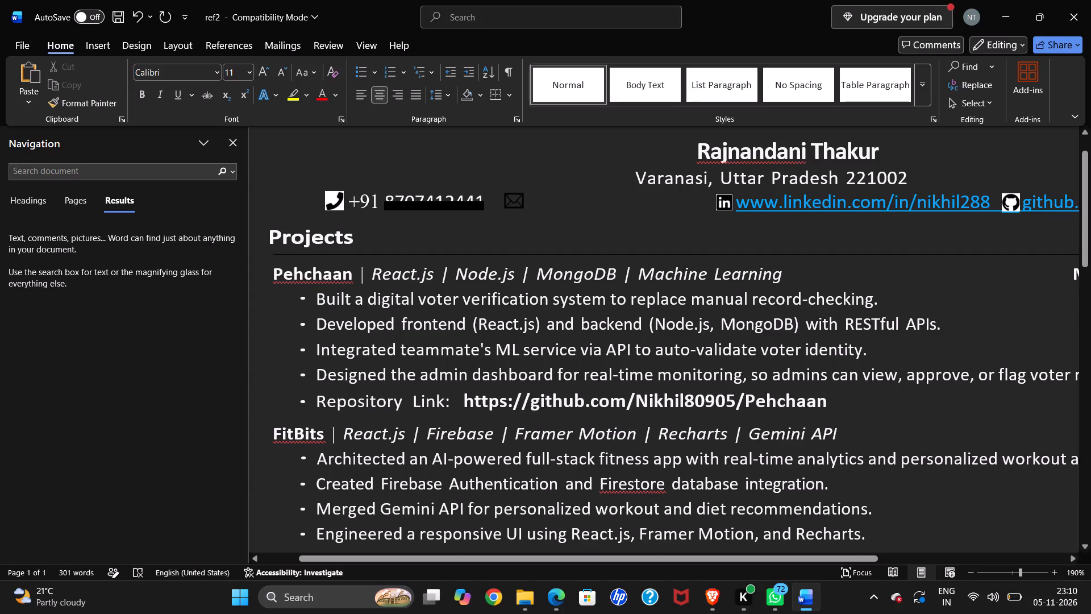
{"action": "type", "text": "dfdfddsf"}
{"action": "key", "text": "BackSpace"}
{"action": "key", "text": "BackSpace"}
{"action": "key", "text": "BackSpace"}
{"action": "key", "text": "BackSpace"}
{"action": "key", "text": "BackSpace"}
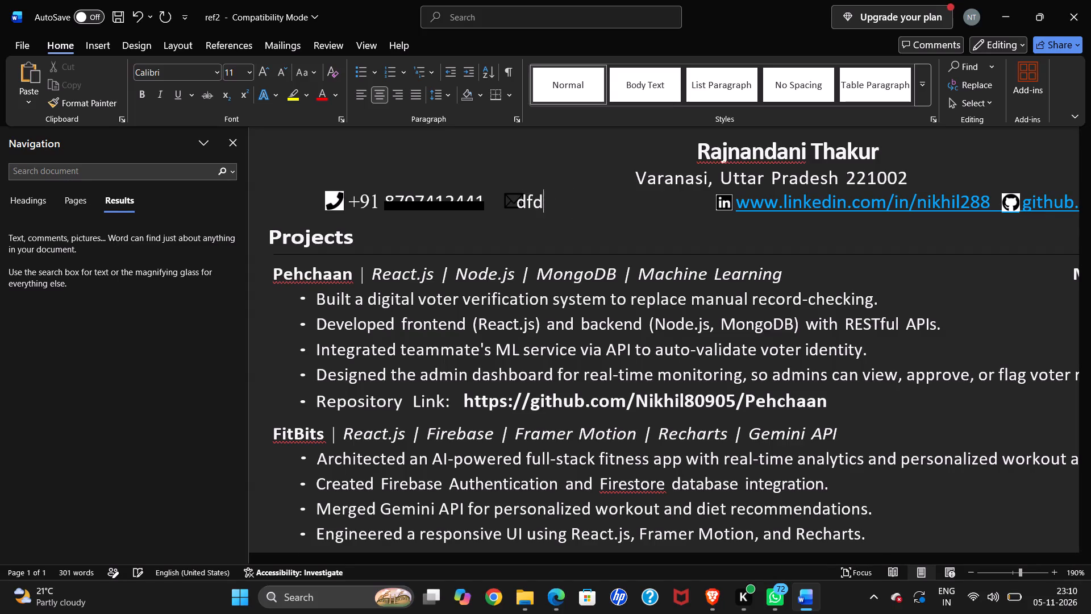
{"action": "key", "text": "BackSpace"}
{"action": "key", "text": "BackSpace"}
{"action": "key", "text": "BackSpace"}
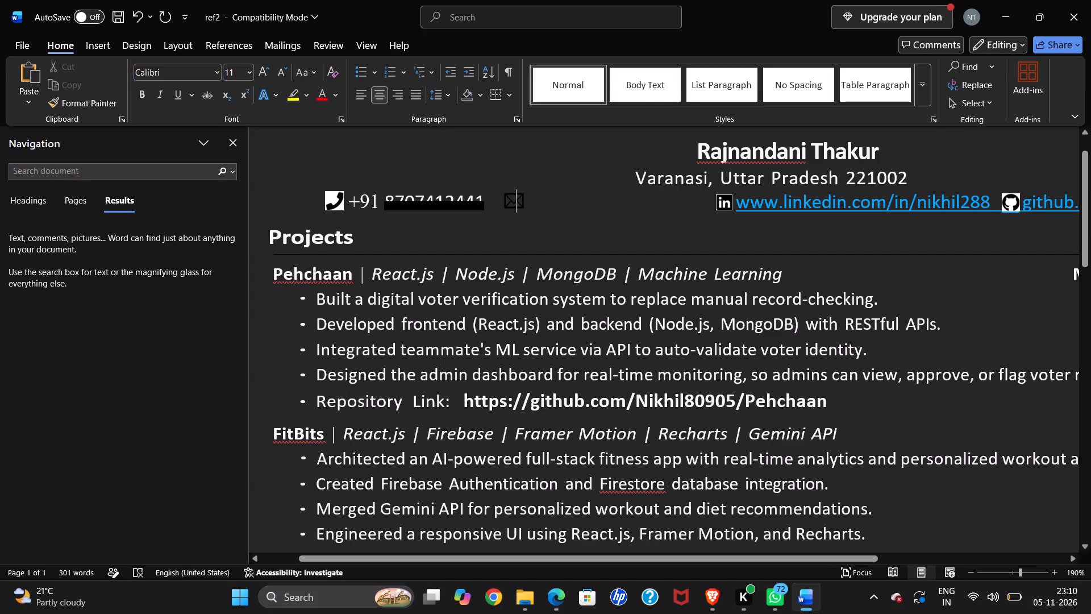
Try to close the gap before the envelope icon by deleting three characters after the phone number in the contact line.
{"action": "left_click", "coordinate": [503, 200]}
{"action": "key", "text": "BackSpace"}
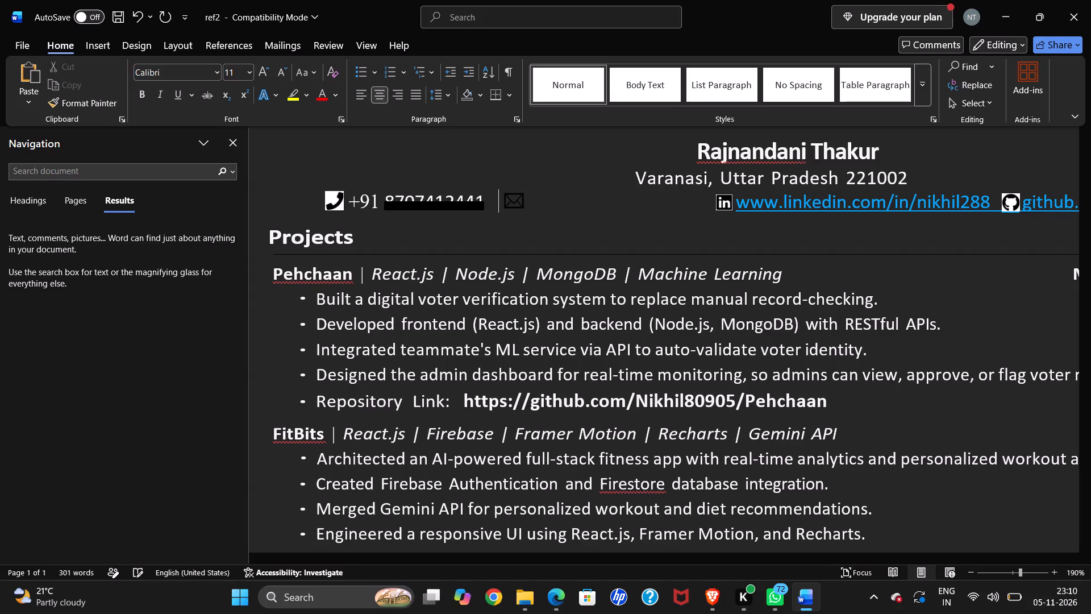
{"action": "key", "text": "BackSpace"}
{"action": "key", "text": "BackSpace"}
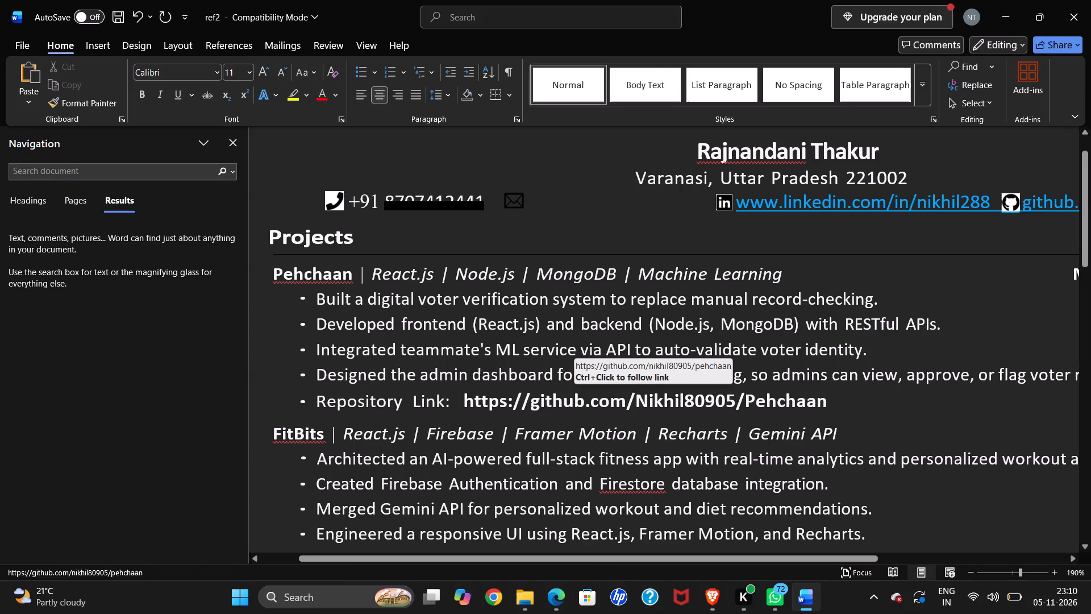
Close the ref2 document without saving its changes.
{"action": "left_click", "coordinate": [1082, 2]}
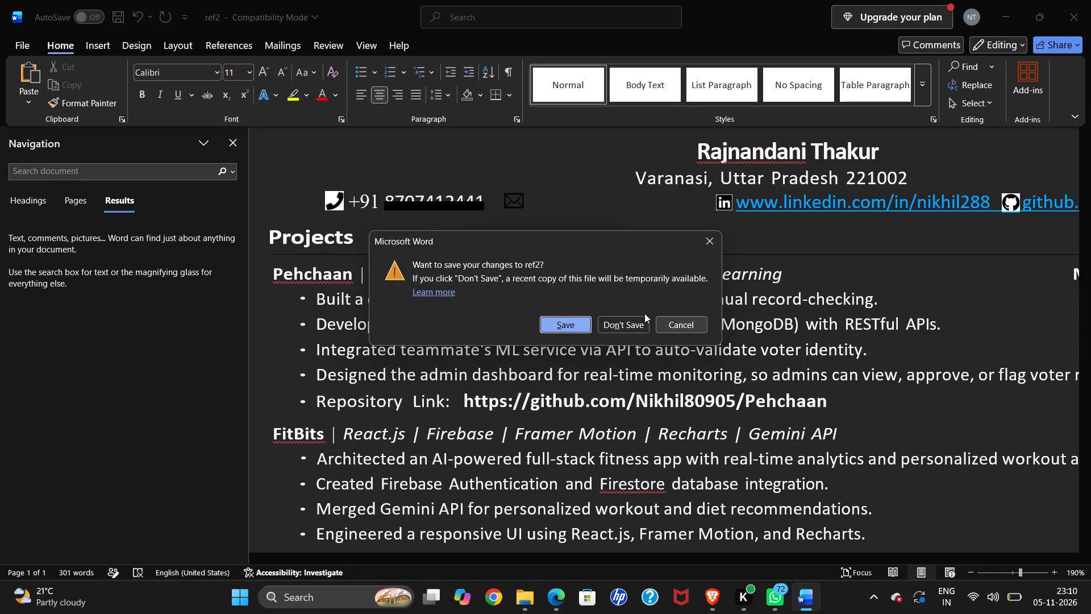
{"action": "left_click", "coordinate": [638, 324]}
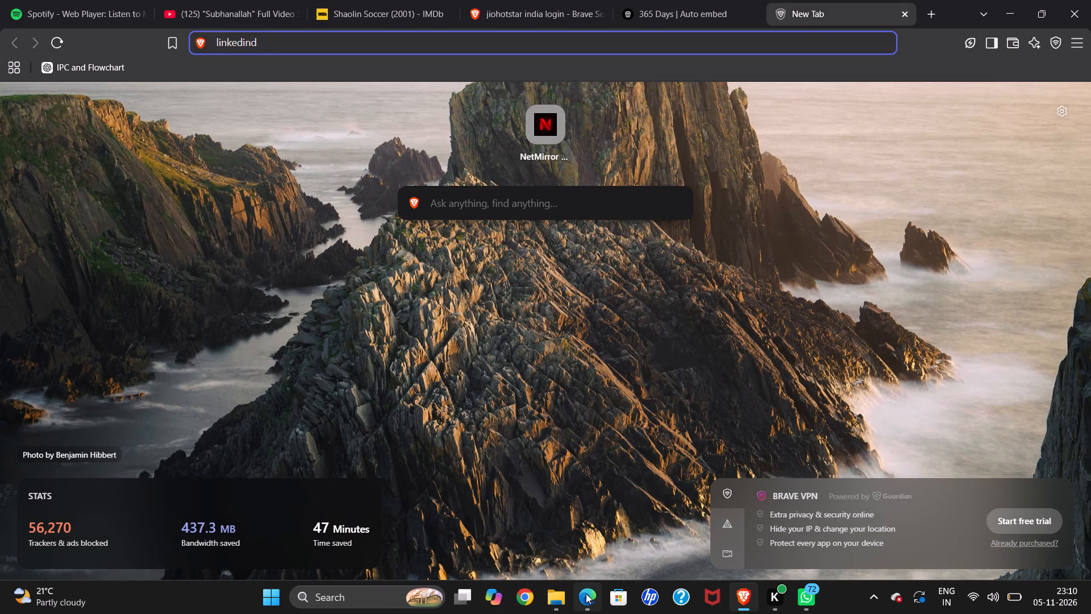
Open the Nandu final resume Word document from the Downloads folder, look at its header and minimize it.
{"action": "left_click", "coordinate": [545, 596]}
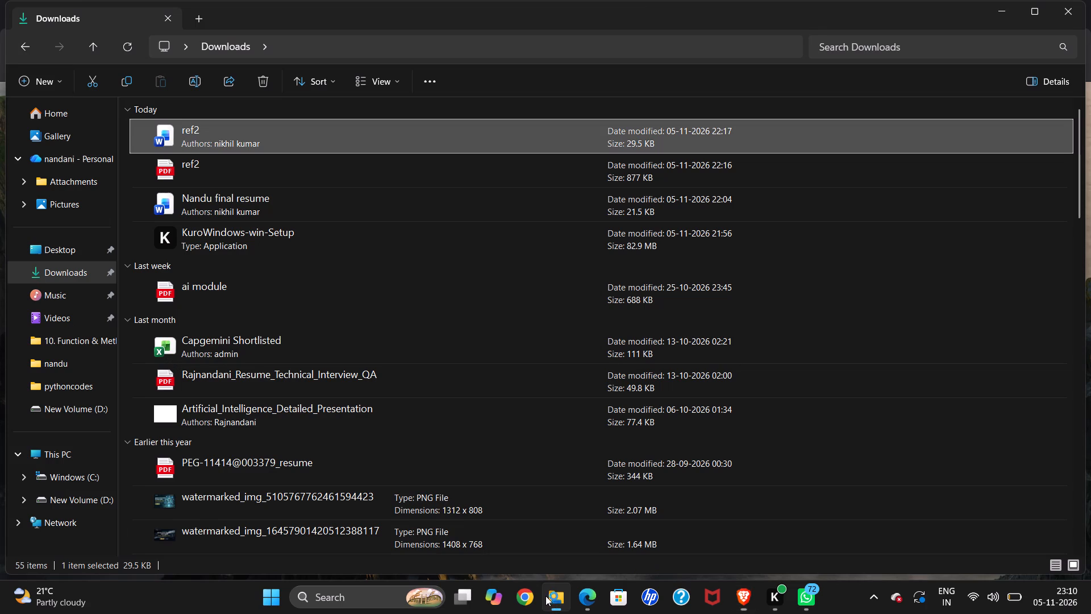
{"action": "left_click", "coordinate": [332, 211]}
{"action": "key", "text": "Return"}
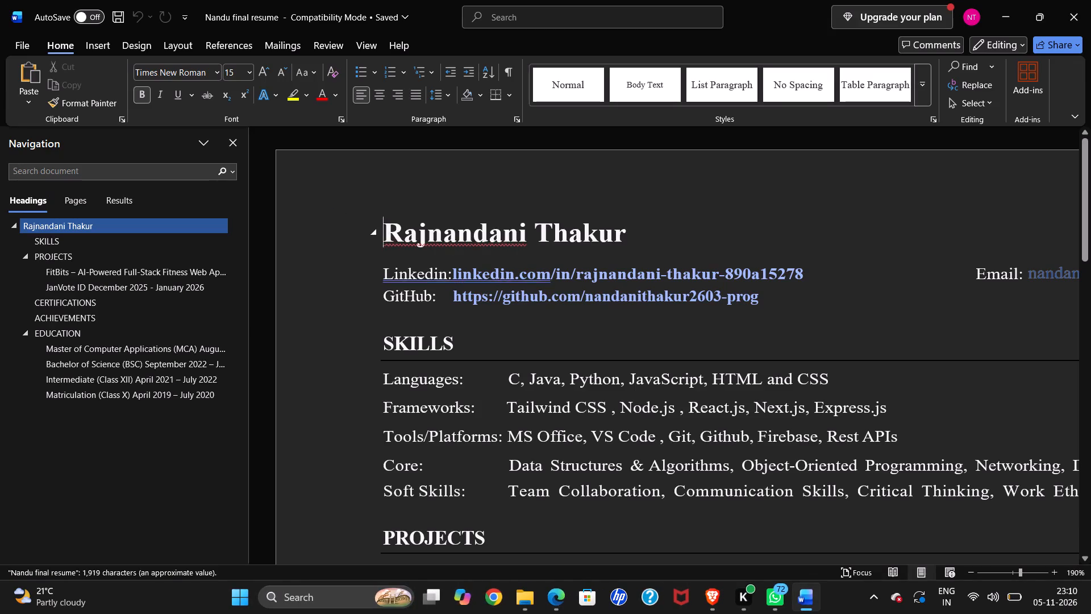
{"action": "scroll", "coordinate": [445, 243], "scroll_direction": "down", "scroll_amount": 2, "text": "ctrl"}
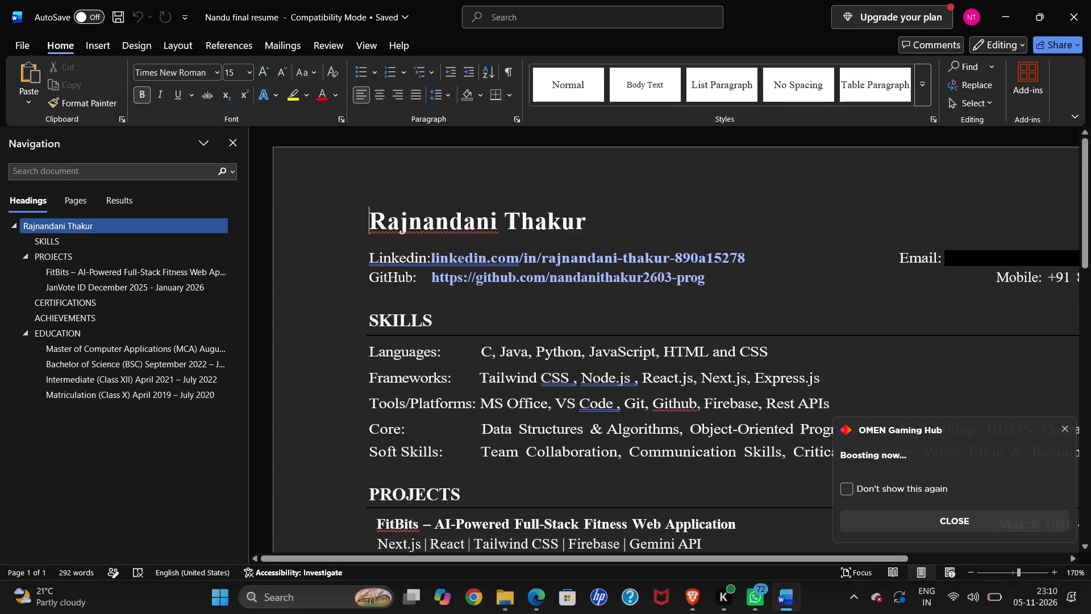
{"action": "left_click", "coordinate": [997, 18]}
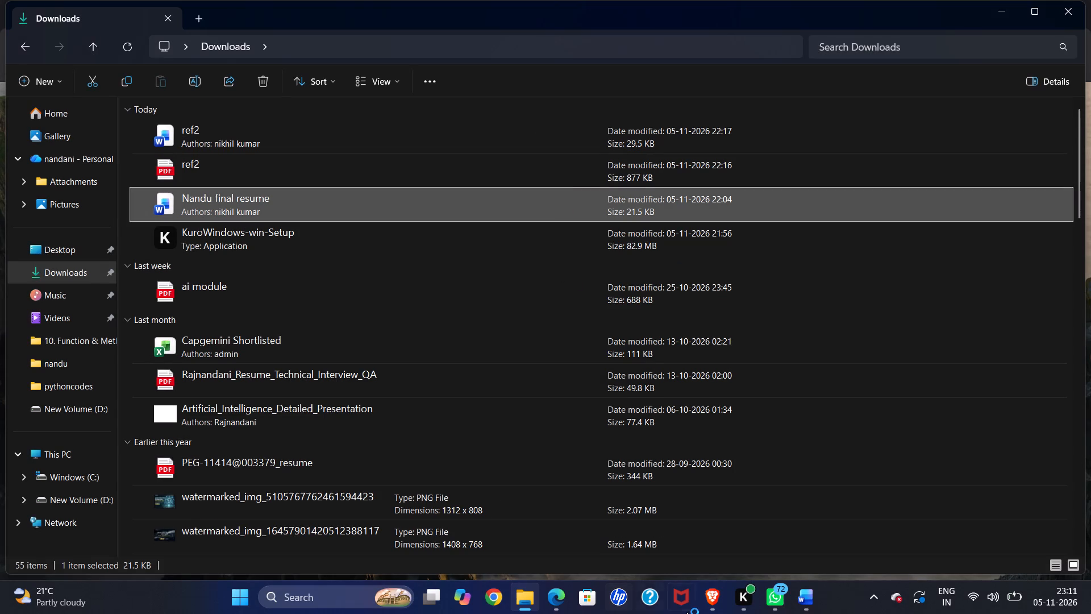
Switch to Brave and shorten the mistyped LinkedIn entry in the new tab's address to "linked".
{"action": "left_click", "coordinate": [705, 611]}
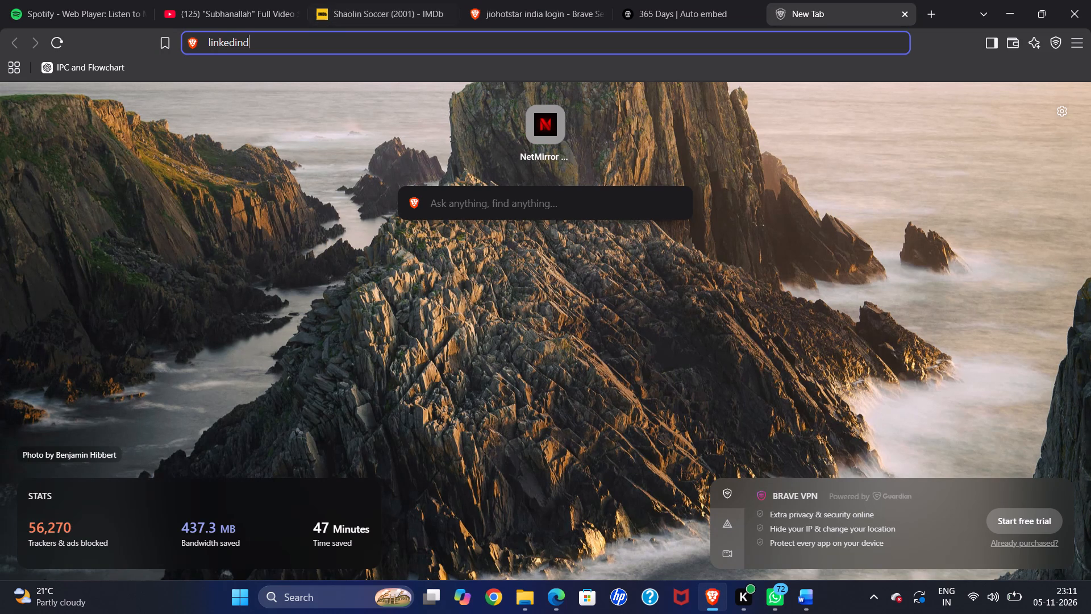
{"action": "left_click", "coordinate": [463, 48]}
{"action": "key", "text": "BackSpace"}
{"action": "key", "text": "BackSpace"}
{"action": "key", "text": "BackSpace"}
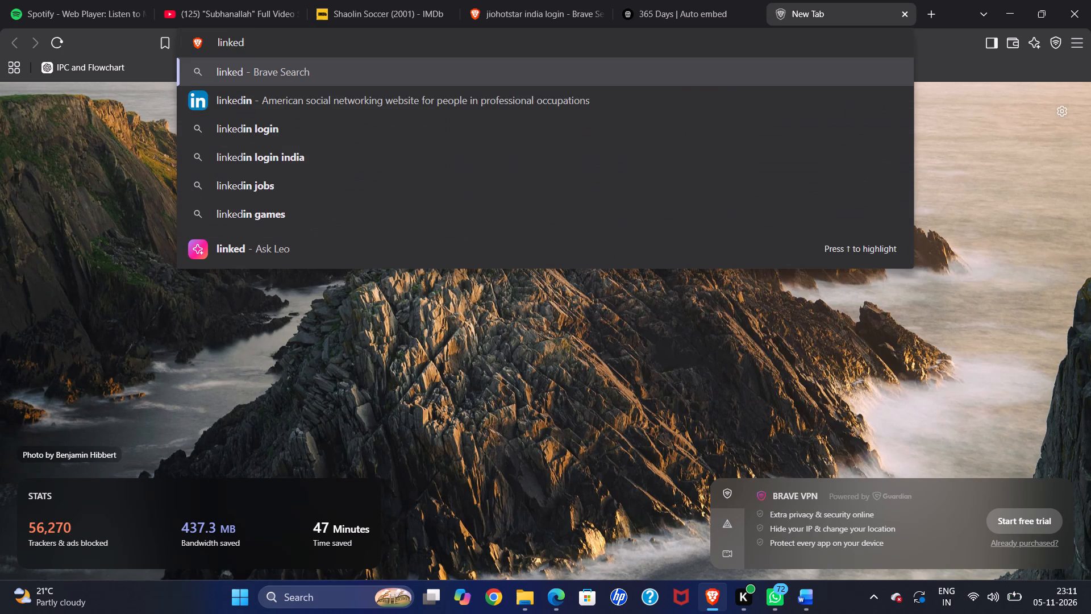
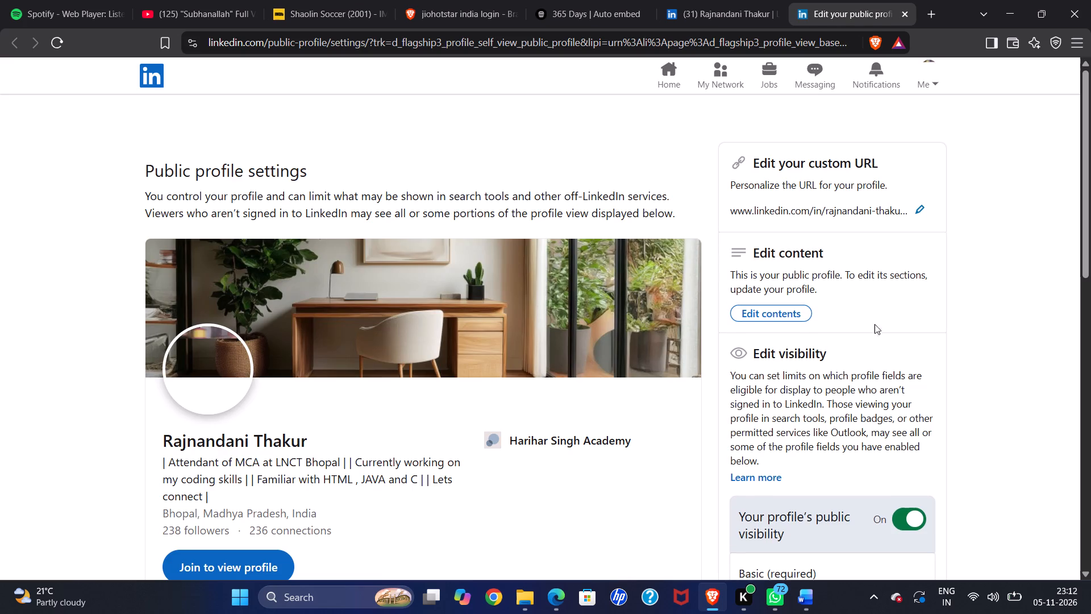
{"action": "left_click", "coordinate": [922, 208]}
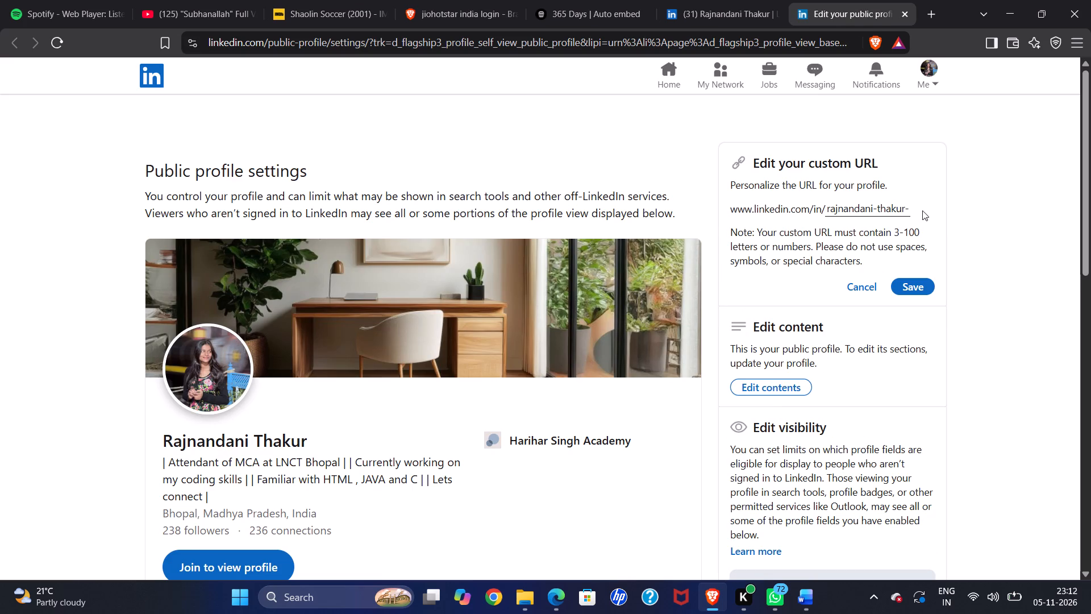
{"action": "left_click", "coordinate": [905, 207]}
{"action": "key", "text": "Right"}
{"action": "key", "text": "Right"}
{"action": "key", "text": "Right"}
{"action": "key", "text": "Right"}
{"action": "key", "text": "Right"}
{"action": "key", "text": "Right"}
{"action": "key", "text": "Right"}
{"action": "key", "text": "Right"}
{"action": "key", "text": "Right"}
{"action": "key", "text": "Right"}
{"action": "key", "text": "Right"}
{"action": "key", "text": "Right"}
{"action": "key", "text": "Right"}
{"action": "key", "text": "Right"}
{"action": "key", "text": "Right"}
{"action": "key", "text": "Right"}
{"action": "key", "text": "Right"}
{"action": "key", "text": "Right"}
{"action": "key", "text": "Right"}
{"action": "key", "text": "Right"}
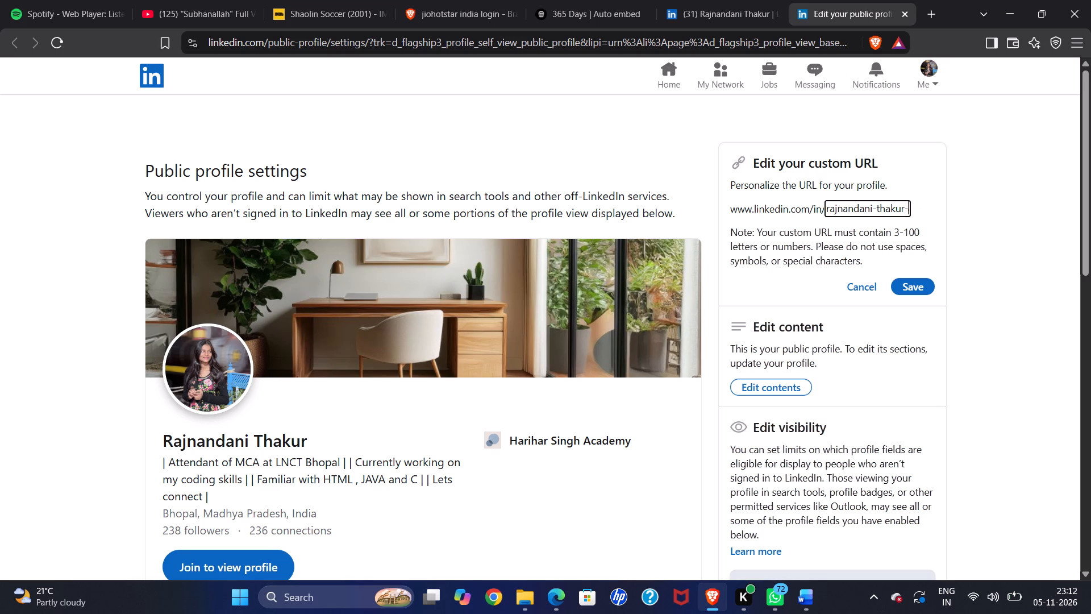
{"action": "key", "text": "BackSpace"}
{"action": "key", "text": "BackSpace"}
{"action": "key", "text": "BackSpace"}
{"action": "key", "text": "BackSpace"}
{"action": "key", "text": "BackSpace"}
{"action": "key", "text": "BackSpace"}
{"action": "key", "text": "BackSpace"}
{"action": "key", "text": "BackSpace"}
{"action": "key", "text": "BackSpace"}
{"action": "key", "text": "BackSpace"}
{"action": "key", "text": "BackSpace"}
{"action": "key", "text": "BackSpace"}
{"action": "key", "text": "BackSpace"}
{"action": "key", "text": "BackSpace"}
{"action": "key", "text": "BackSpace"}
{"action": "key", "text": "BackSpace"}
{"action": "key", "text": "BackSpace"}
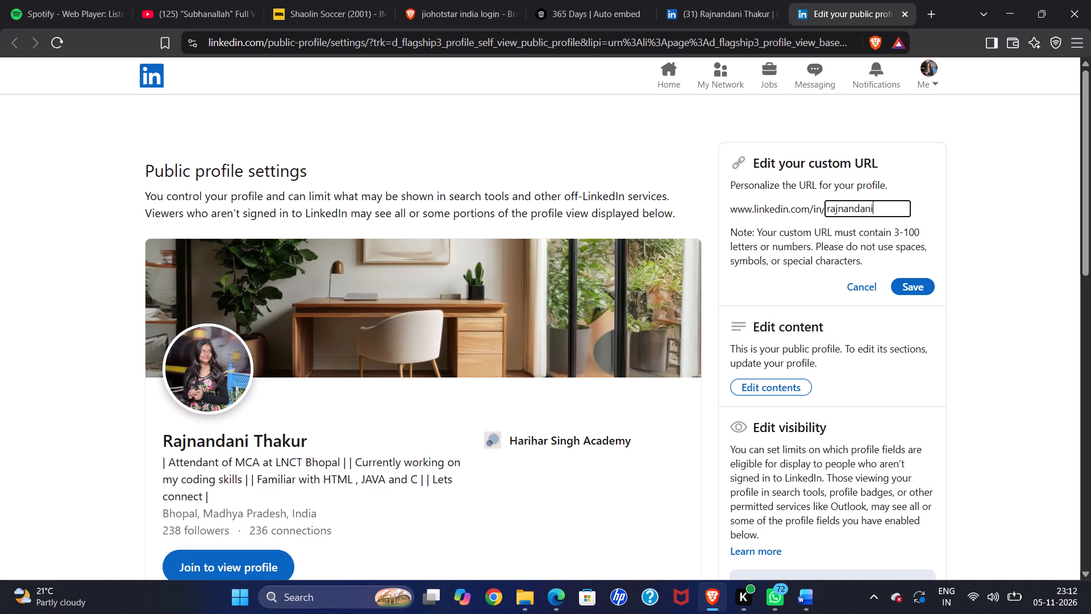
{"action": "key", "text": "BackSpace"}
{"action": "key", "text": "BackSpace"}
{"action": "key", "text": "BackSpace"}
{"action": "key", "text": "BackSpace"}
{"action": "key", "text": "BackSpace"}
{"action": "key", "text": "BackSpace"}
{"action": "key", "text": "BackSpace"}
{"action": "key", "text": "BackSpace"}
{"action": "key", "text": "BackSpace"}
{"action": "key", "text": "BackSpace"}
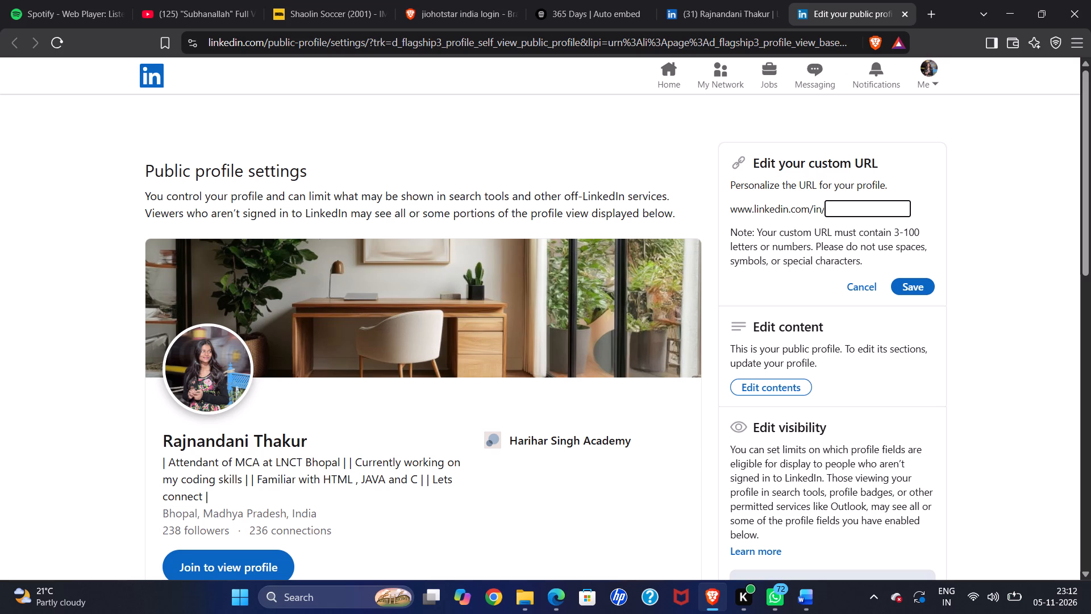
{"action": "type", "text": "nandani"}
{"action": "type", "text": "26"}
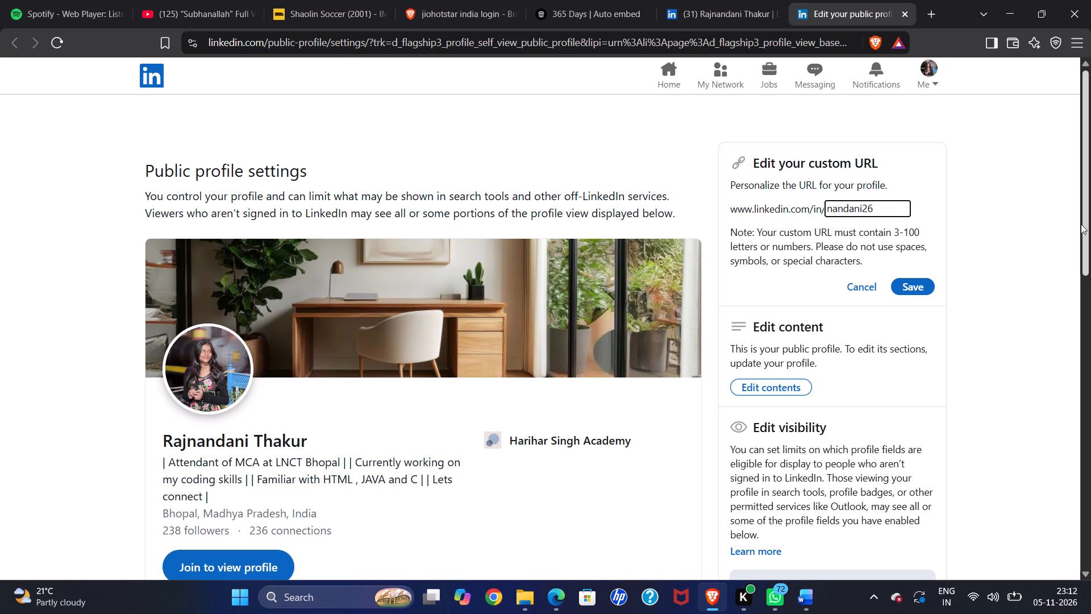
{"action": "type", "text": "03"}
{"action": "left_click", "coordinate": [919, 292]}
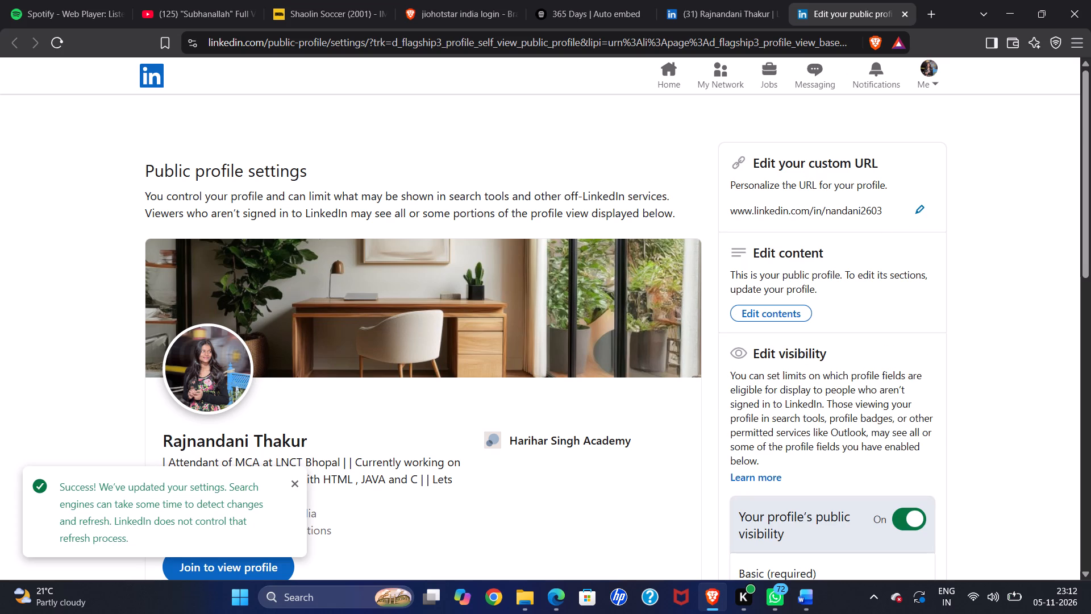
{"action": "left_click_drag", "start_coordinate": [880, 211], "coordinate": [943, 234]}
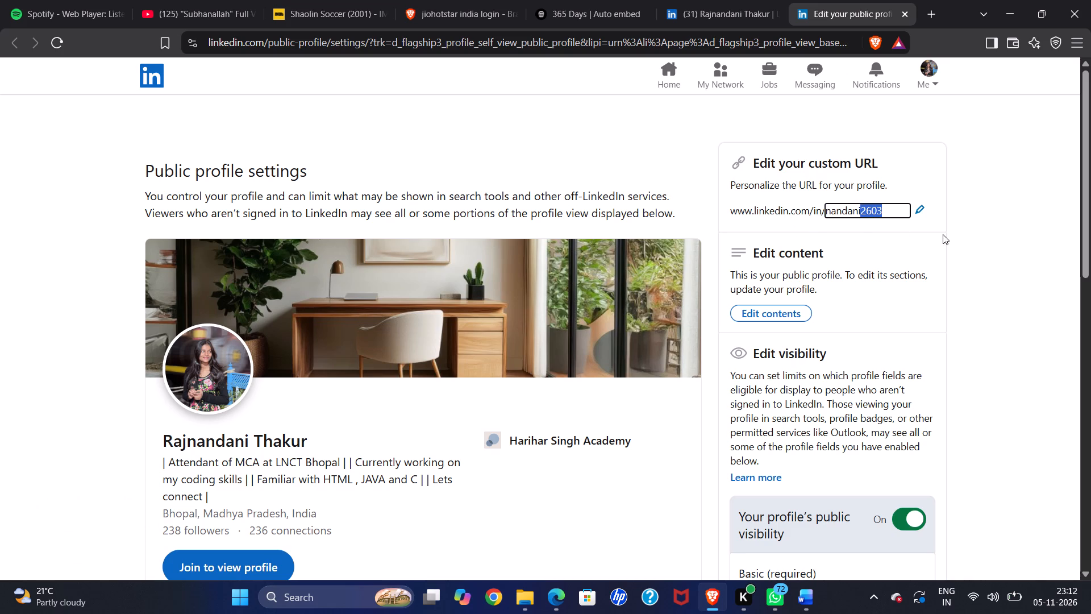
{"action": "left_click_drag", "start_coordinate": [943, 234], "coordinate": [1018, 238]}
{"action": "left_click", "coordinate": [1018, 238]}
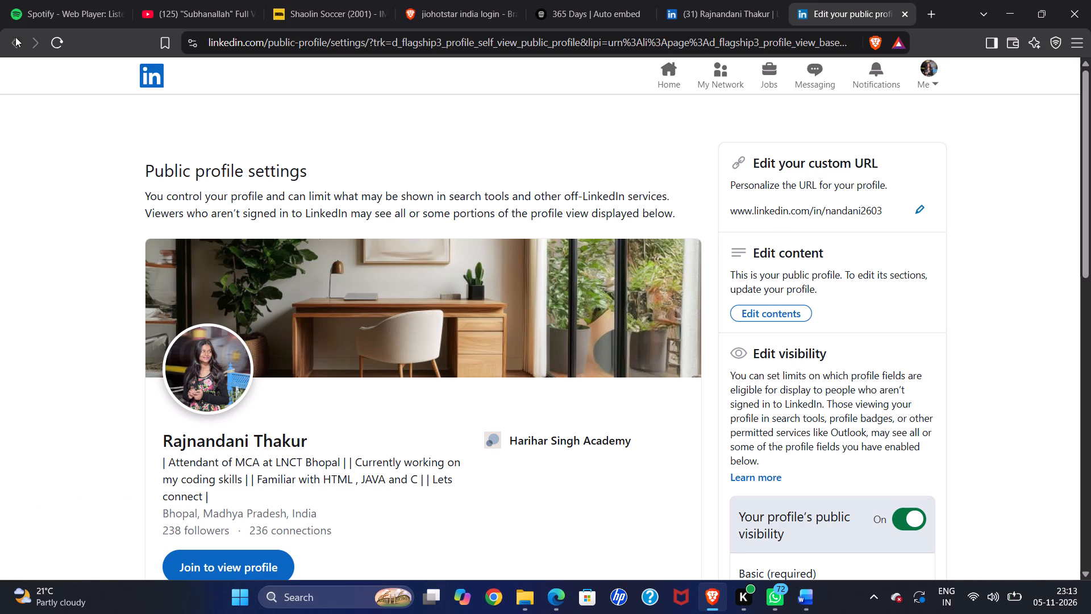
Reload the LinkedIn profile page, close the public profile settings page, and copy the updated public profile URL.
{"action": "left_click", "coordinate": [727, 0]}
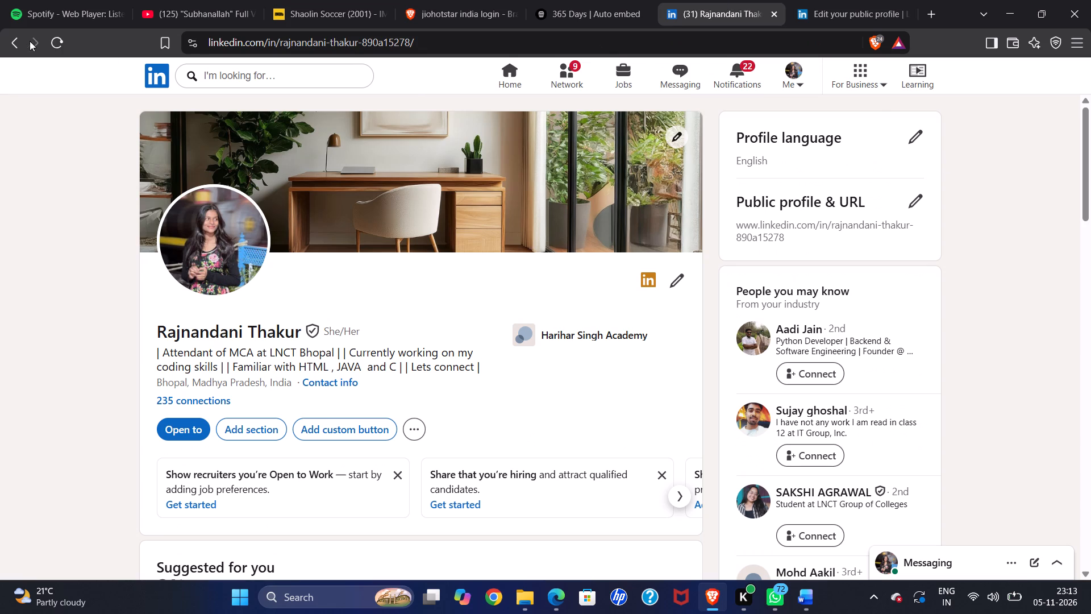
{"action": "left_click", "coordinate": [55, 39]}
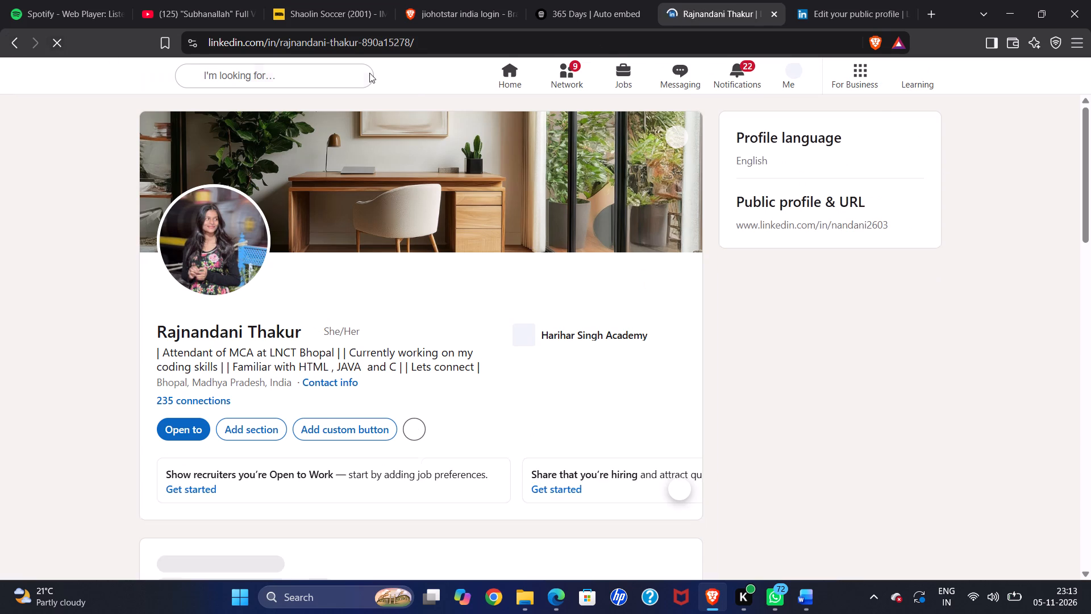
{"action": "left_click", "coordinate": [907, 17]}
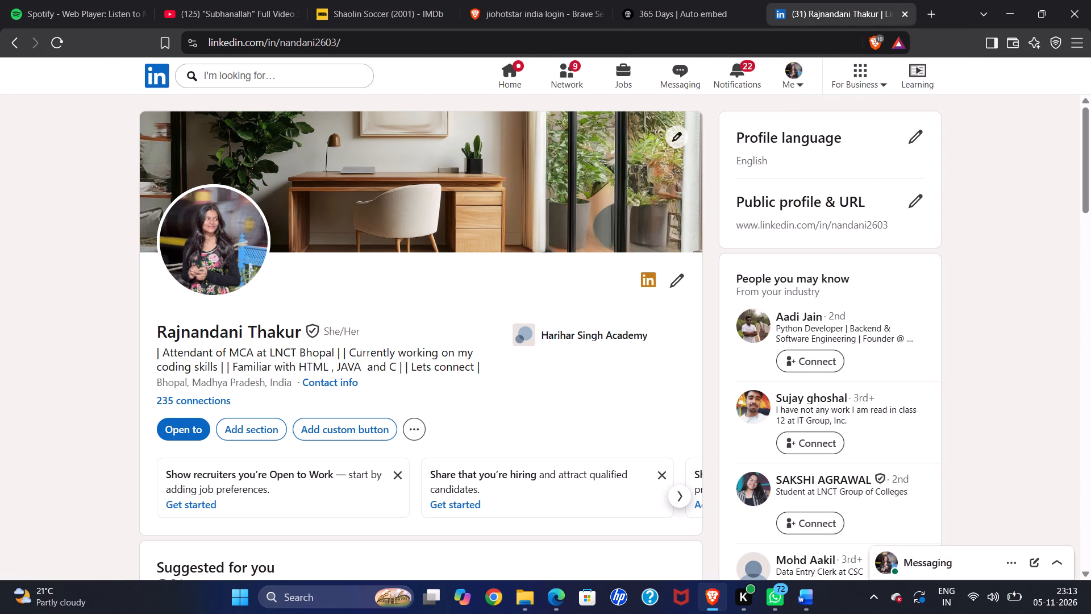
{"action": "left_click_drag", "start_coordinate": [886, 223], "coordinate": [735, 227]}
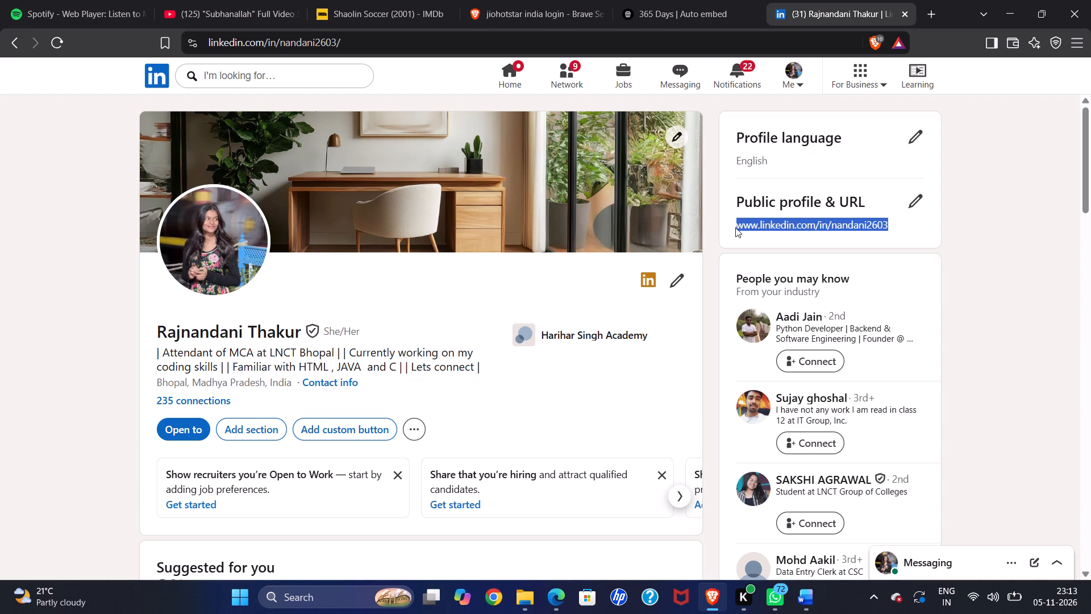
{"action": "key", "text": "ctrl+c"}
In the Nandu final resume in Word, replace the header's LinkedIn address with the copied URL, preceded by a space.
{"action": "left_click", "coordinate": [807, 607]}
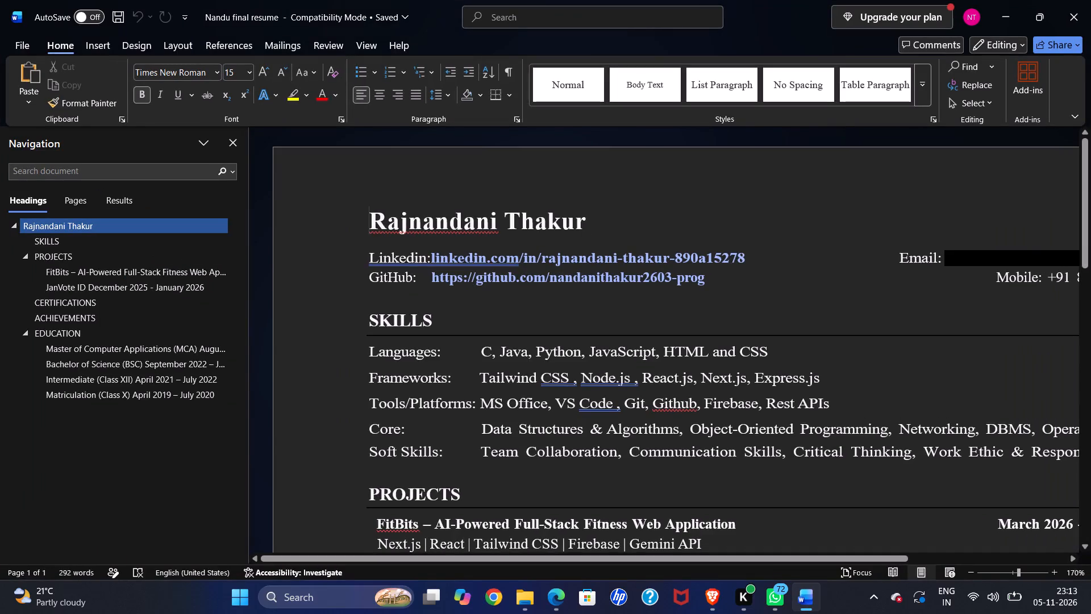
{"action": "left_click_drag", "start_coordinate": [435, 262], "coordinate": [470, 255]}
{"action": "left_click_drag", "start_coordinate": [470, 255], "coordinate": [724, 257]}
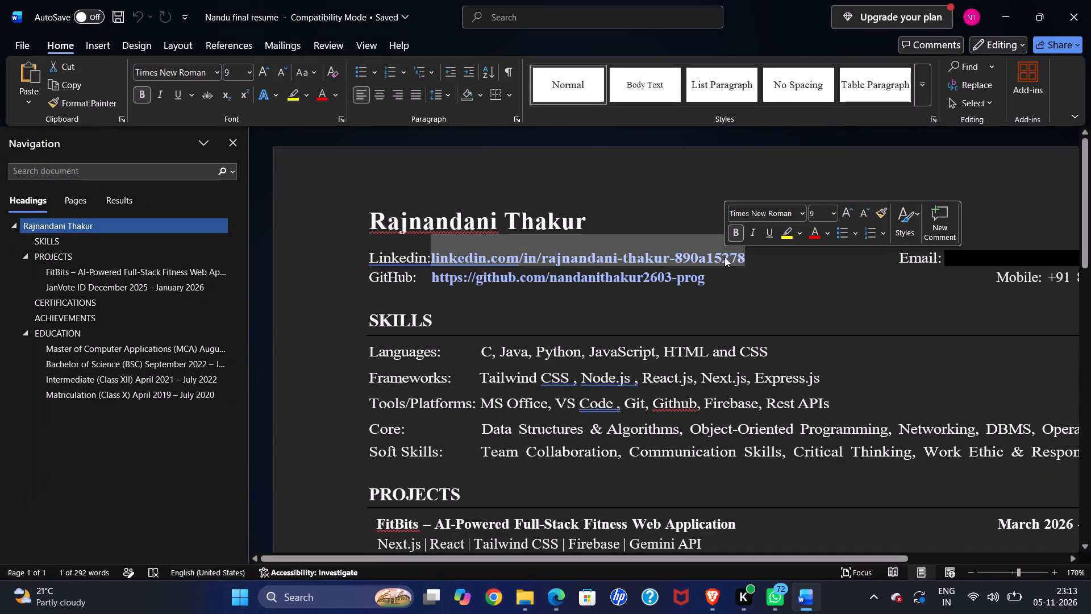
{"action": "key", "text": "BackSpace"}
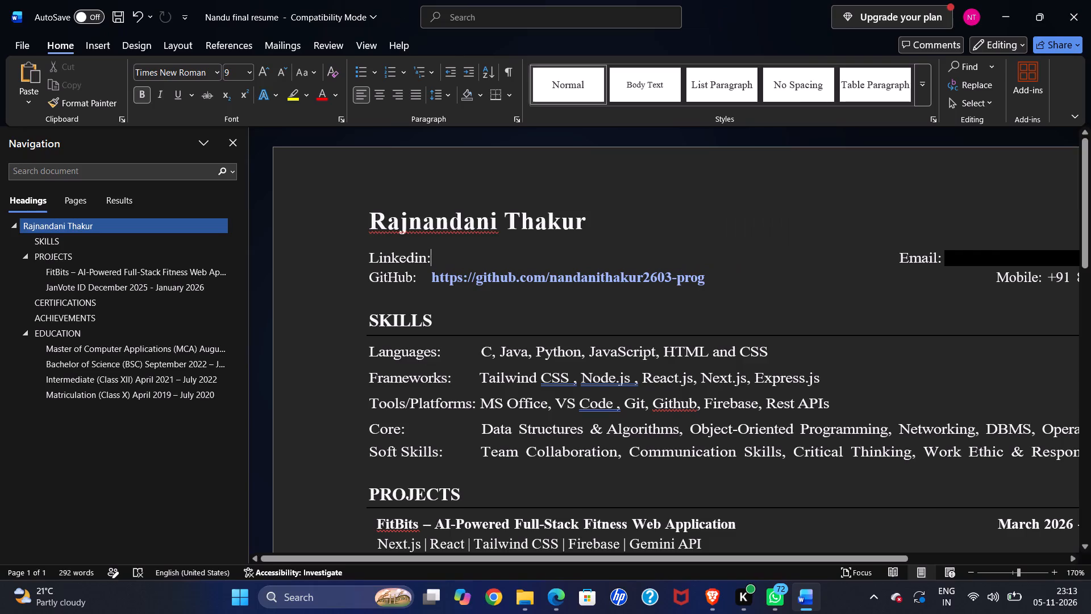
{"action": "key", "text": "space"}
{"action": "key", "text": "ctrl+v"}
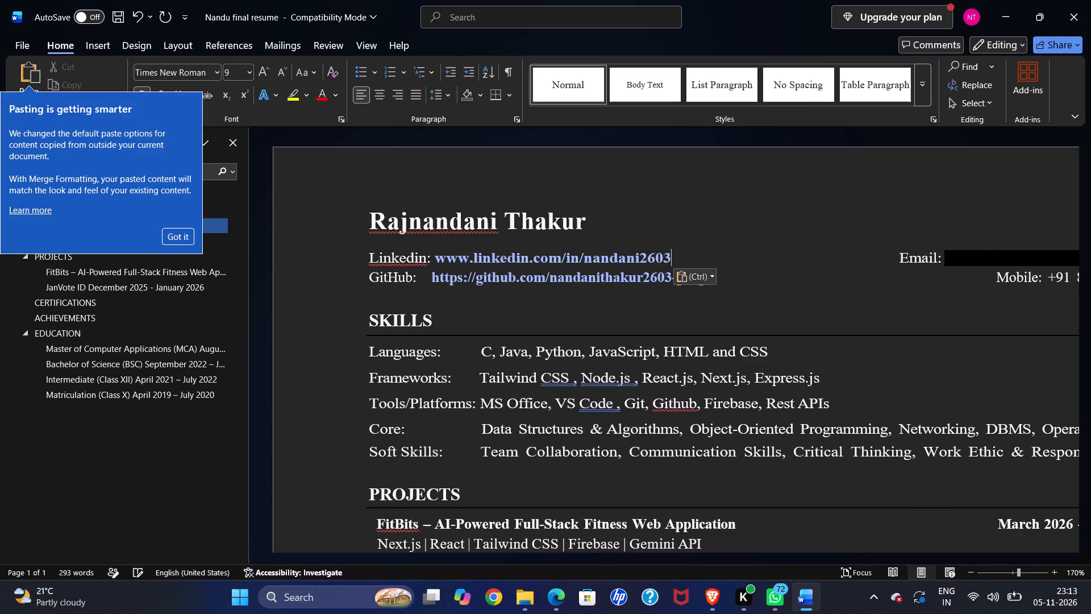
Reduce the gap between the GitHub label and its link in the resume header to a single space.
{"action": "left_click", "coordinate": [432, 275]}
{"action": "key", "text": "BackSpace"}
{"action": "key", "text": "BackSpace"}
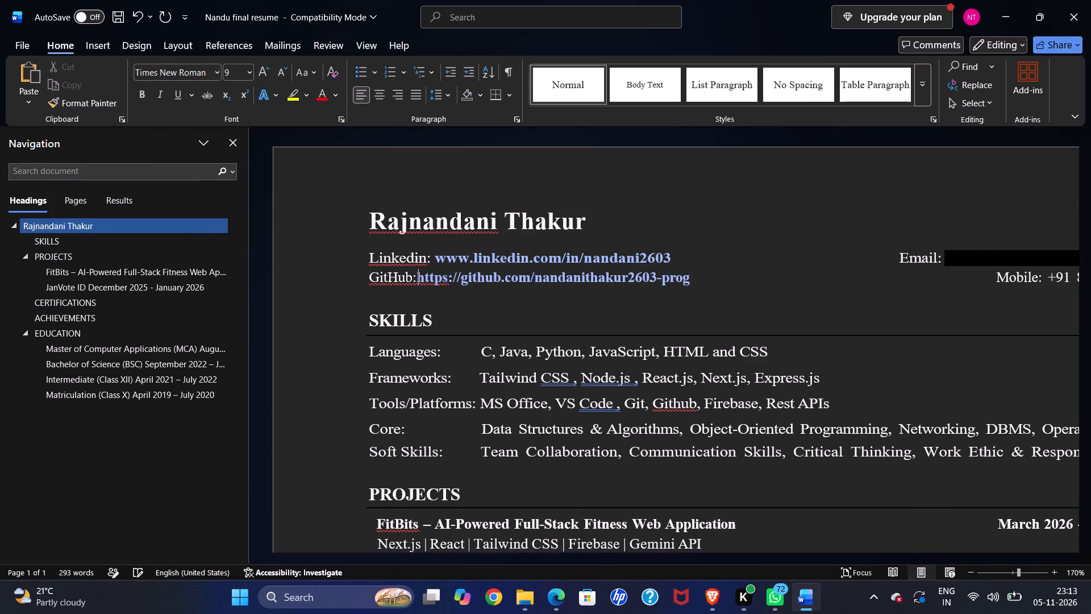
{"action": "key", "text": "space"}
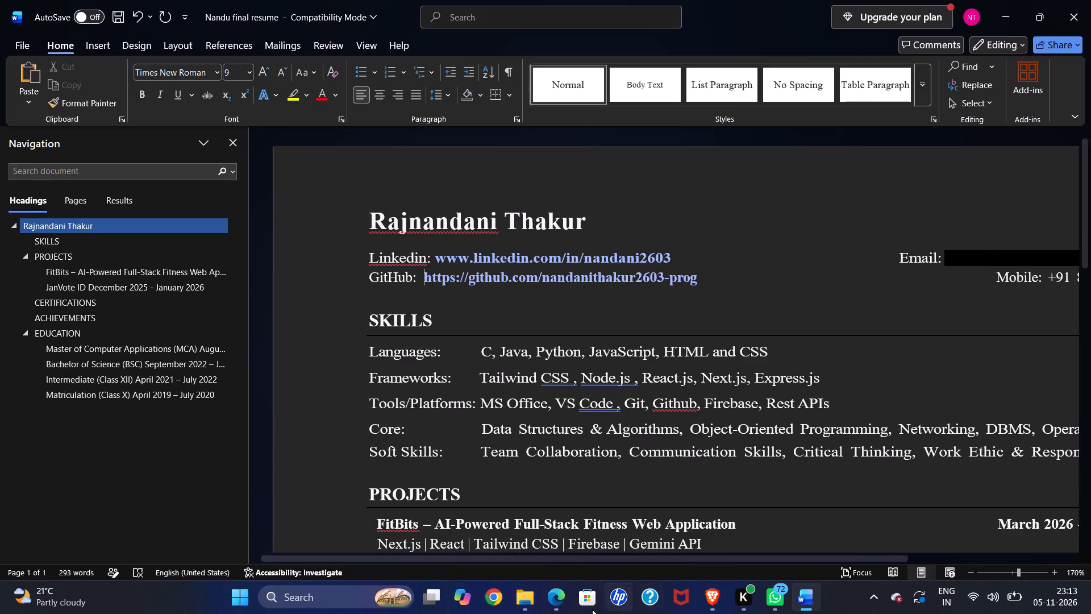
Switch to Brave and search the web for "github" in a new tab.
{"action": "left_click", "coordinate": [703, 590]}
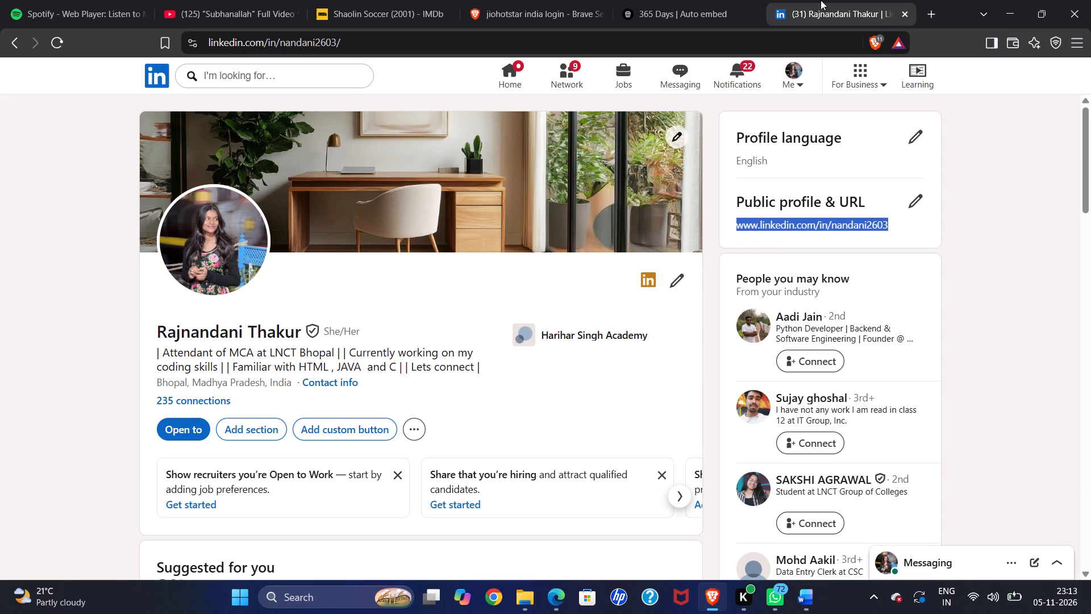
{"action": "left_click", "coordinate": [926, 1]}
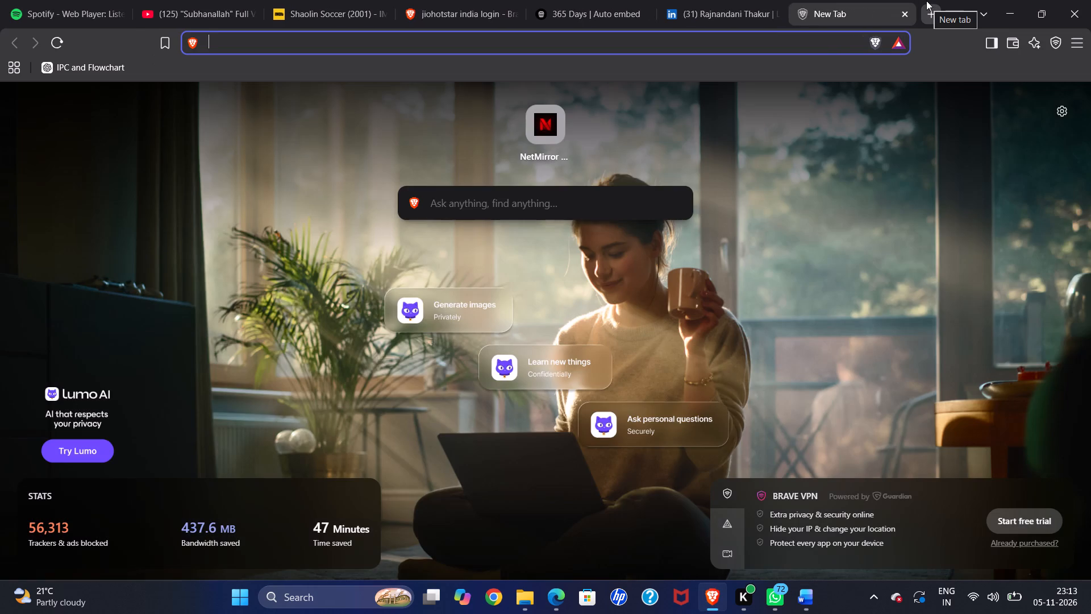
{"action": "type", "text": "githb"}
{"action": "key", "text": "BackSpace"}
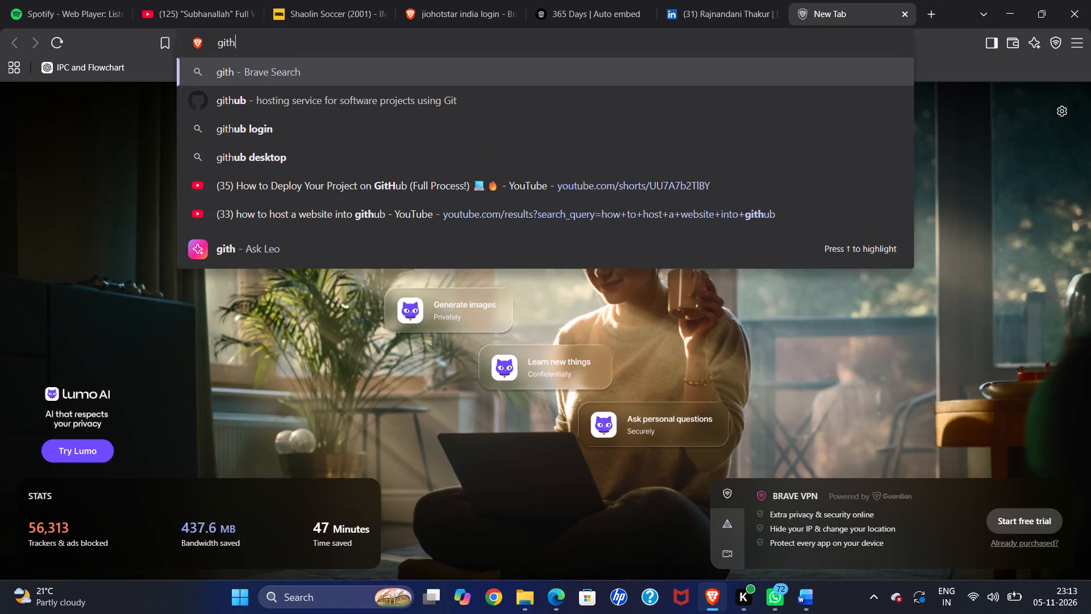
{"action": "type", "text": "ub"}
{"action": "key", "text": "Return"}
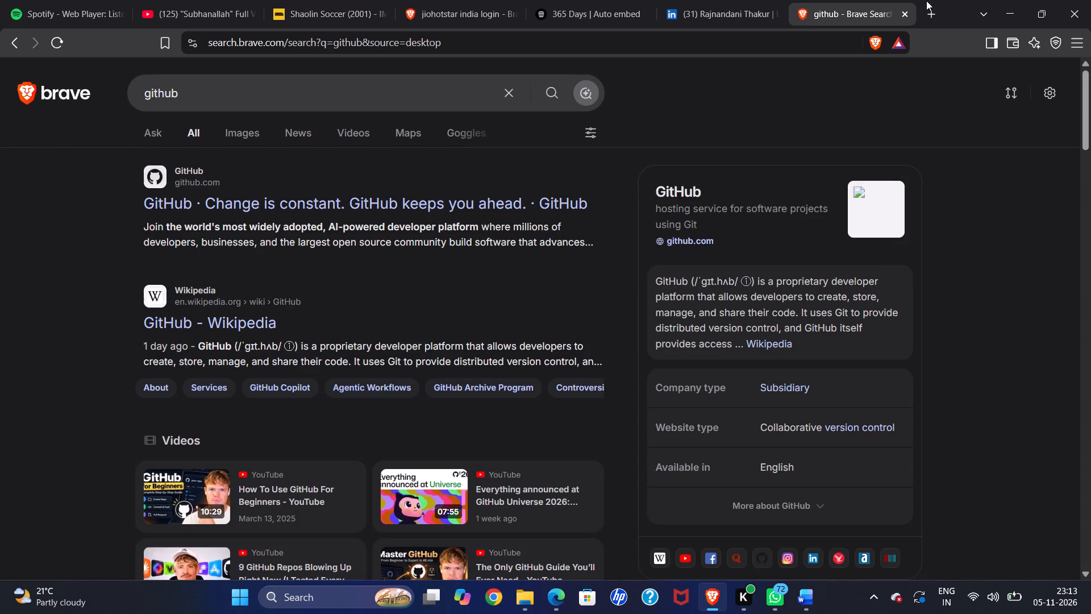
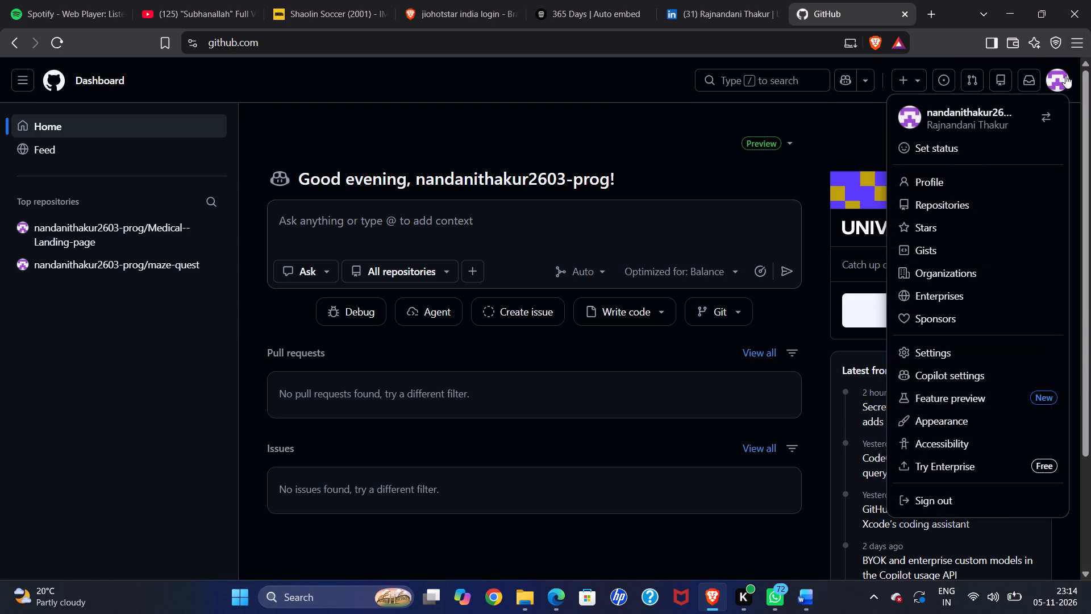
Open the maze-quest repository, view its deployed github-pages site, and close the deployment tab.
{"action": "left_click", "coordinate": [960, 196]}
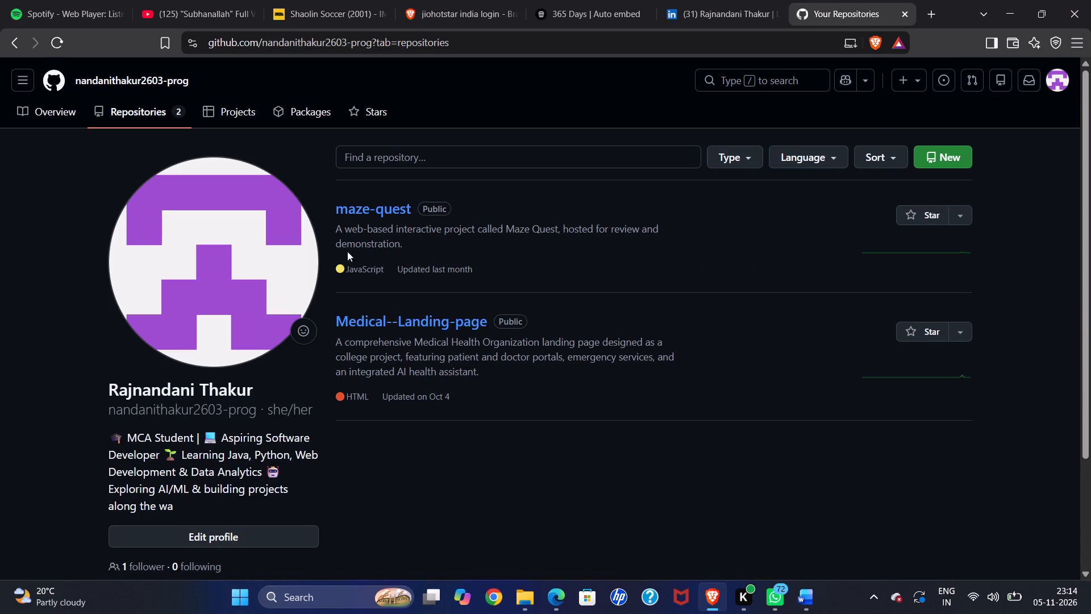
{"action": "left_click", "coordinate": [364, 212]}
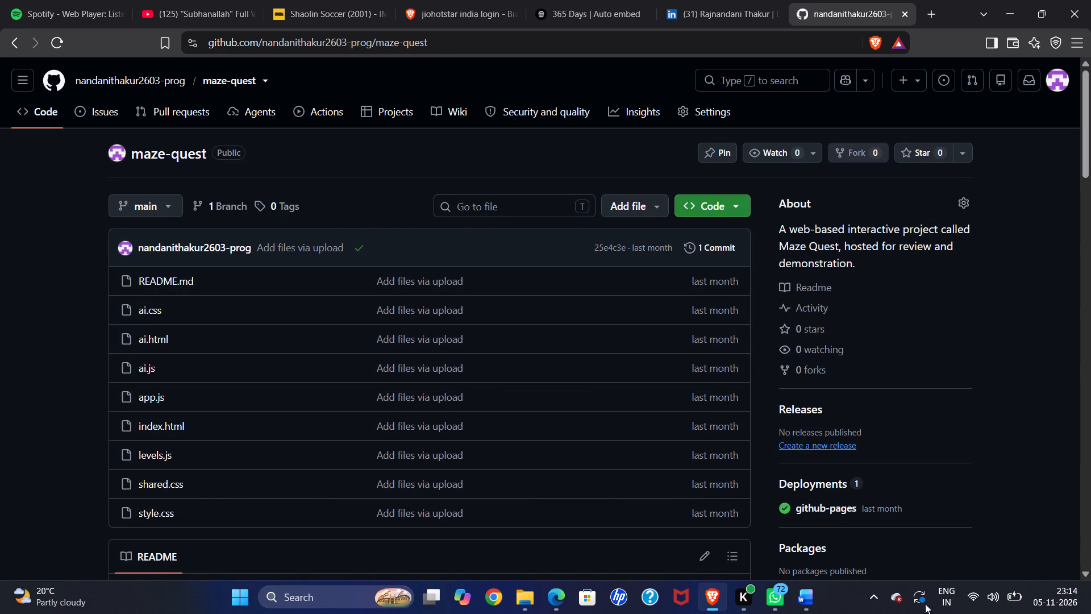
{"action": "left_click", "coordinate": [836, 511]}
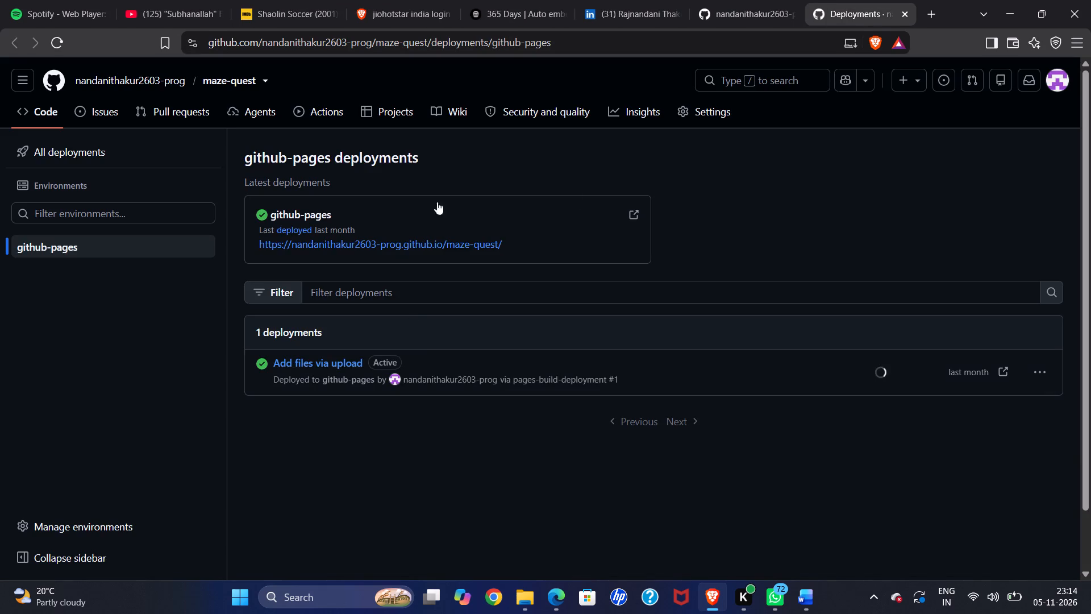
{"action": "left_click", "coordinate": [345, 246]}
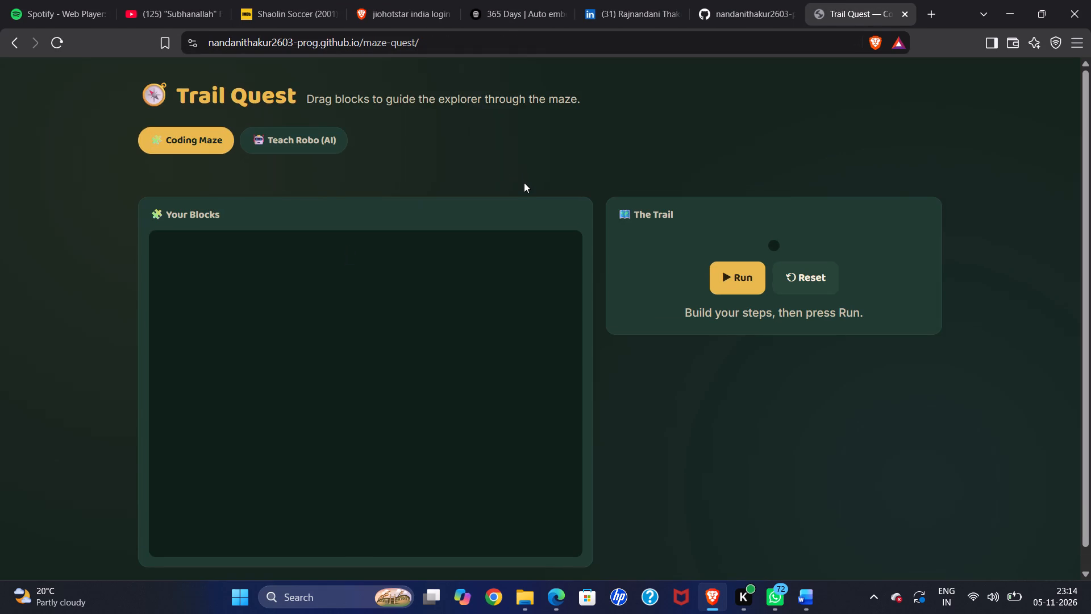
{"action": "scroll", "coordinate": [528, 184], "scroll_direction": "down", "scroll_amount": 2}
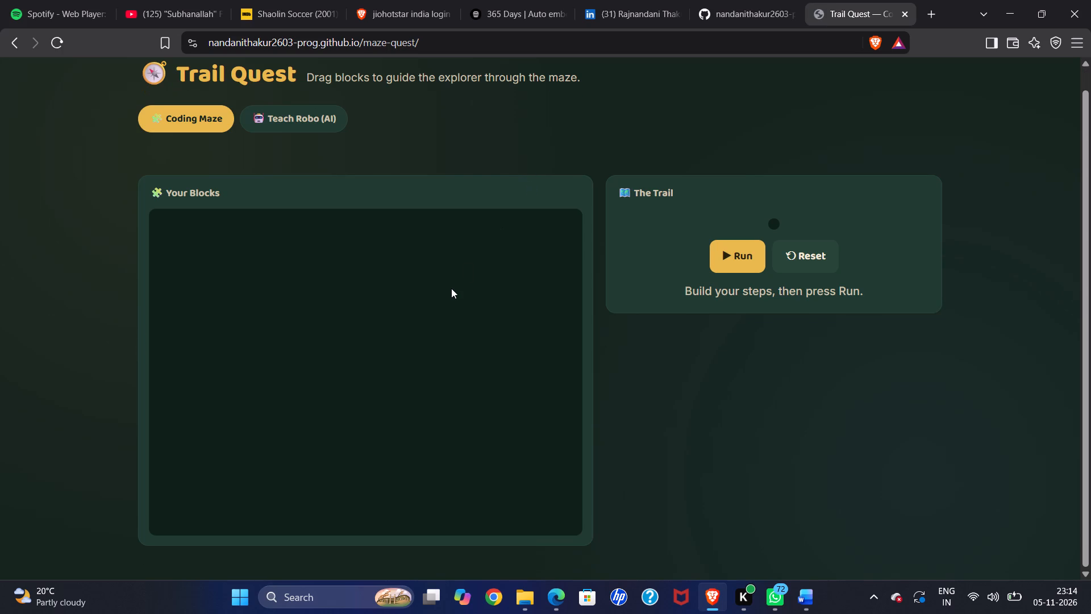
{"action": "left_click", "coordinate": [450, 290]}
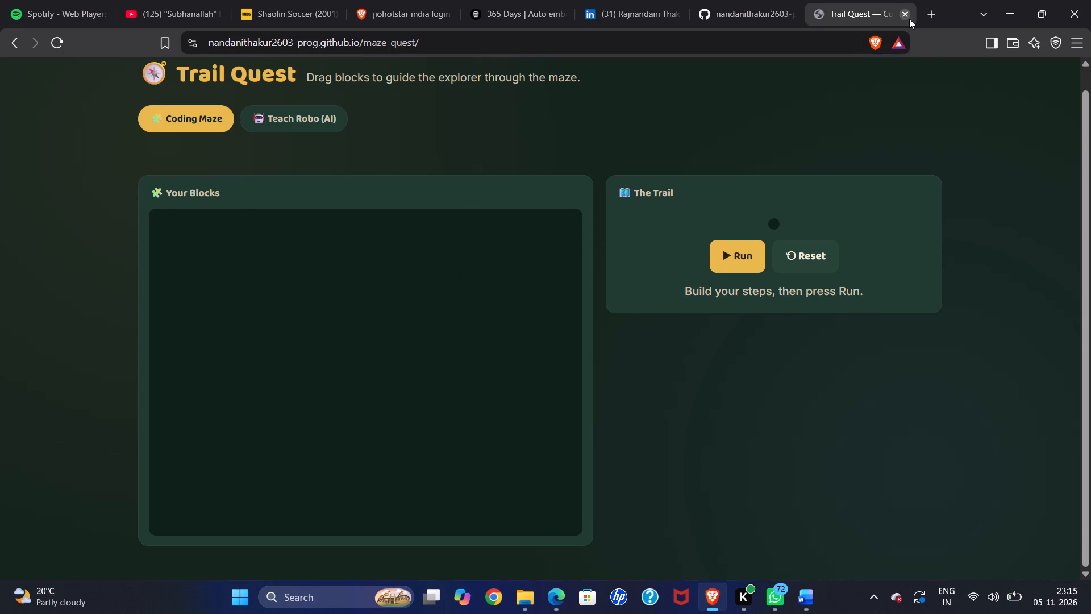
{"action": "left_click", "coordinate": [909, 19]}
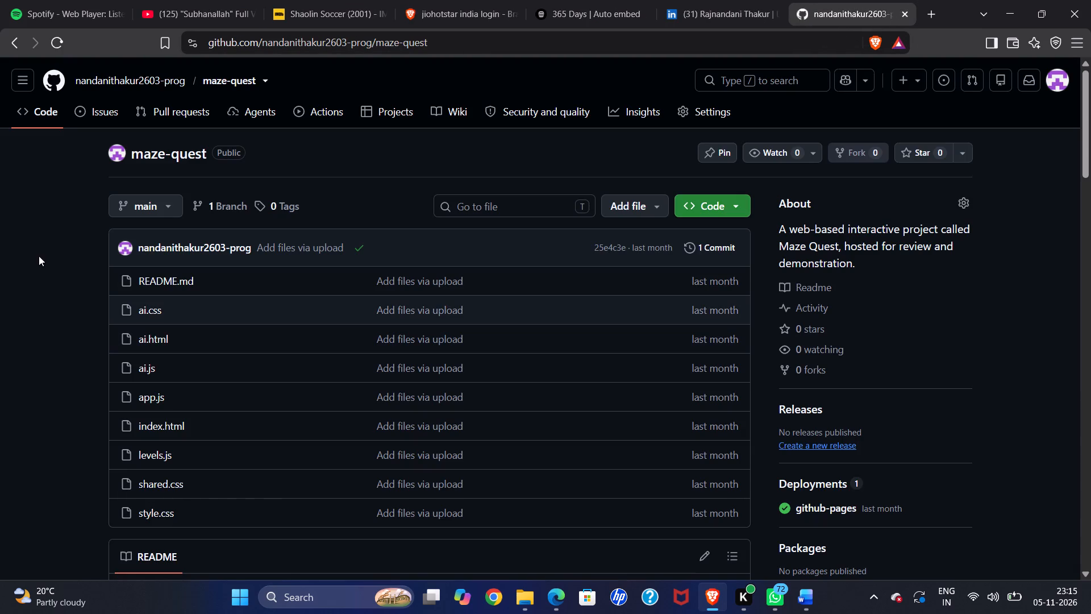
Return to the repository list, review the Medical--Landing-page repository and its README, and go back to the GitHub dashboard.
{"action": "left_click", "coordinate": [18, 40]}
{"action": "left_click", "coordinate": [409, 322]}
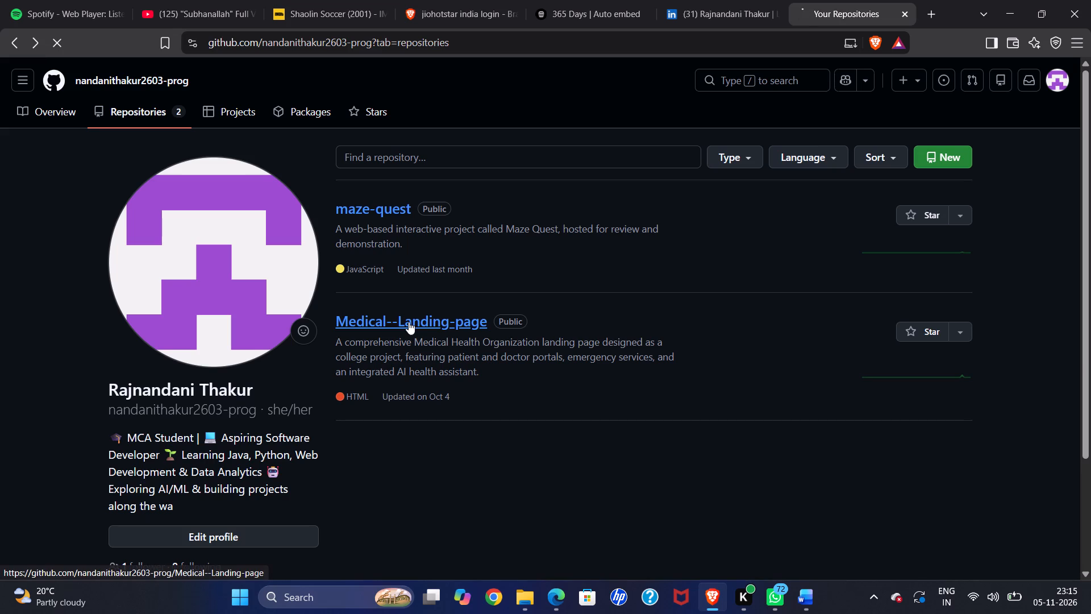
{"action": "scroll", "coordinate": [841, 394], "scroll_direction": "down", "scroll_amount": 1}
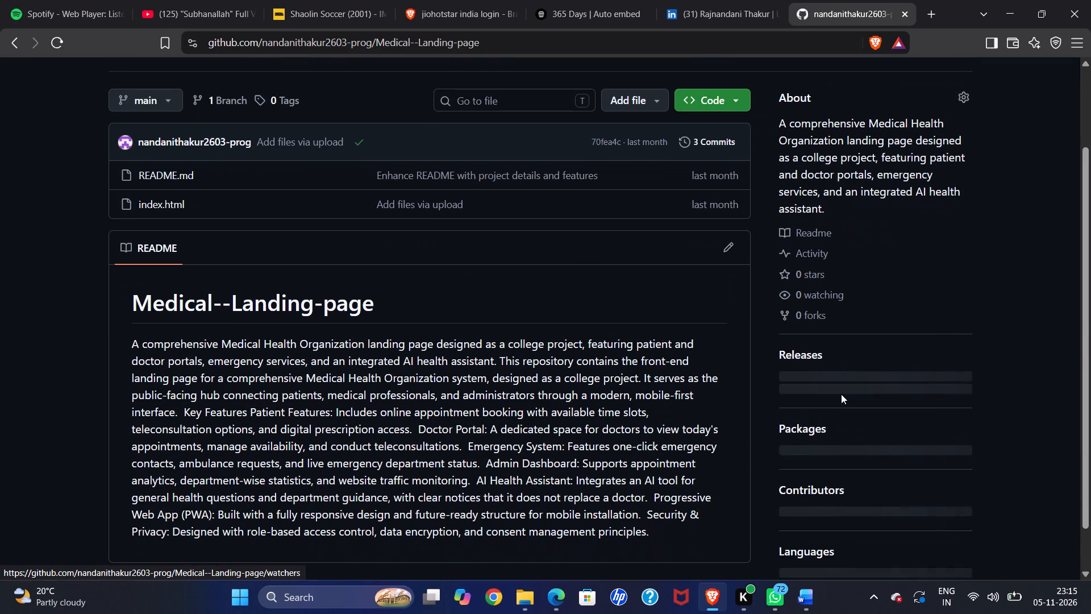
{"action": "scroll", "coordinate": [841, 394], "scroll_direction": "down", "scroll_amount": 3}
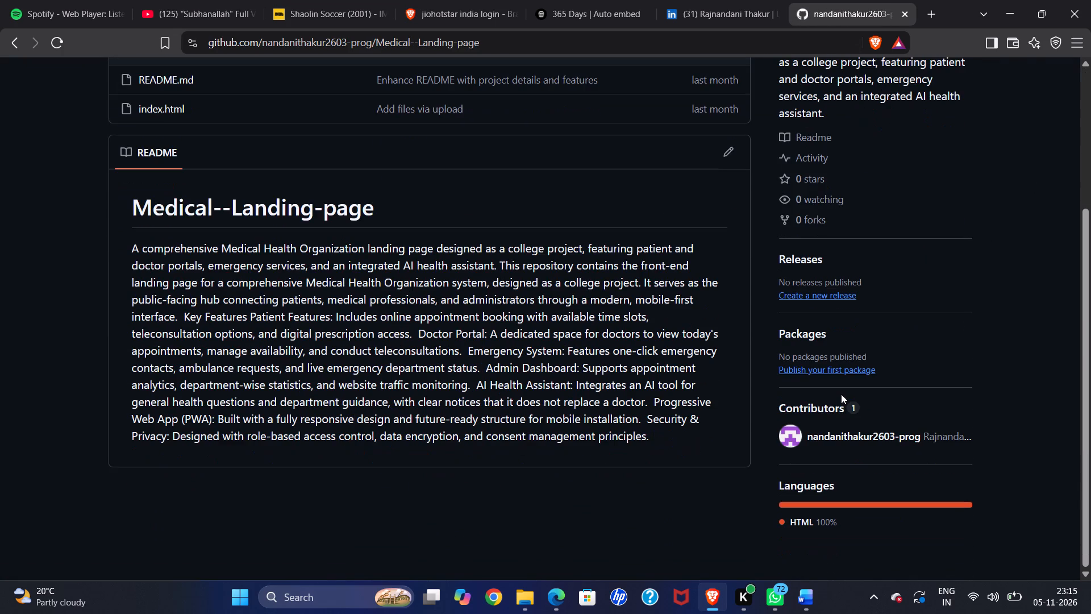
{"action": "scroll", "coordinate": [841, 394], "scroll_direction": "up", "scroll_amount": 3}
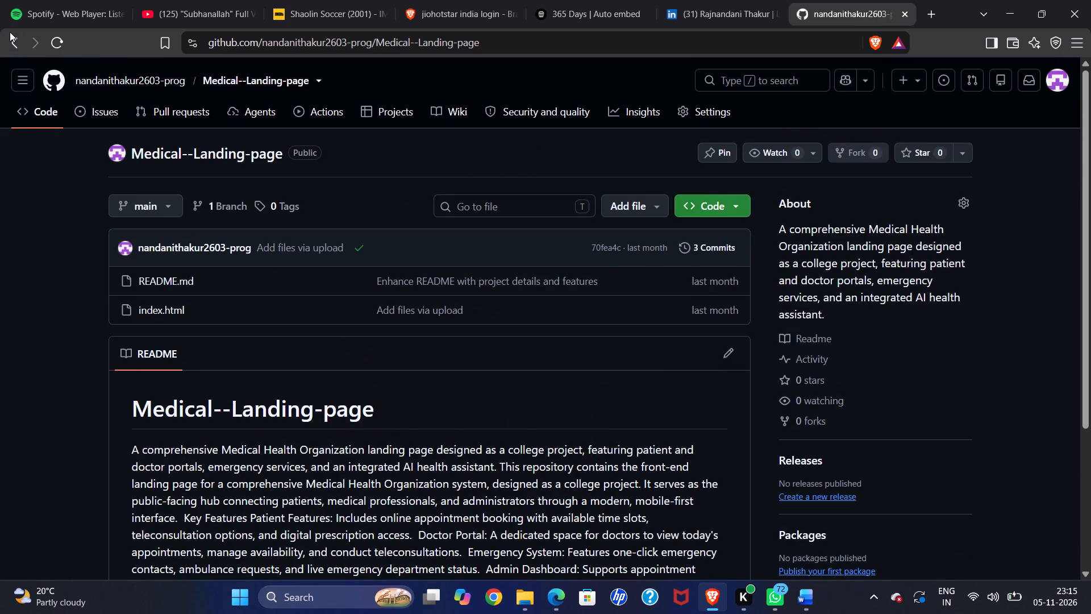
{"action": "left_click", "coordinate": [10, 33]}
{"action": "left_click", "coordinate": [10, 33]}
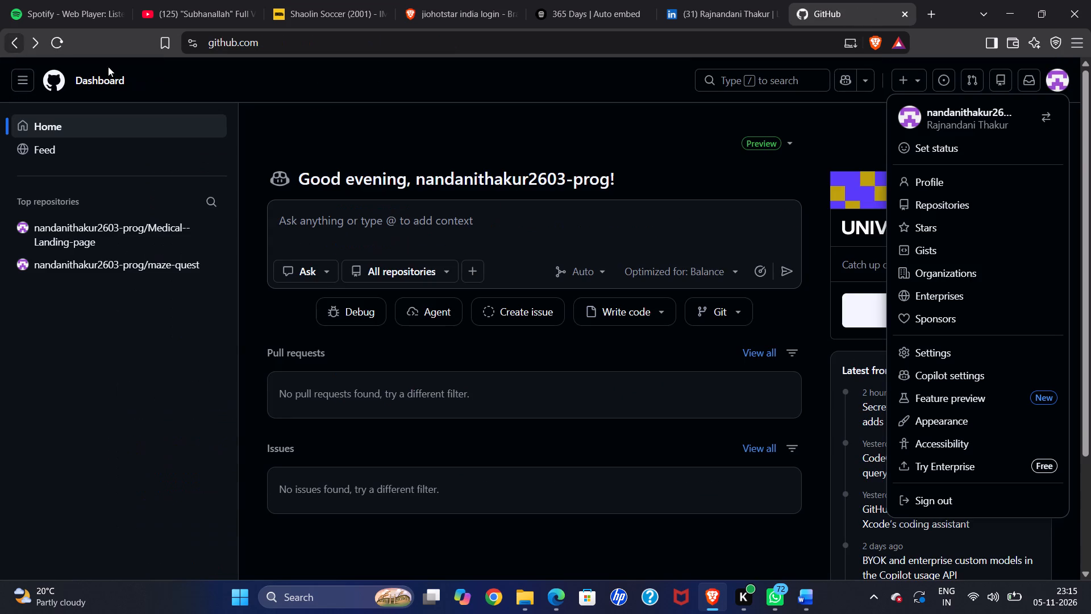
Open the signed-in account's own GitHub profile overview.
{"action": "left_click", "coordinate": [791, 187]}
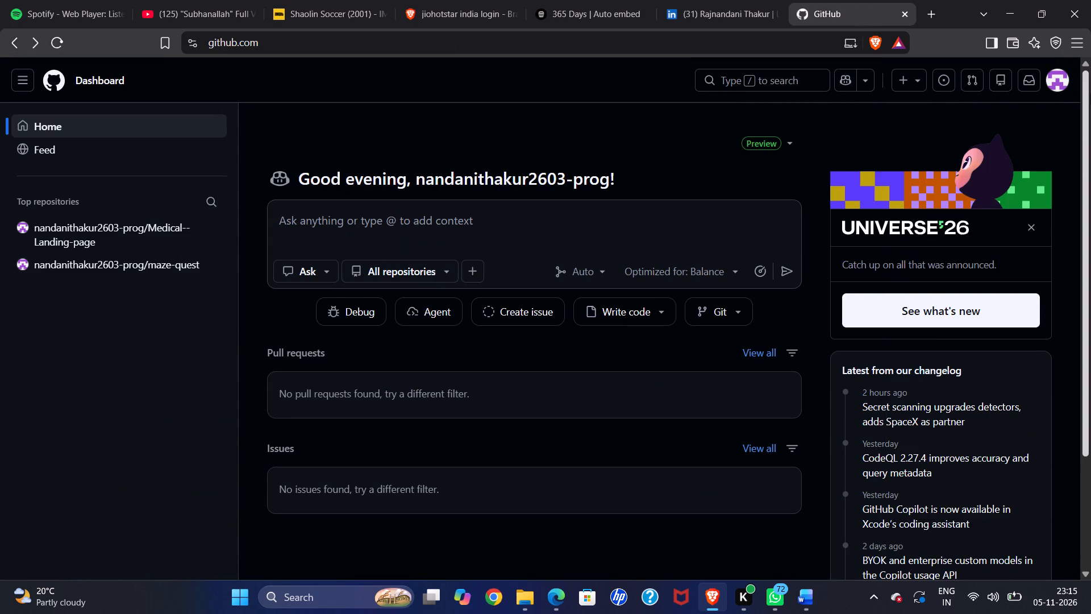
{"action": "left_click", "coordinate": [1054, 83]}
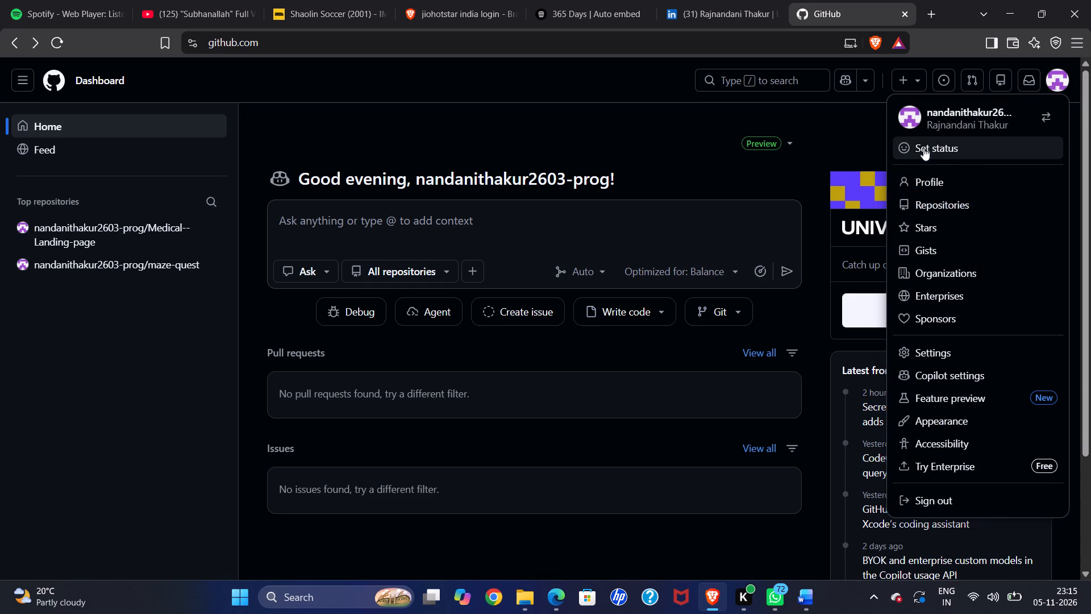
{"action": "left_click", "coordinate": [913, 182]}
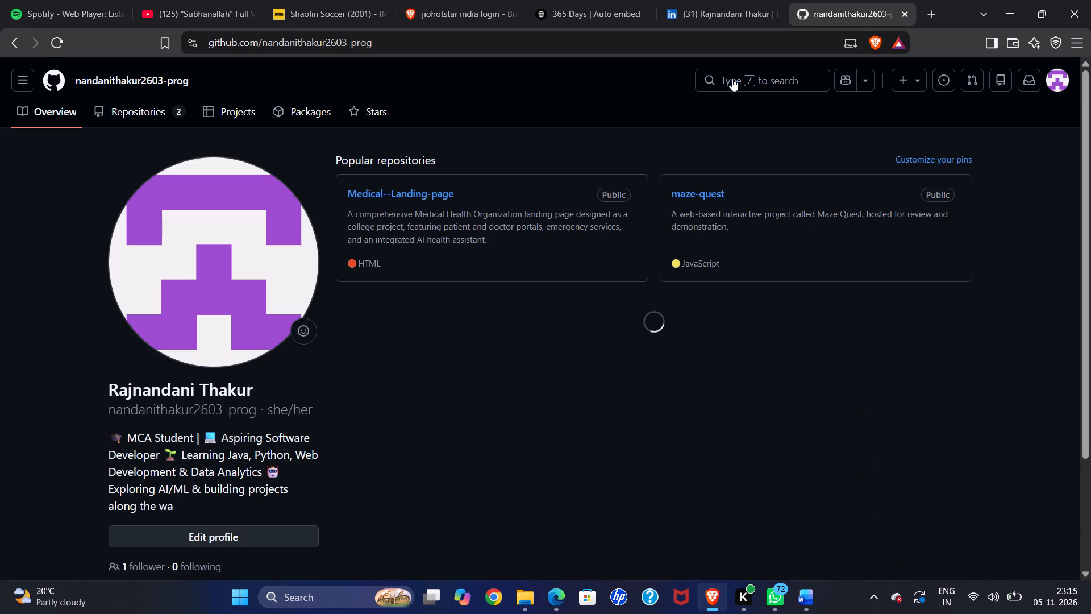
{"action": "left_click", "coordinate": [732, 78]}
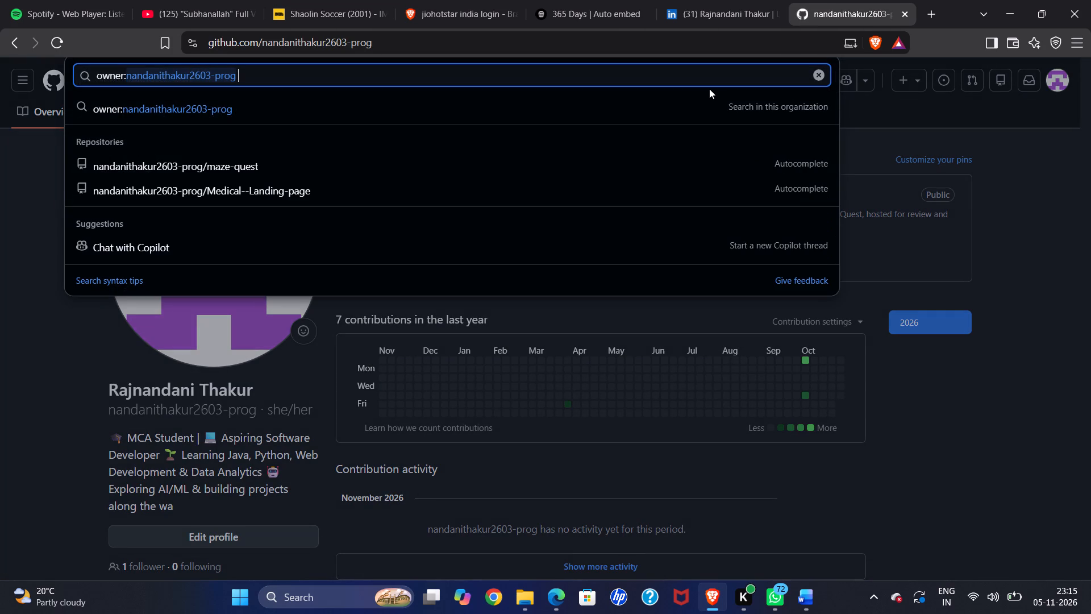
{"action": "key", "text": "BackSpace"}
{"action": "key", "text": "BackSpace"}
{"action": "key", "text": "BackSpace"}
{"action": "key", "text": "BackSpace"}
{"action": "key", "text": "BackSpace"}
{"action": "key", "text": "BackSpace"}
{"action": "key", "text": "BackSpace"}
{"action": "key", "text": "BackSpace"}
{"action": "key", "text": "BackSpace"}
{"action": "key", "text": "BackSpace"}
{"action": "key", "text": "BackSpace"}
{"action": "key", "text": "BackSpace"}
{"action": "key", "text": "BackSpace"}
{"action": "key", "text": "BackSpace"}
{"action": "key", "text": "BackSpace"}
{"action": "key", "text": "BackSpace"}
{"action": "key", "text": "BackSpace"}
{"action": "key", "text": "BackSpace"}
{"action": "key", "text": "BackSpace"}
{"action": "key", "text": "BackSpace"}
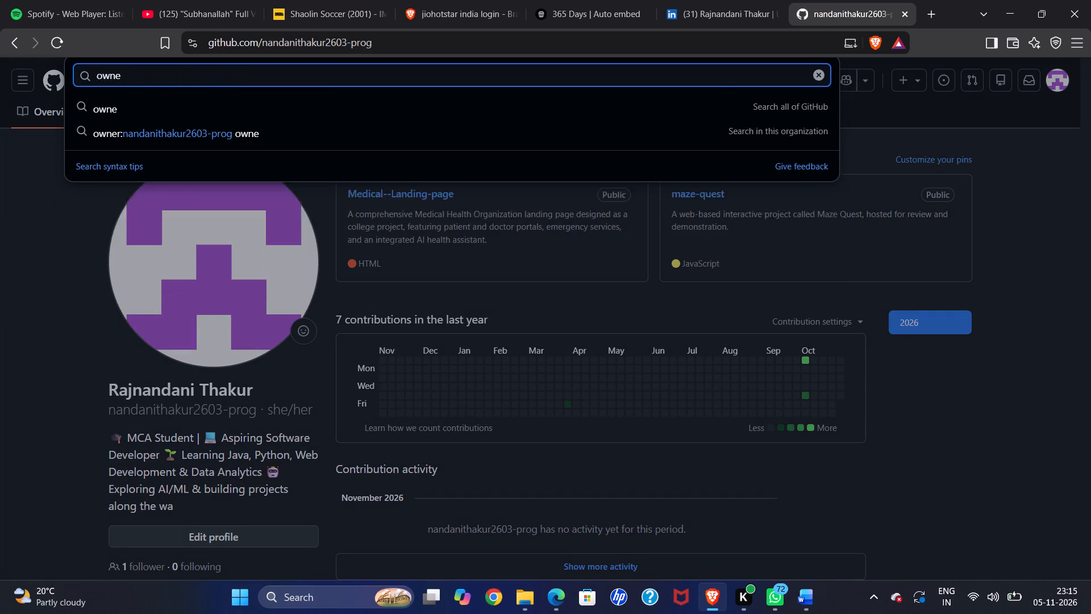
{"action": "key", "text": "shift+n"}
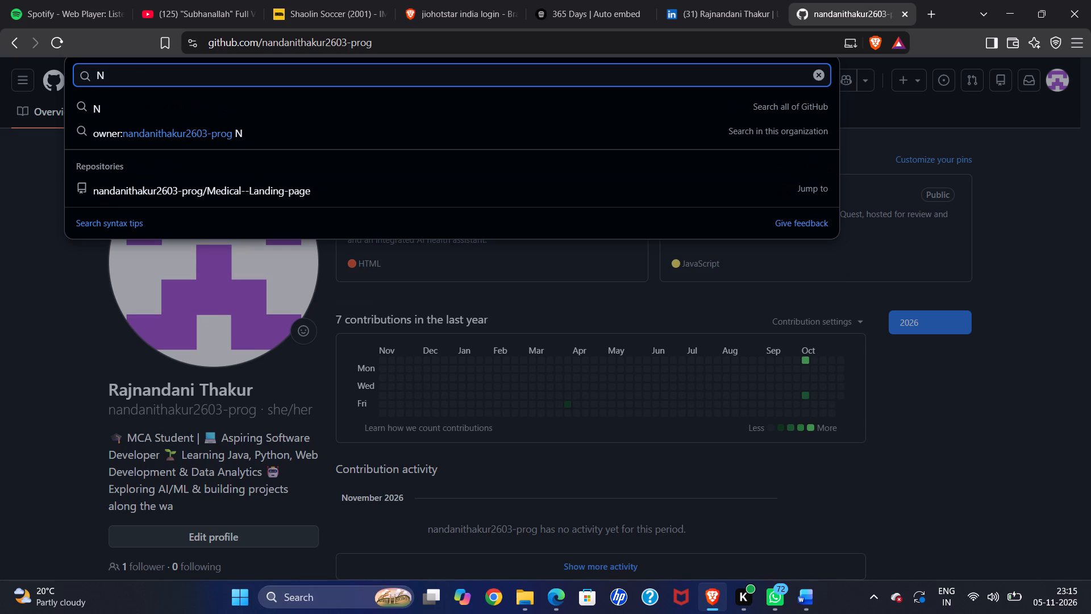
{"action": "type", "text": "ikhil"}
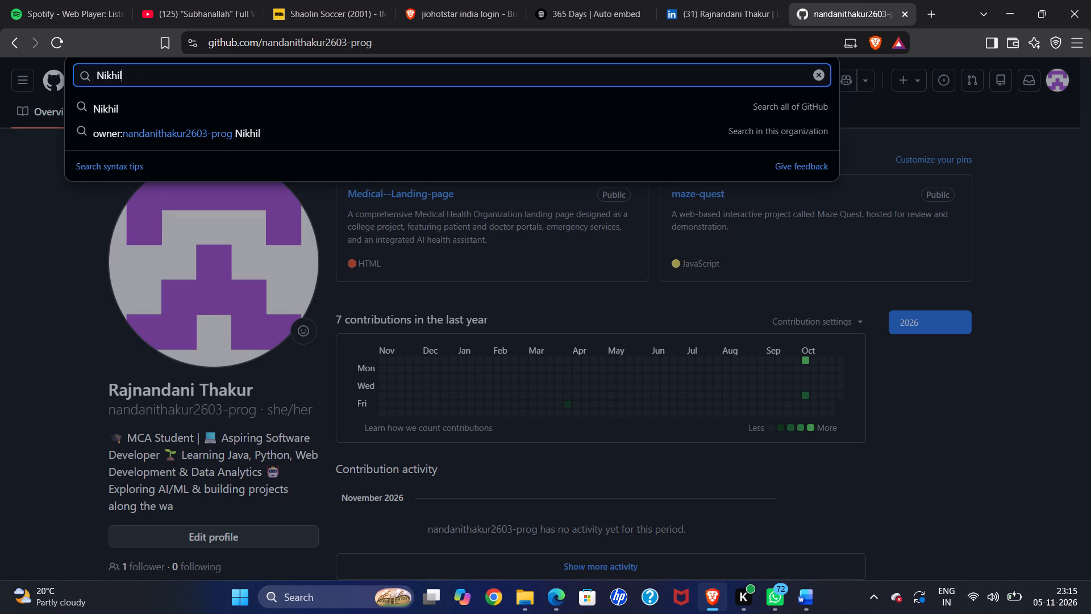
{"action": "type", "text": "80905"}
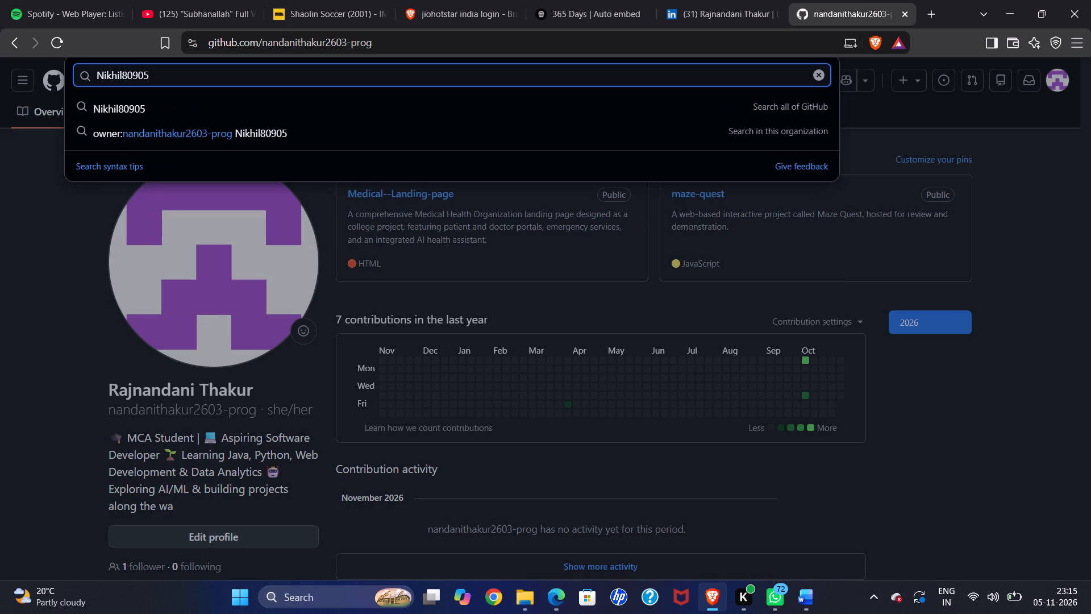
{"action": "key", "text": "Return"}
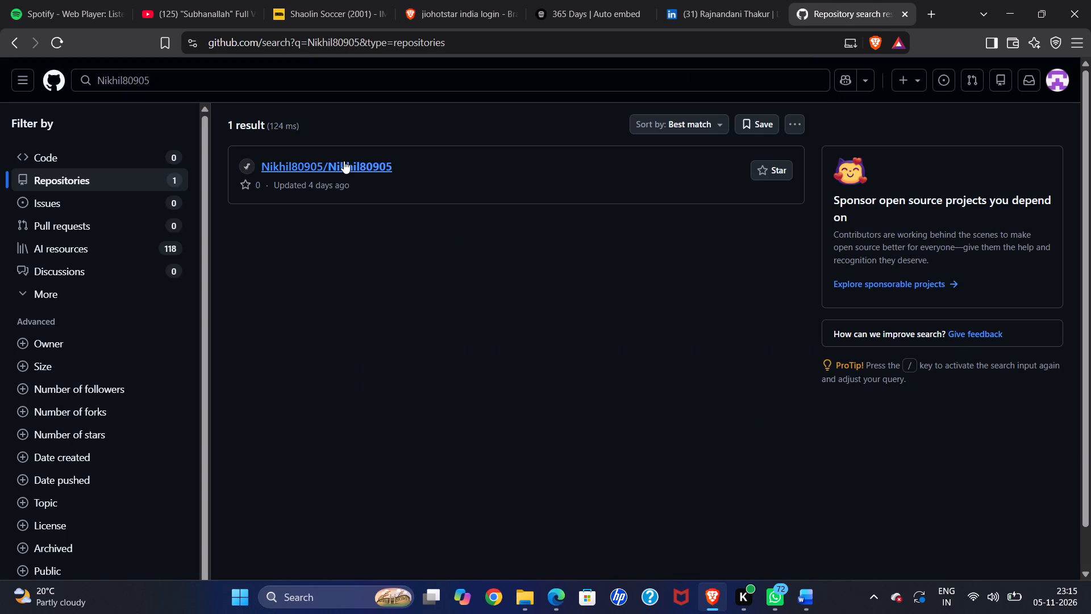
{"action": "left_click", "coordinate": [344, 161]}
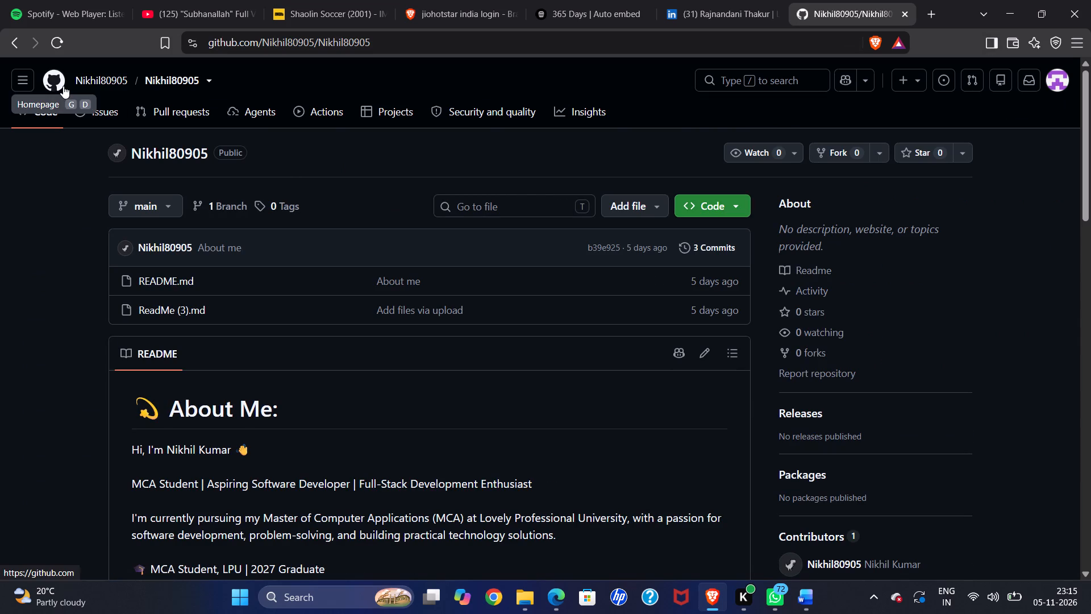
{"action": "left_click", "coordinate": [120, 83]}
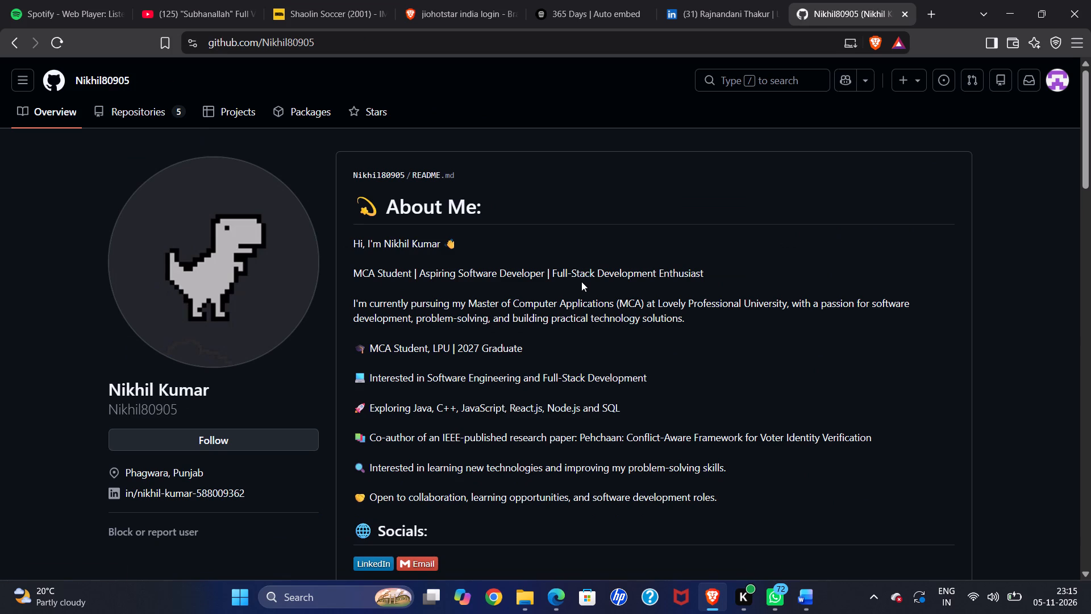
Examine this profile's README, social links, tech stack, GitHub stats and contribution activity as a reference, and go back to the repository page.
{"action": "scroll", "coordinate": [581, 281], "scroll_direction": "down", "scroll_amount": 3}
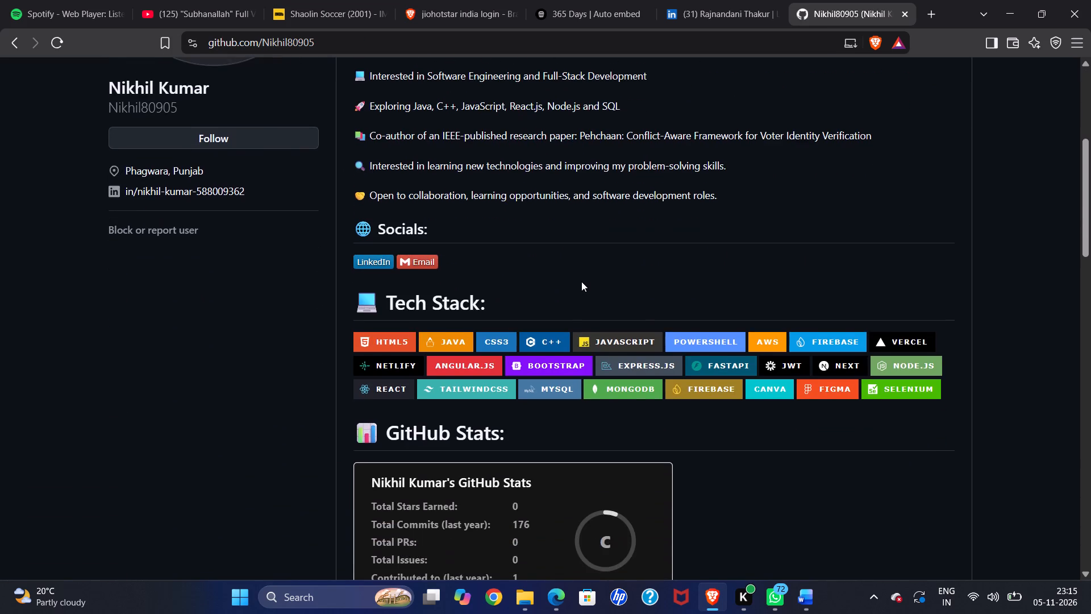
{"action": "scroll", "coordinate": [581, 281], "scroll_direction": "down", "scroll_amount": 5}
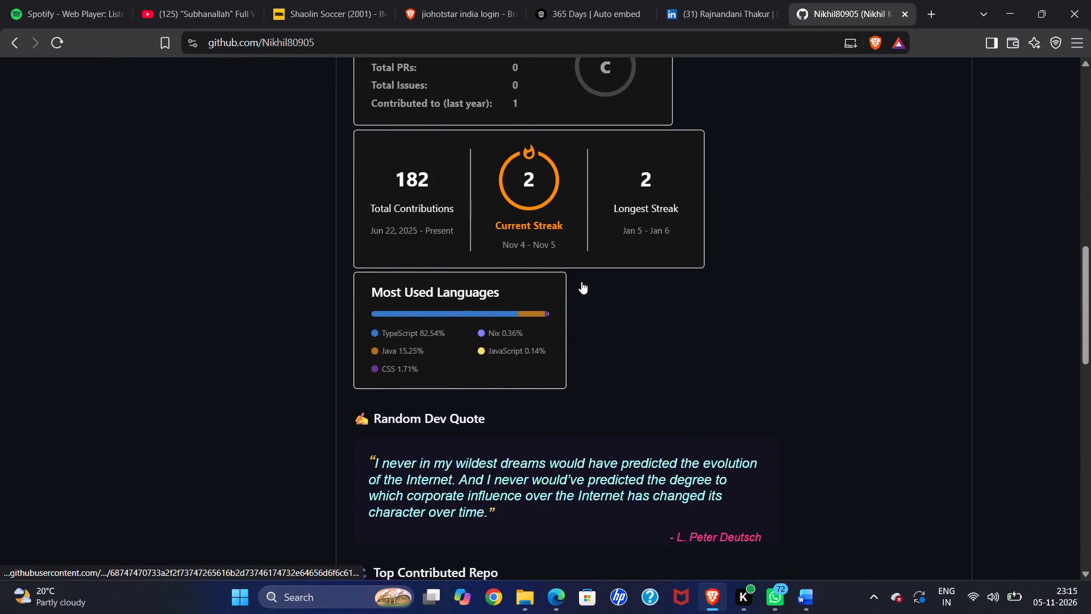
{"action": "scroll", "coordinate": [581, 281], "scroll_direction": "down", "scroll_amount": 3}
{"action": "scroll", "coordinate": [581, 281], "scroll_direction": "up", "scroll_amount": 1}
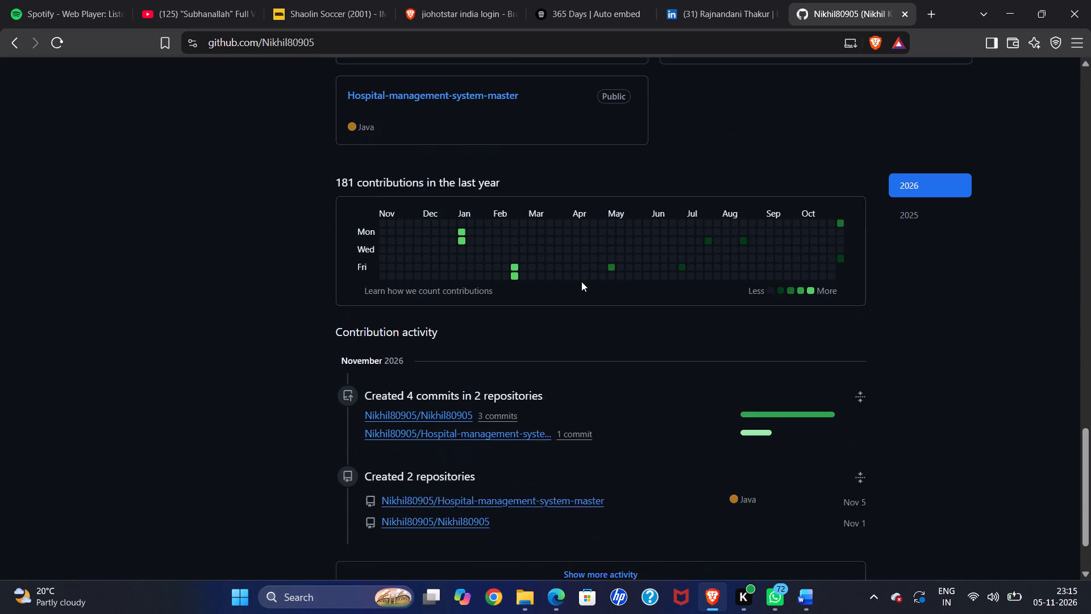
{"action": "scroll", "coordinate": [581, 281], "scroll_direction": "up", "scroll_amount": 6}
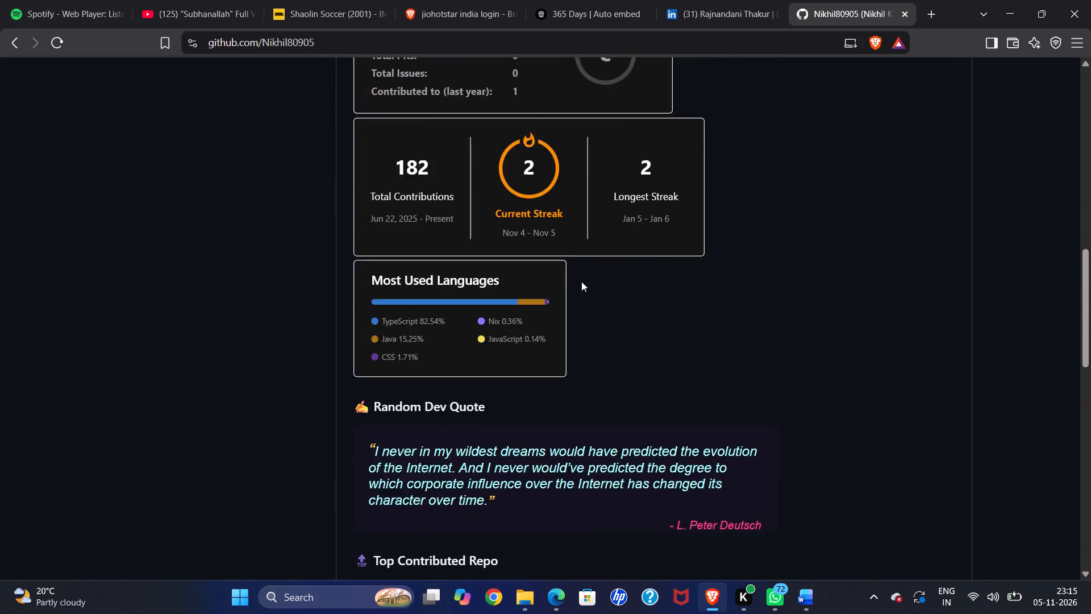
{"action": "scroll", "coordinate": [581, 281], "scroll_direction": "up", "scroll_amount": 9}
{"action": "scroll", "coordinate": [581, 281], "scroll_direction": "down", "scroll_amount": 6}
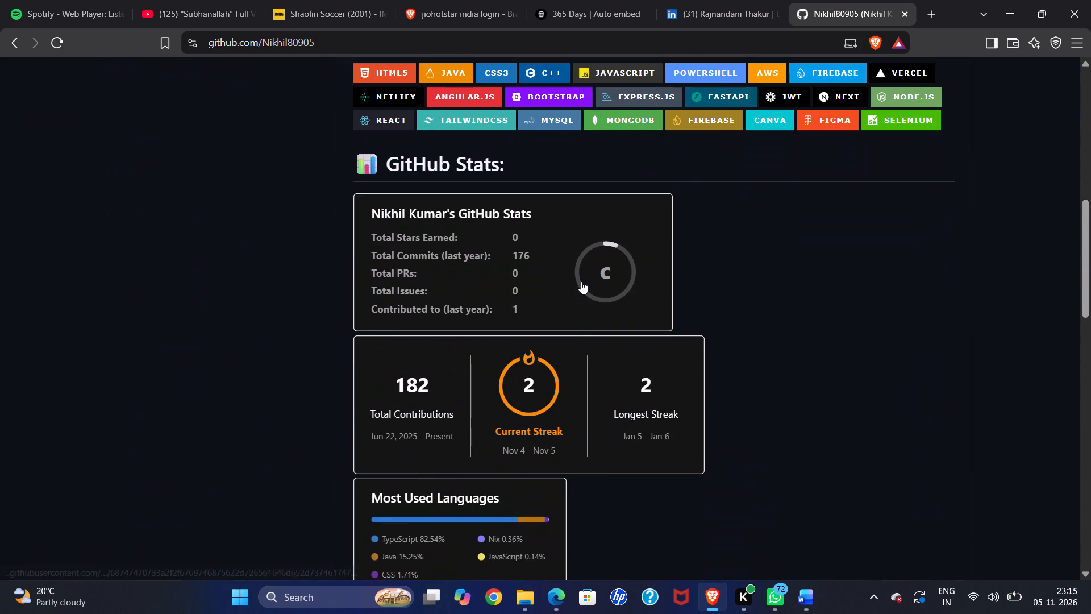
{"action": "scroll", "coordinate": [581, 281], "scroll_direction": "up", "scroll_amount": 5}
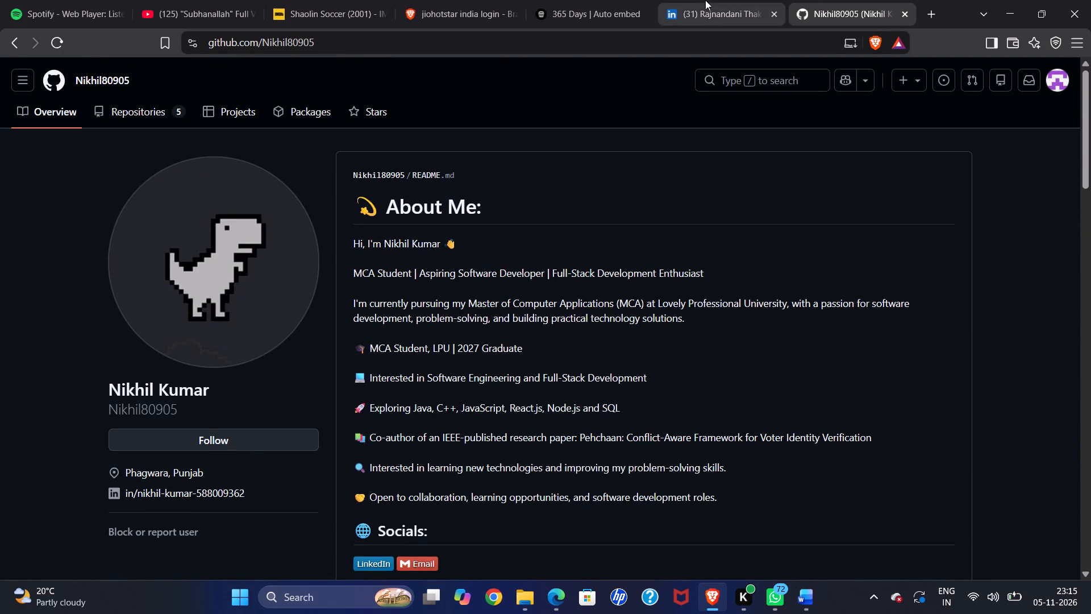
{"action": "left_click", "coordinate": [742, 0]}
{"action": "left_click", "coordinate": [892, 0]}
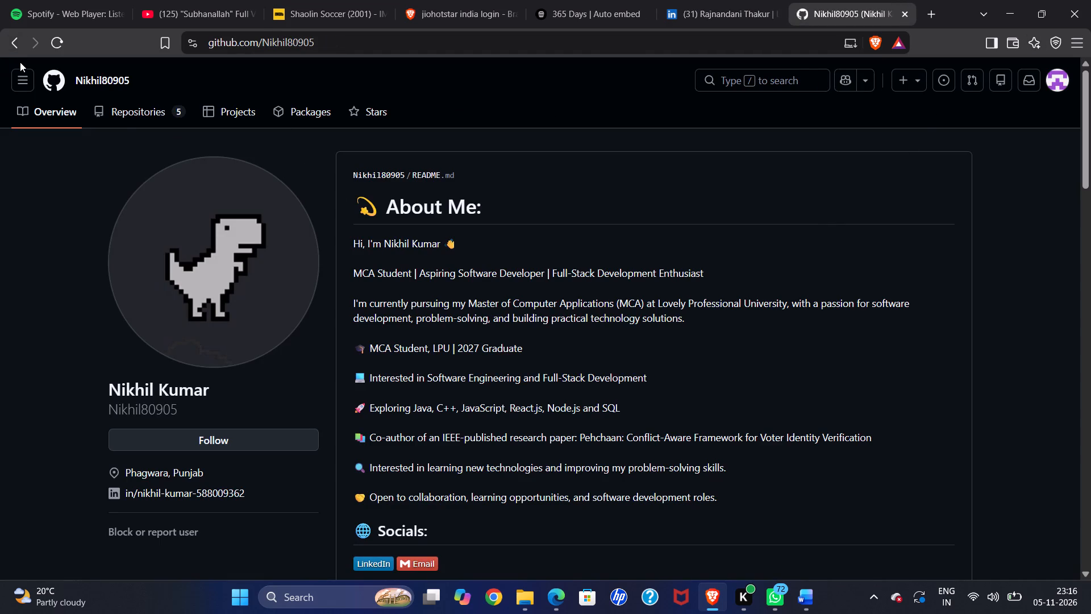
{"action": "left_click", "coordinate": [18, 44]}
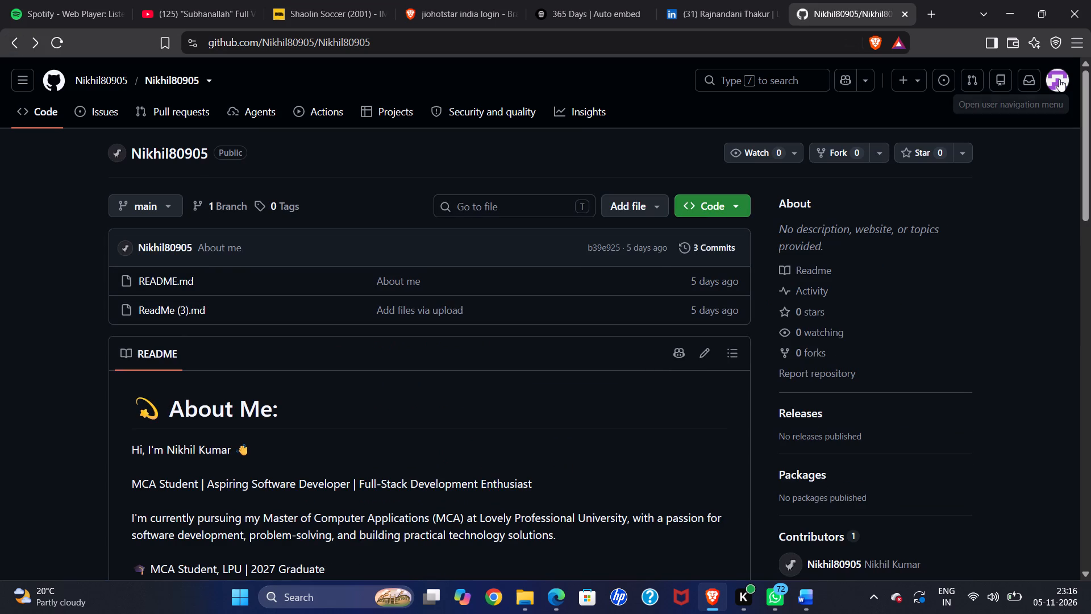
Open the signed-in account's own GitHub profile for editing and review its fields from name and bio to social accounts.
{"action": "left_click", "coordinate": [1059, 79]}
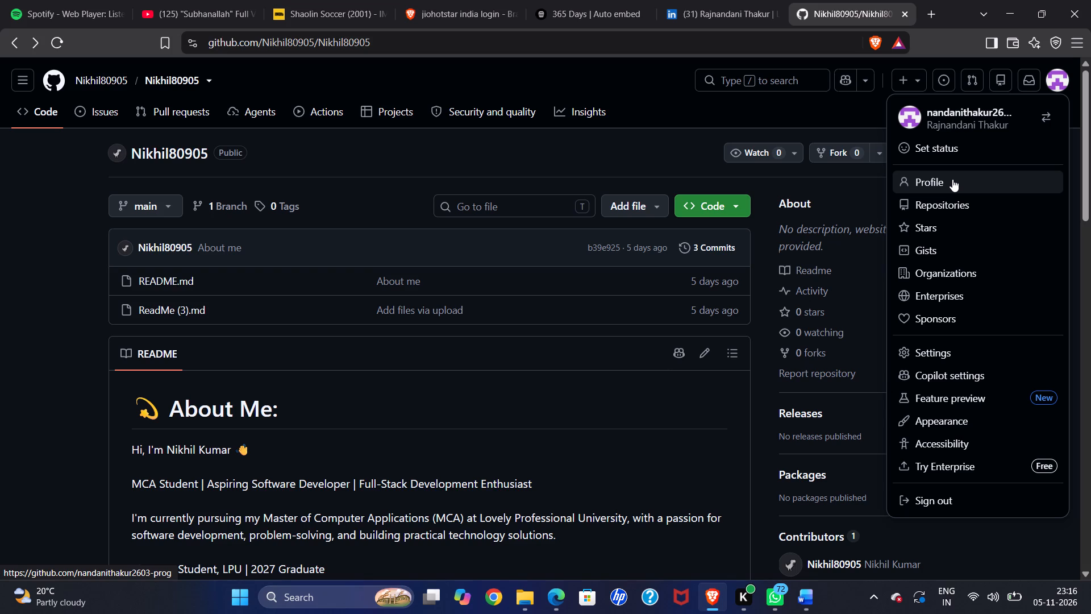
{"action": "left_click", "coordinate": [952, 179]}
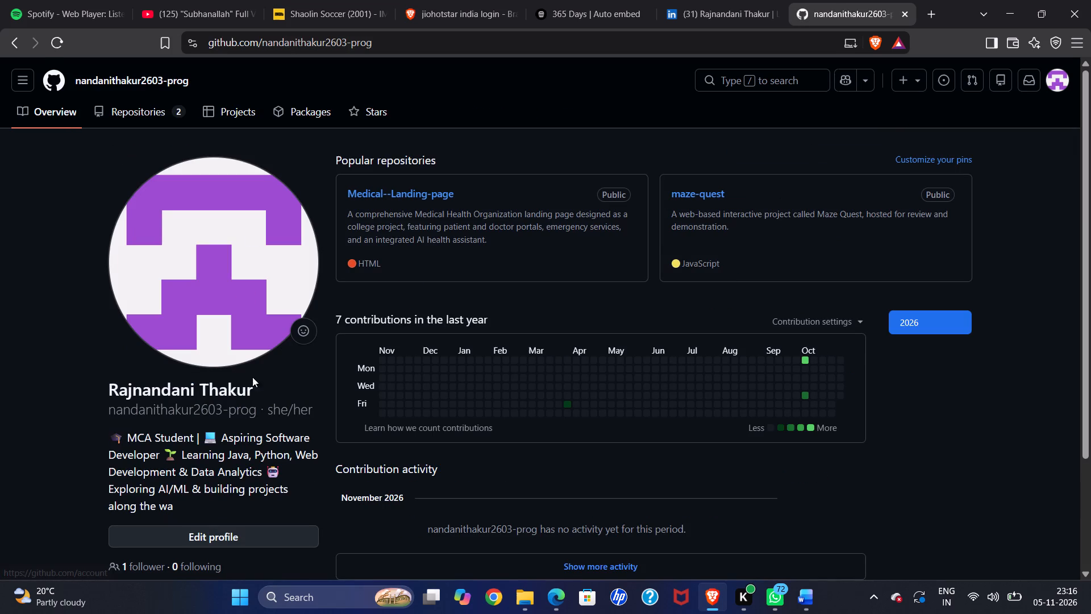
{"action": "left_click", "coordinate": [255, 537]}
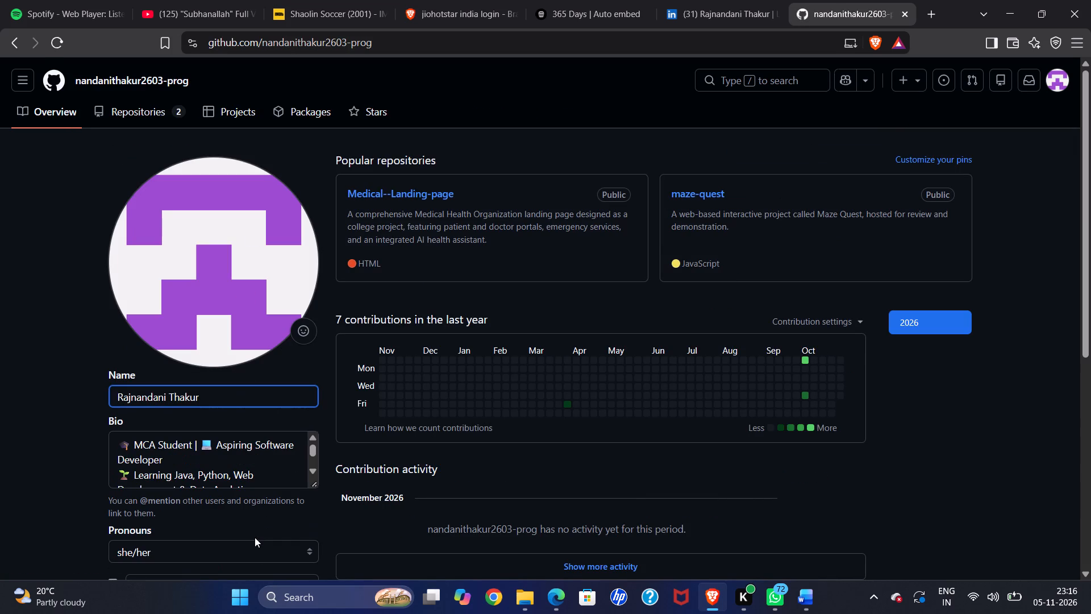
{"action": "scroll", "coordinate": [249, 402], "scroll_direction": "down", "scroll_amount": 3}
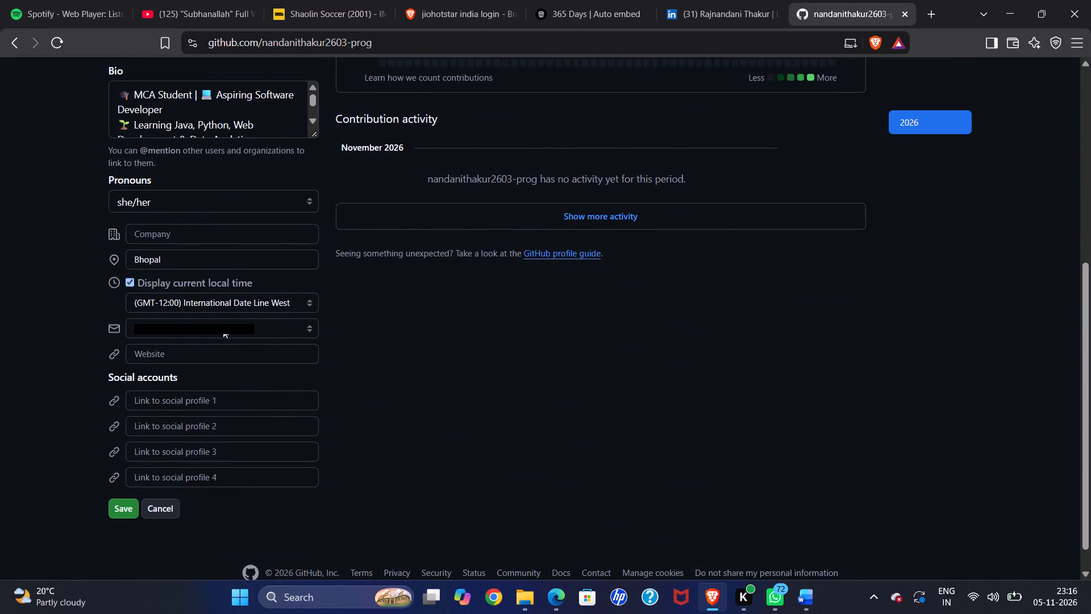
{"action": "scroll", "coordinate": [248, 323], "scroll_direction": "down", "scroll_amount": 2}
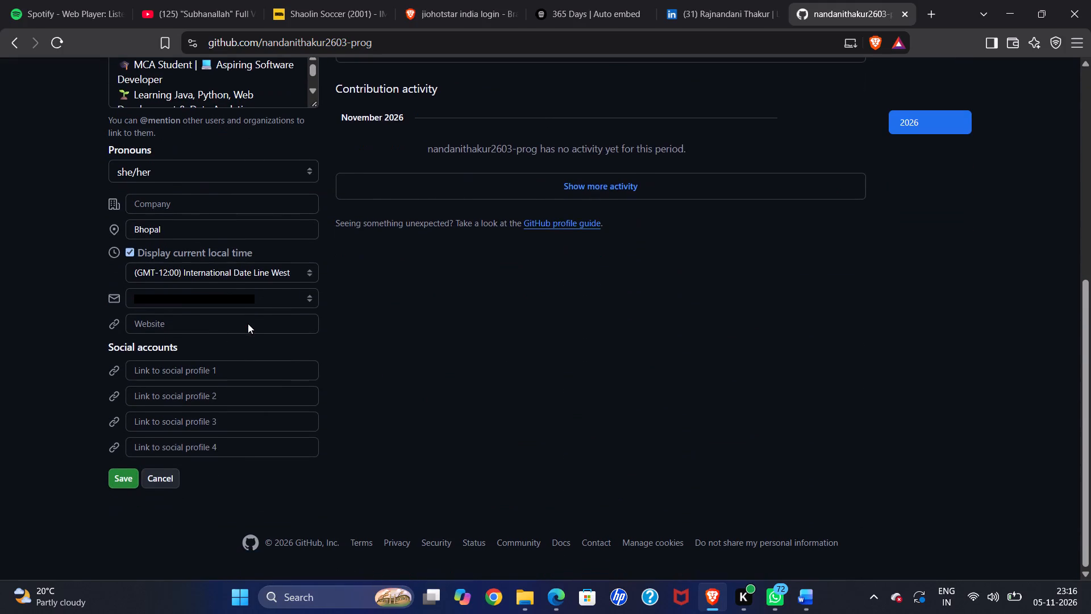
{"action": "scroll", "coordinate": [248, 323], "scroll_direction": "up", "scroll_amount": 3}
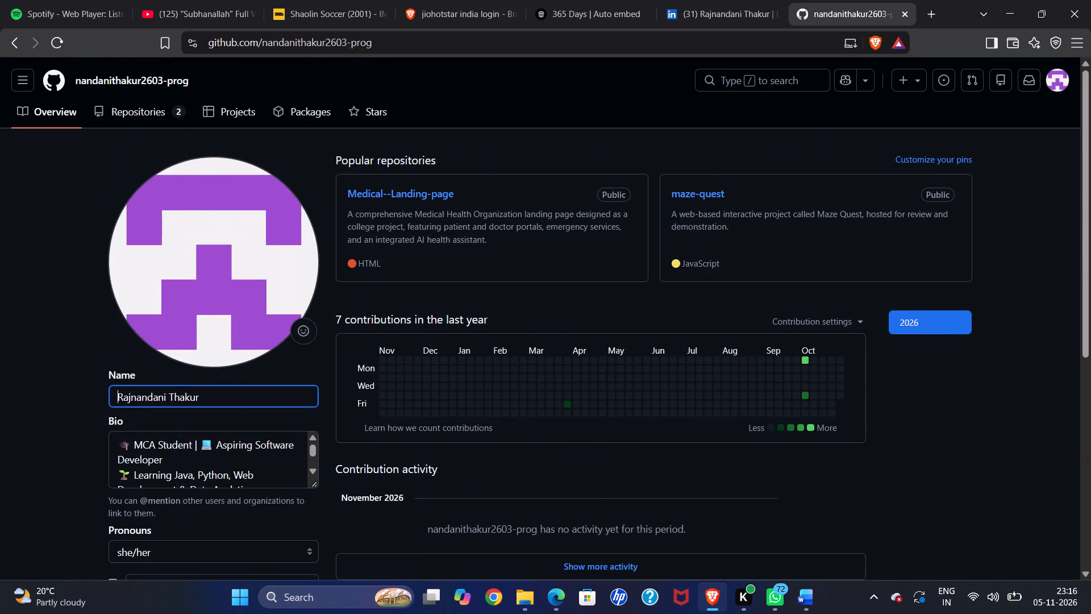
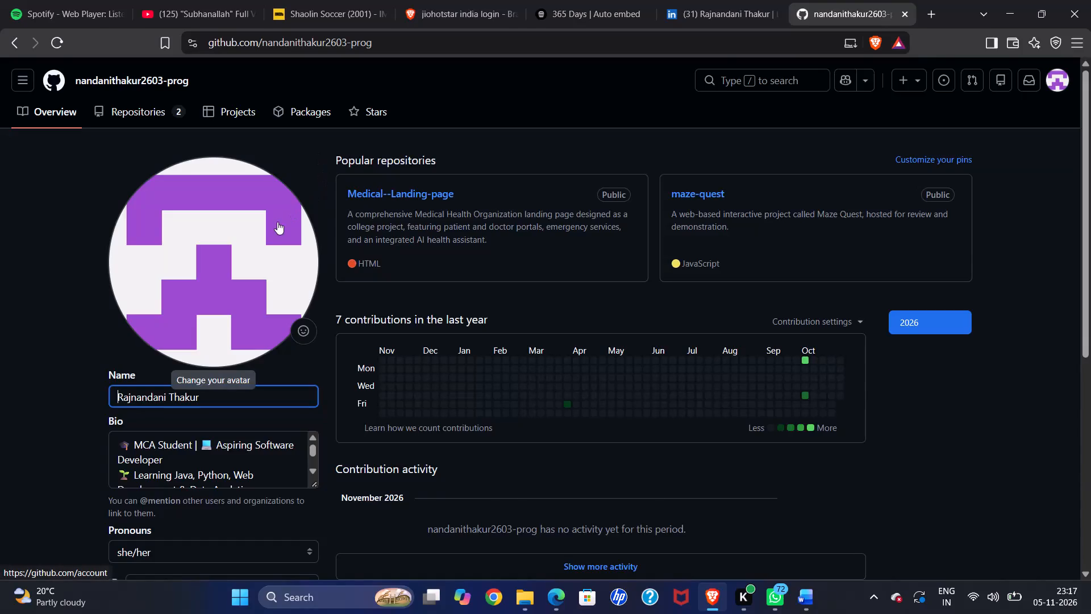
Review the remaining editable fields of the GitHub profile, and return to the signed-in account's profile overview to check its contents.
{"action": "scroll", "coordinate": [277, 222], "scroll_direction": "down", "scroll_amount": 5}
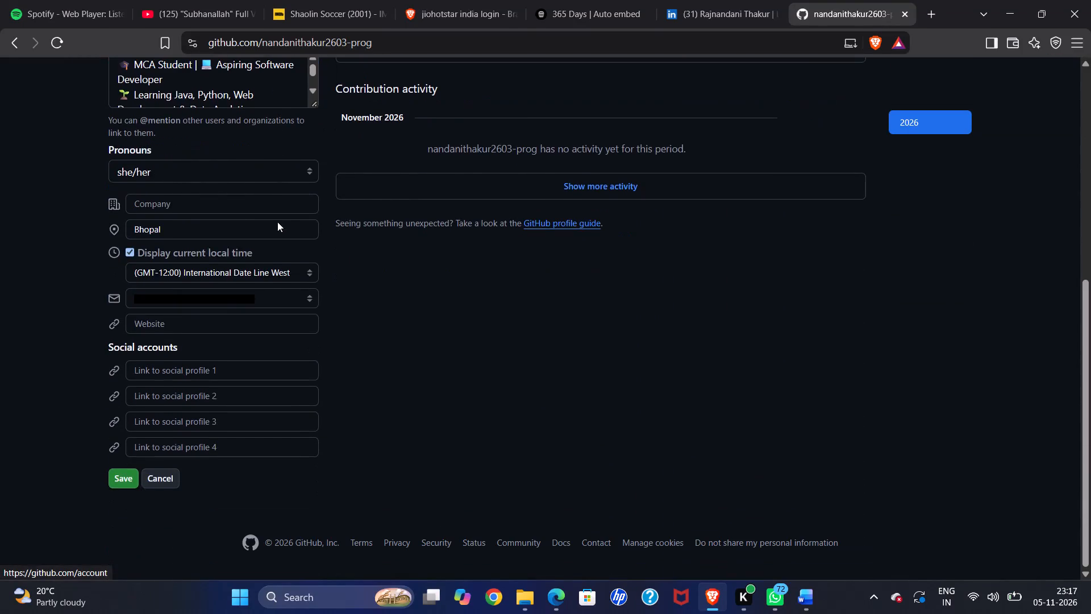
{"action": "scroll", "coordinate": [277, 222], "scroll_direction": "down", "scroll_amount": 1}
{"action": "scroll", "coordinate": [277, 222], "scroll_direction": "up", "scroll_amount": 4}
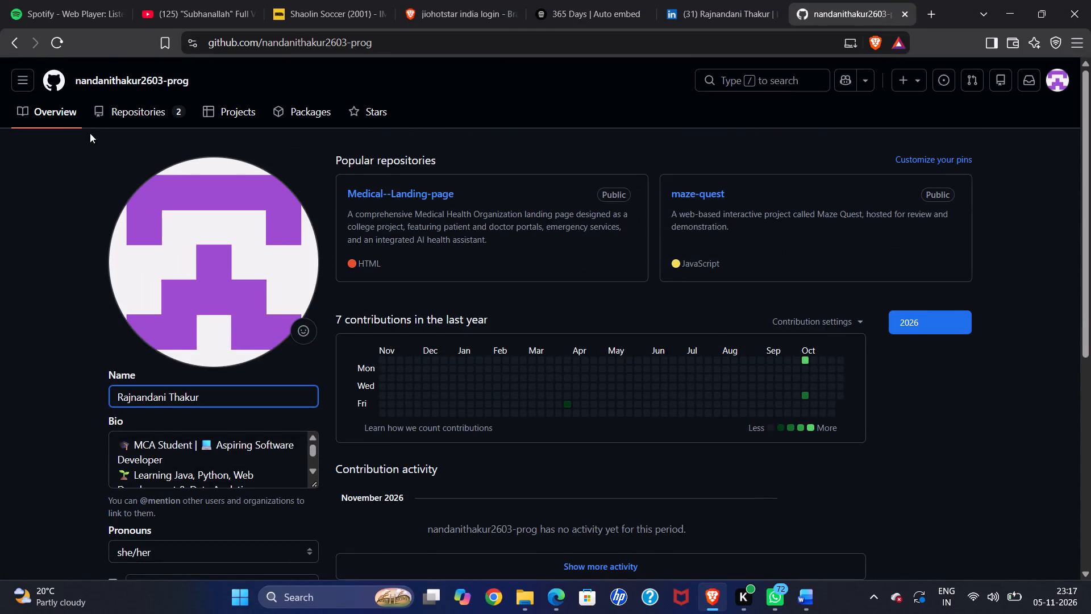
{"action": "left_click", "coordinate": [90, 133]}
{"action": "left_click", "coordinate": [1060, 88]}
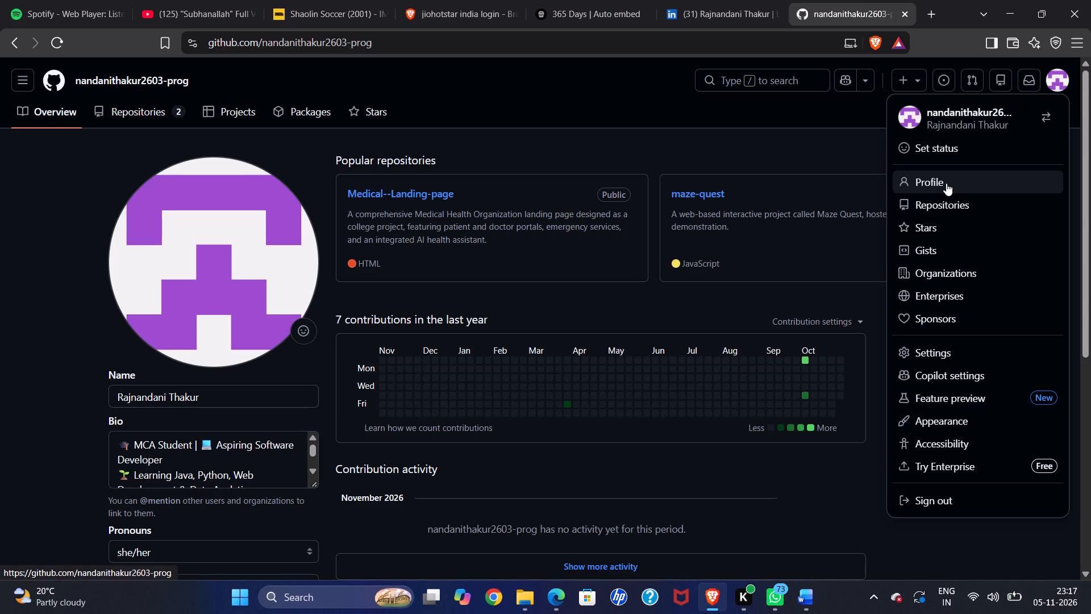
{"action": "left_click", "coordinate": [941, 184]}
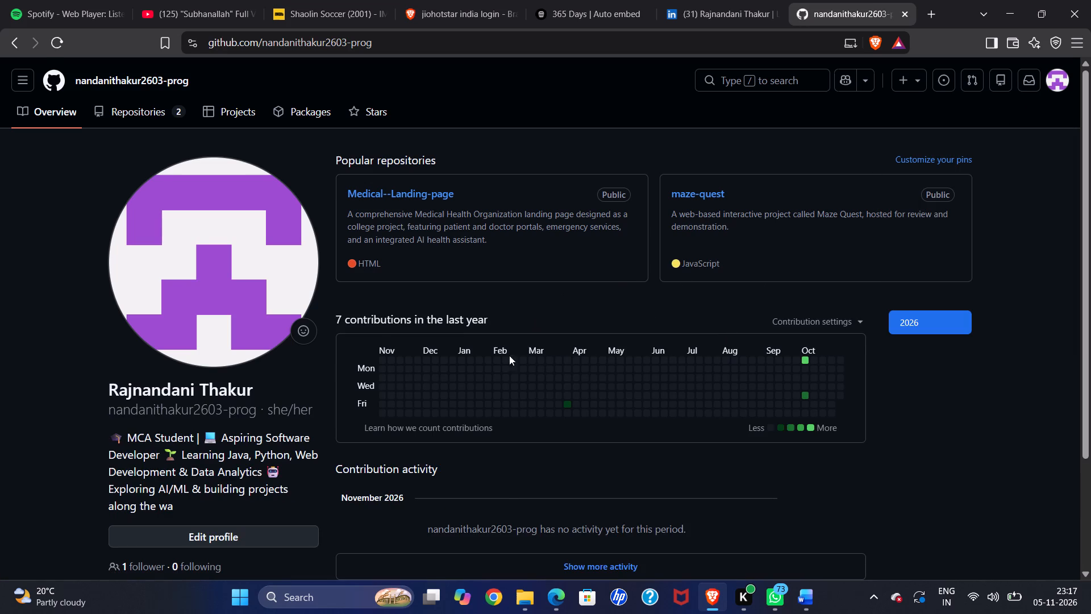
{"action": "scroll", "coordinate": [726, 300], "scroll_direction": "down", "scroll_amount": 2}
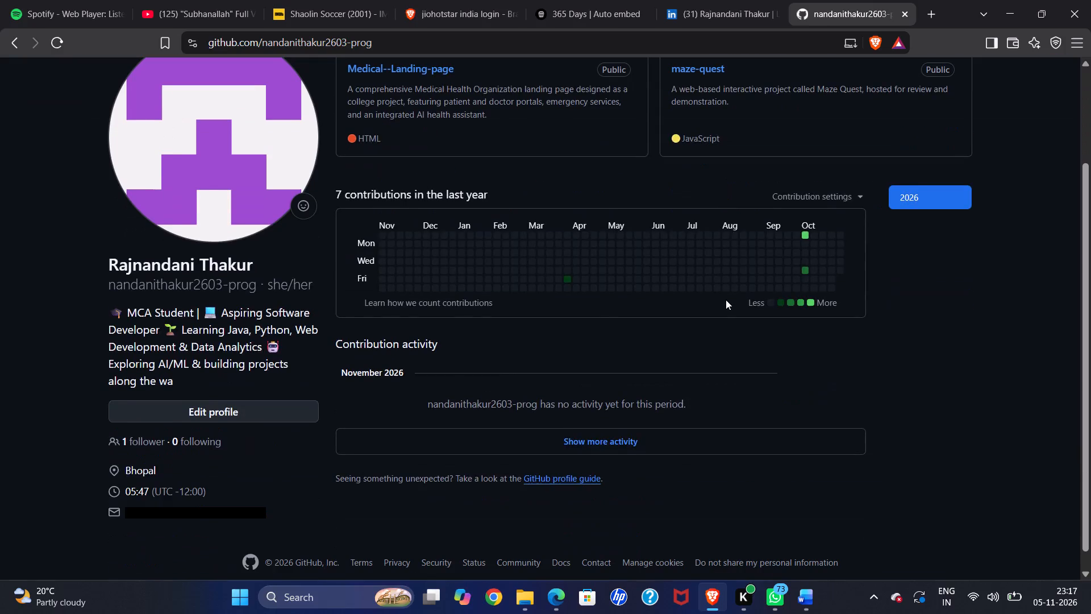
{"action": "scroll", "coordinate": [726, 300], "scroll_direction": "up", "scroll_amount": 1}
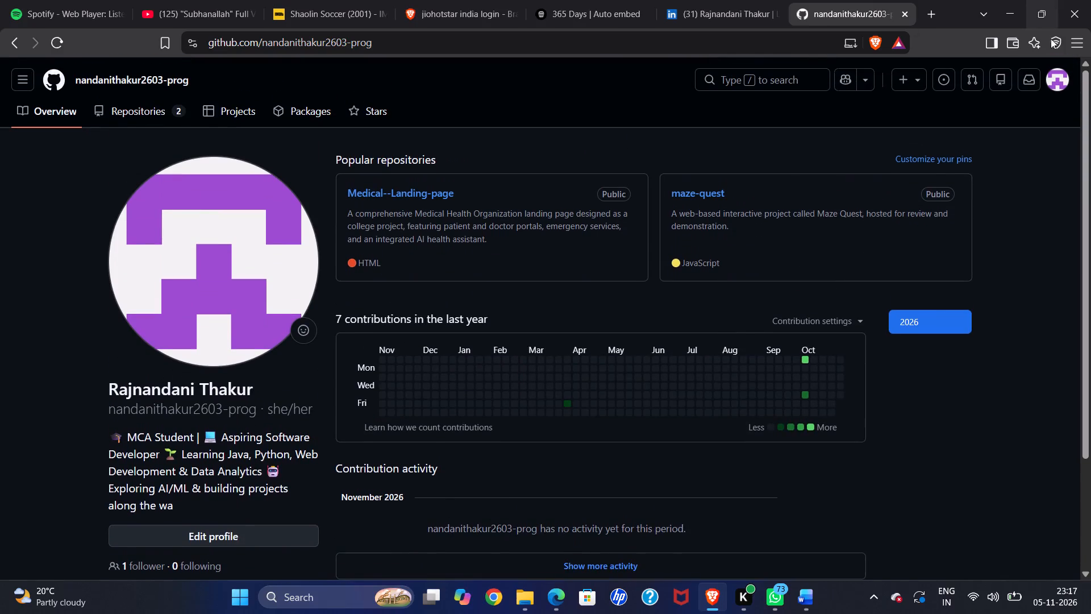
{"action": "left_click", "coordinate": [1048, 75]}
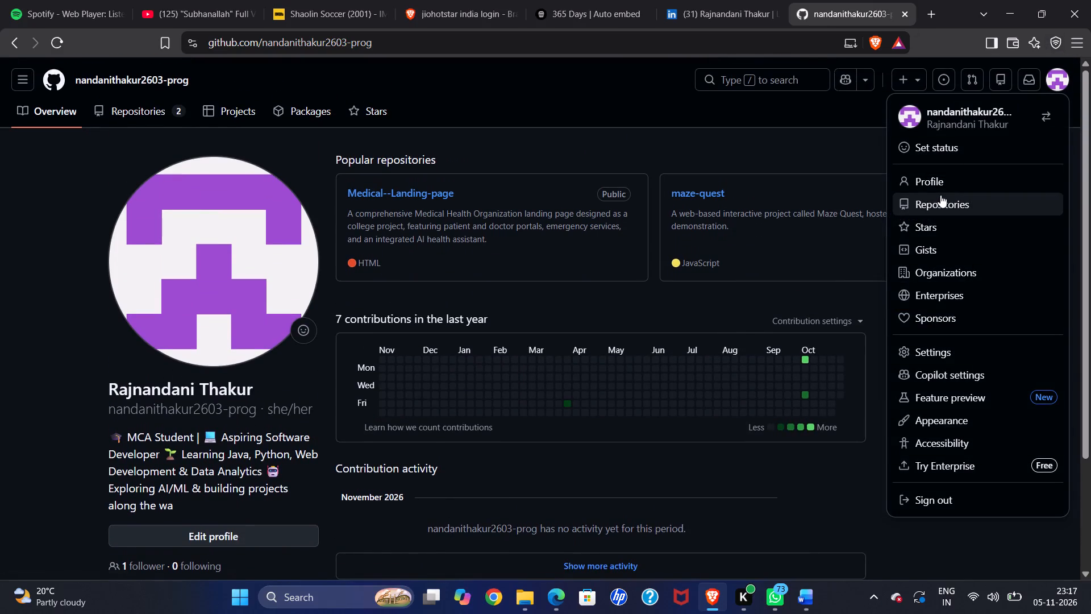
{"action": "left_click", "coordinate": [952, 186]}
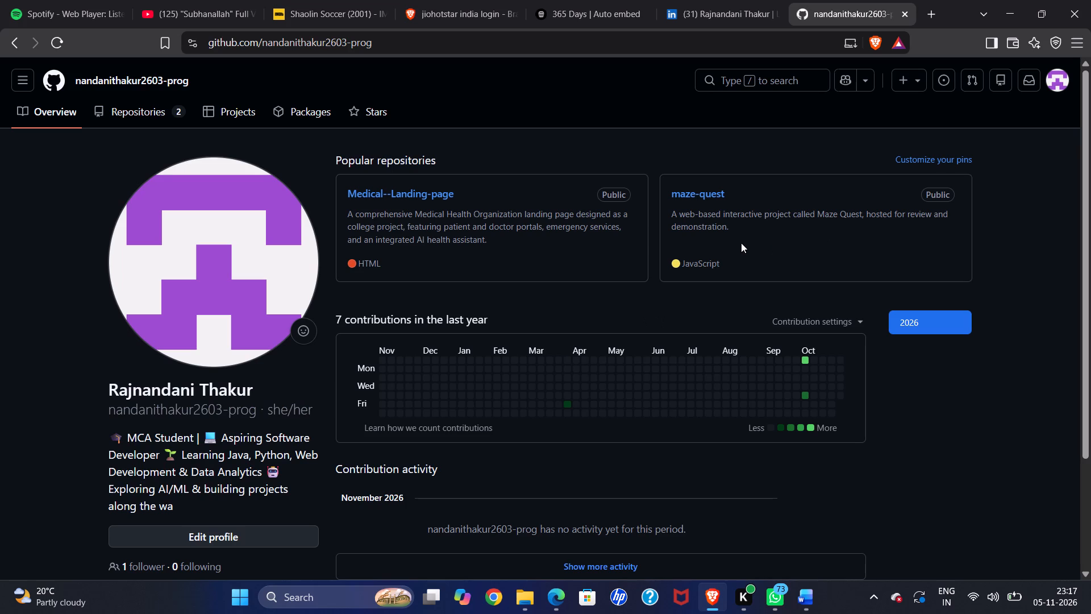
Compare the GitHub profile's web address with the GitHub link in the Word resume's header, and return to the browser.
{"action": "left_click", "coordinate": [383, 48]}
{"action": "left_click_drag", "start_coordinate": [383, 48], "coordinate": [197, 50]}
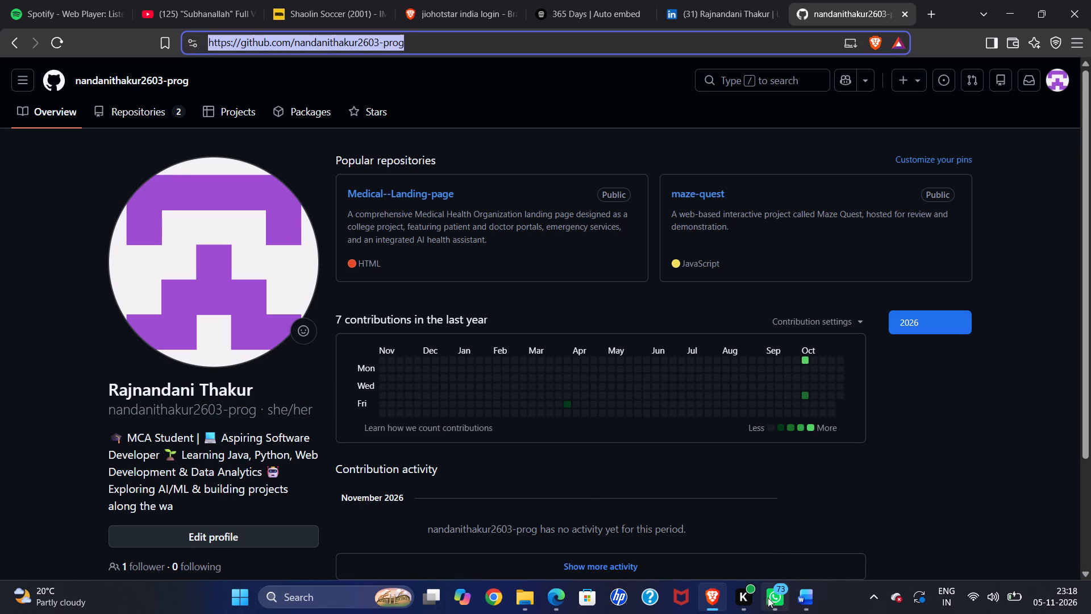
{"action": "left_click", "coordinate": [800, 595]}
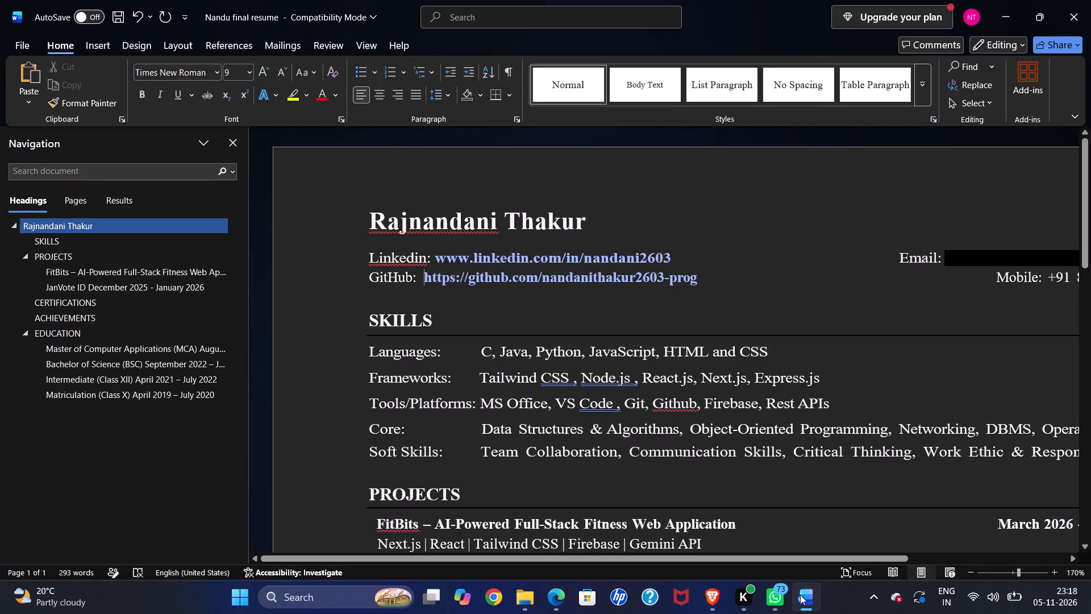
{"action": "left_click", "coordinate": [800, 595]}
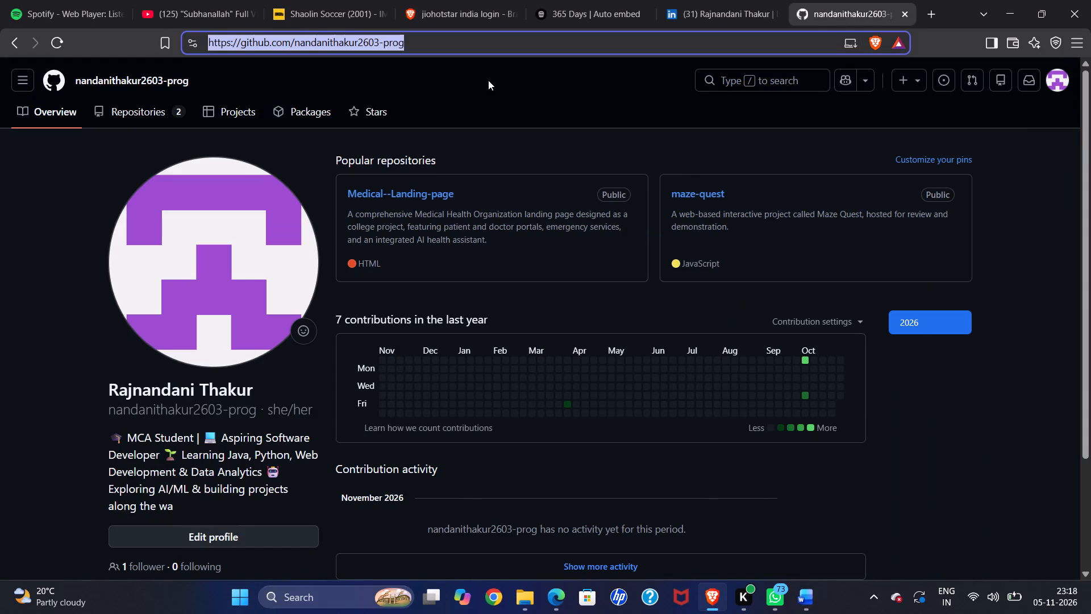
Look for a way to change the username in the profile's edit form, from name to social accounts, and in the site navigation.
{"action": "left_click", "coordinate": [174, 85]}
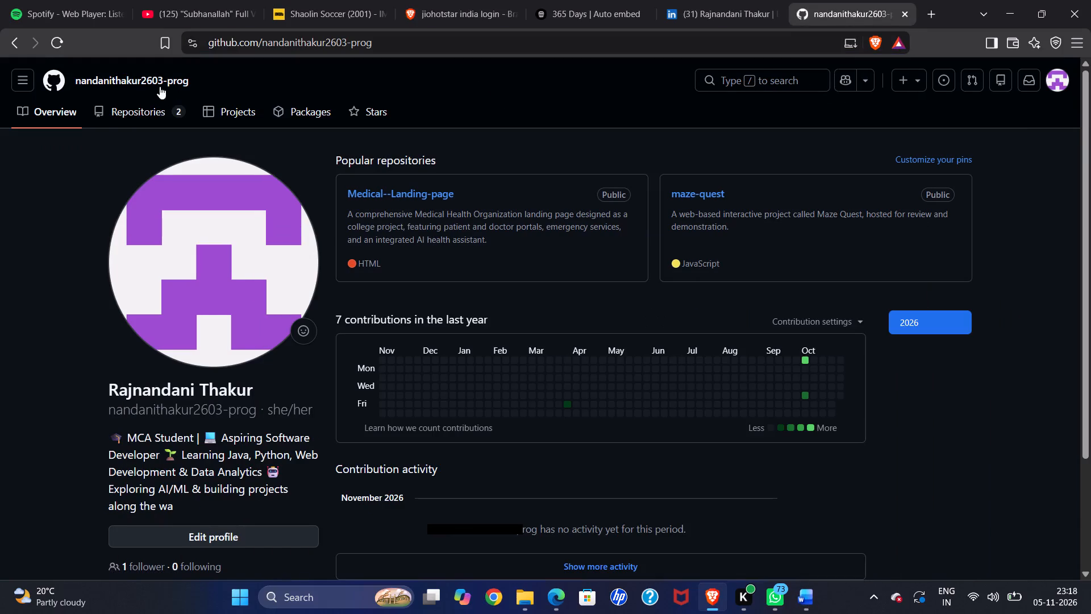
{"action": "left_click", "coordinate": [253, 412]}
{"action": "double_click", "coordinate": [253, 412]}
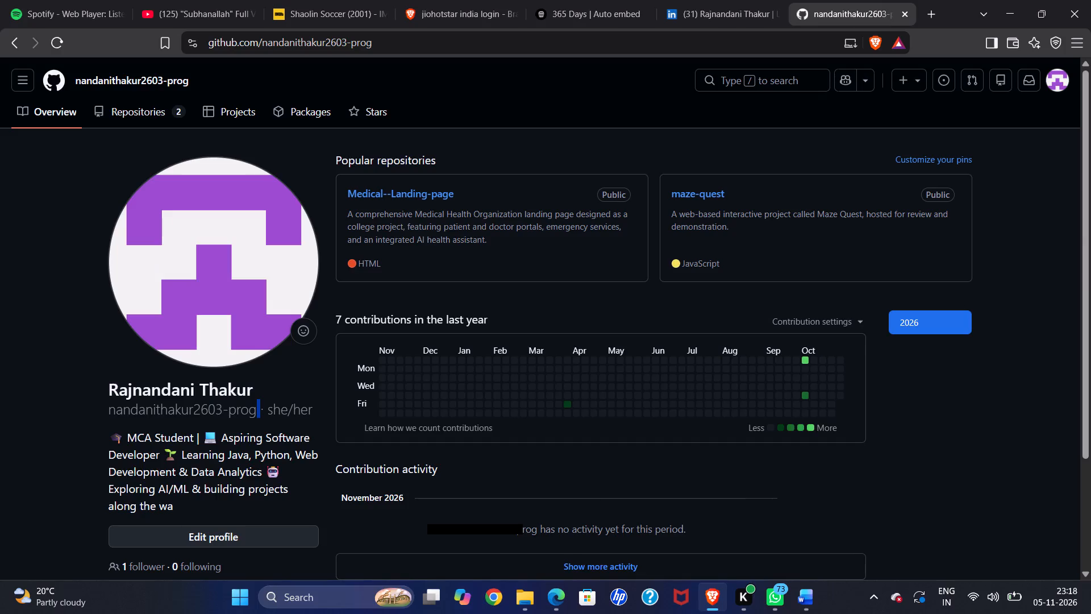
{"action": "left_click", "coordinate": [255, 532]}
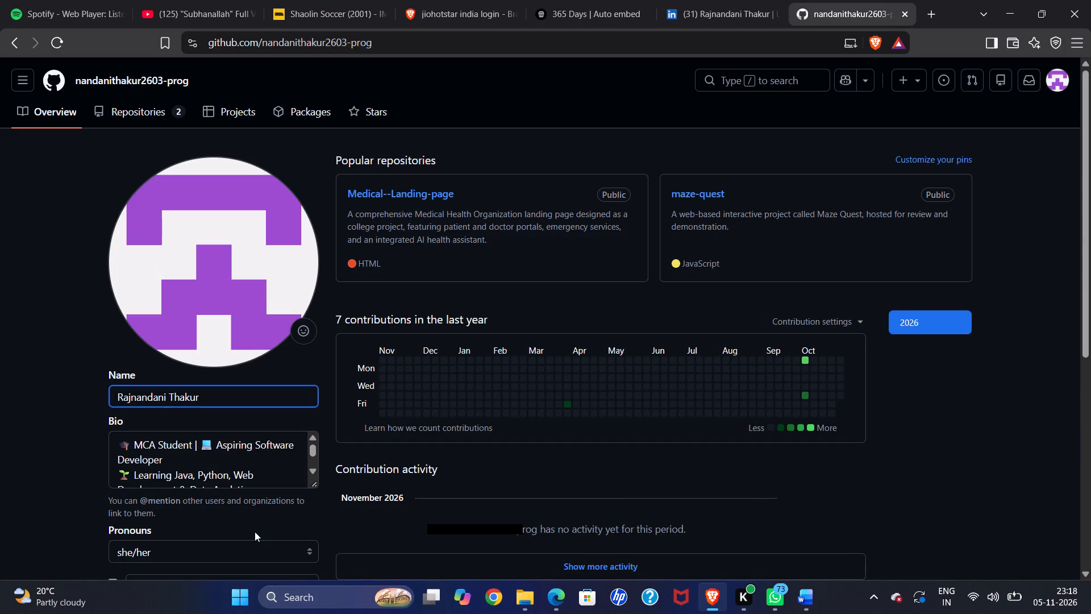
{"action": "scroll", "coordinate": [255, 532], "scroll_direction": "down", "scroll_amount": 1}
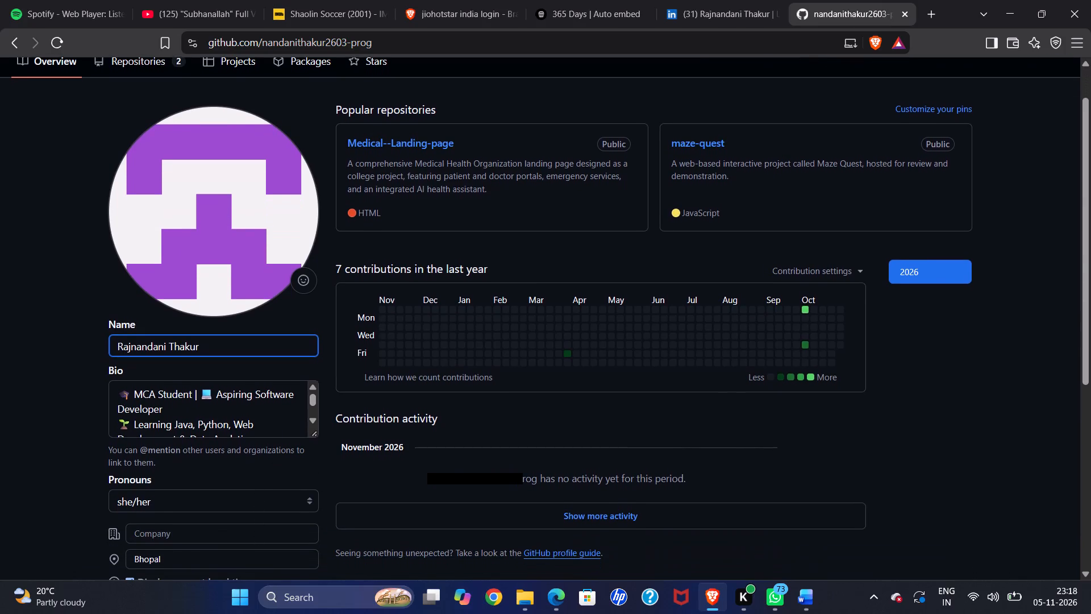
{"action": "scroll", "coordinate": [275, 416], "scroll_direction": "down", "scroll_amount": 1}
{"action": "scroll", "coordinate": [269, 474], "scroll_direction": "down", "scroll_amount": 1}
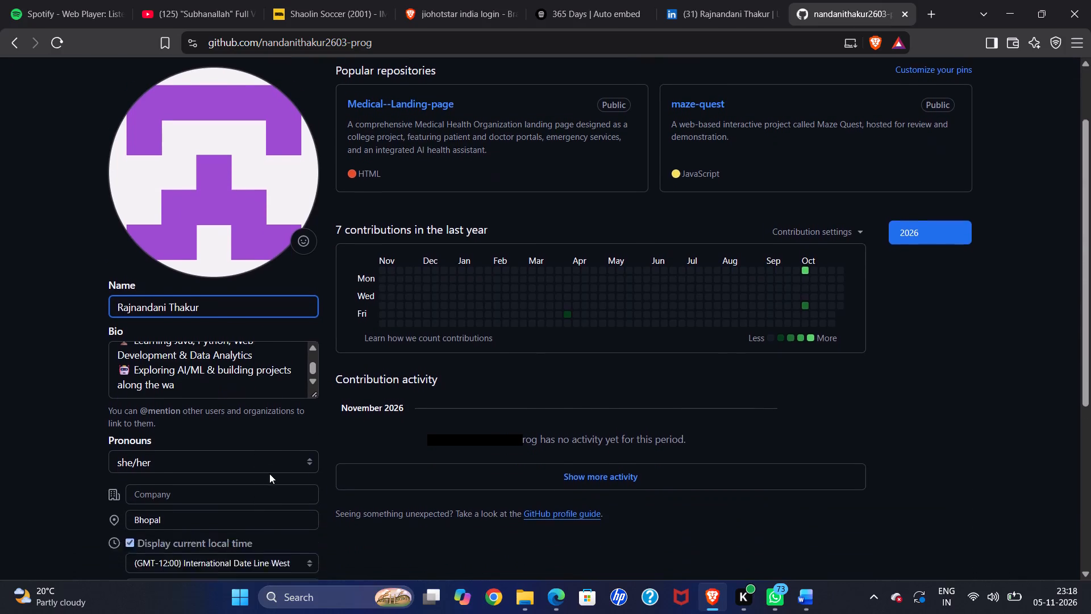
{"action": "scroll", "coordinate": [269, 474], "scroll_direction": "down", "scroll_amount": 1}
{"action": "scroll", "coordinate": [309, 429], "scroll_direction": "down", "scroll_amount": 1}
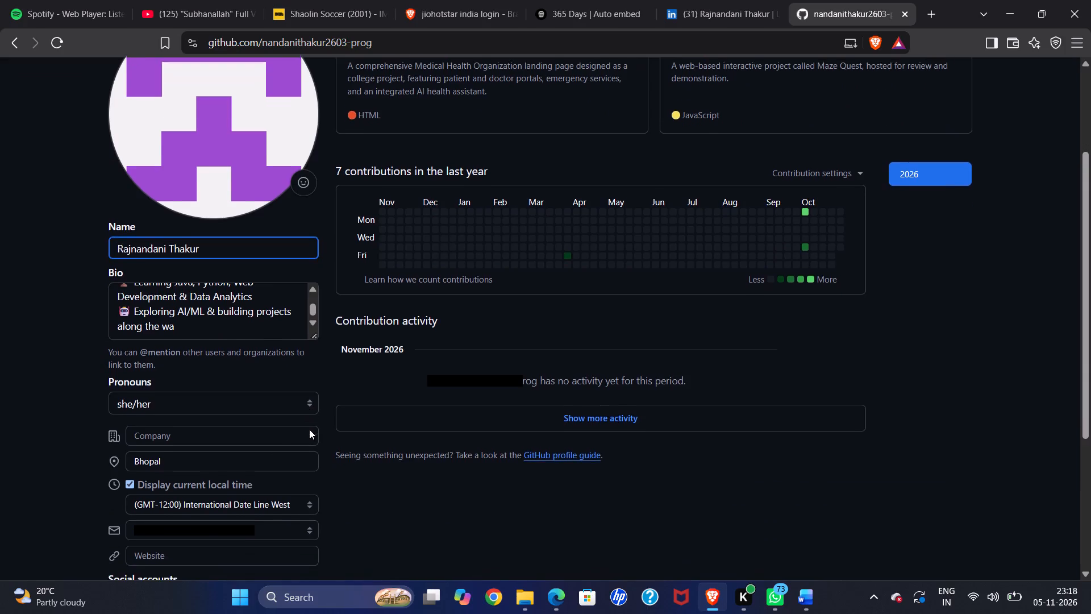
{"action": "scroll", "coordinate": [309, 429], "scroll_direction": "down", "scroll_amount": 4}
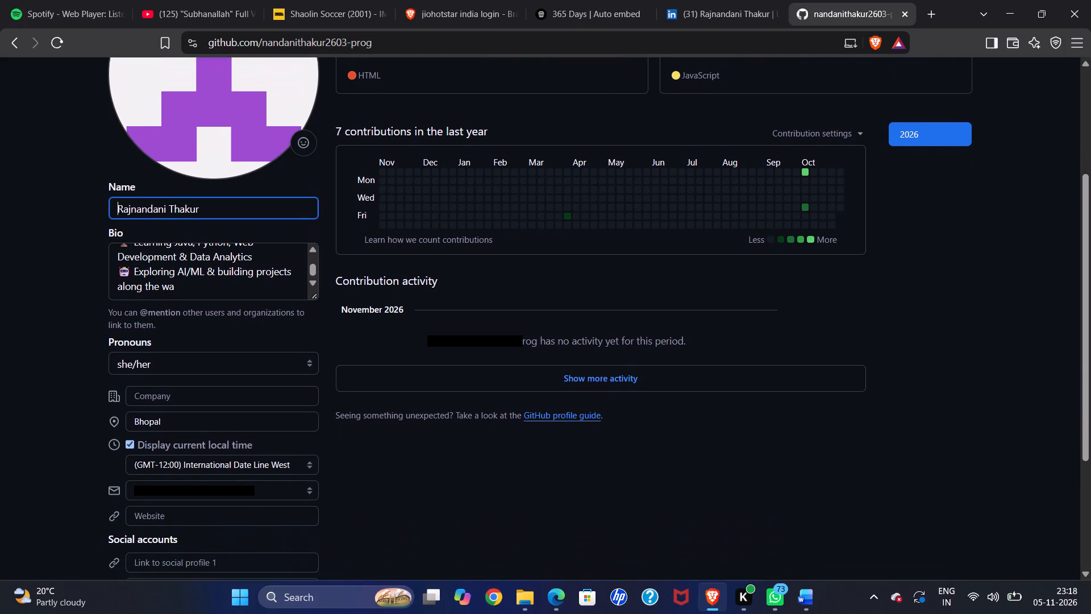
{"action": "scroll", "coordinate": [309, 429], "scroll_direction": "down", "scroll_amount": 2}
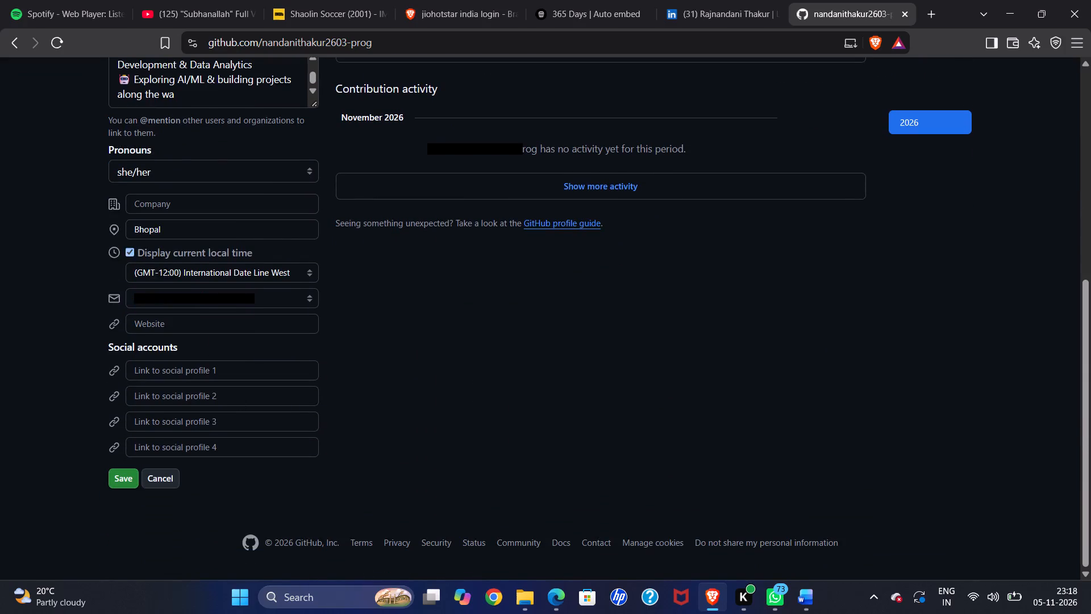
{"action": "scroll", "coordinate": [199, 372], "scroll_direction": "up", "scroll_amount": 3}
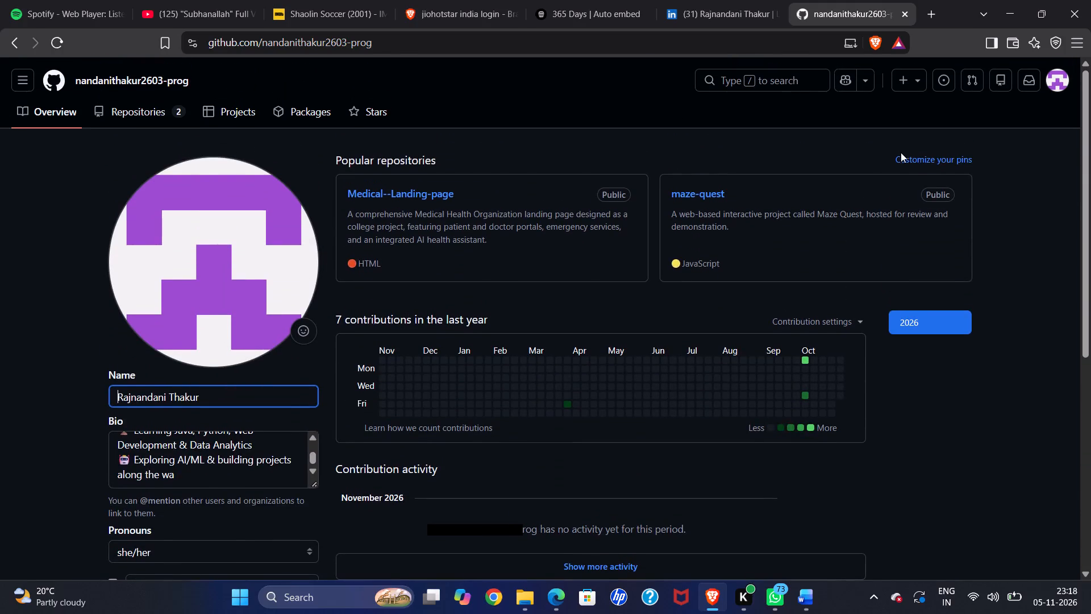
{"action": "left_click", "coordinate": [515, 139]}
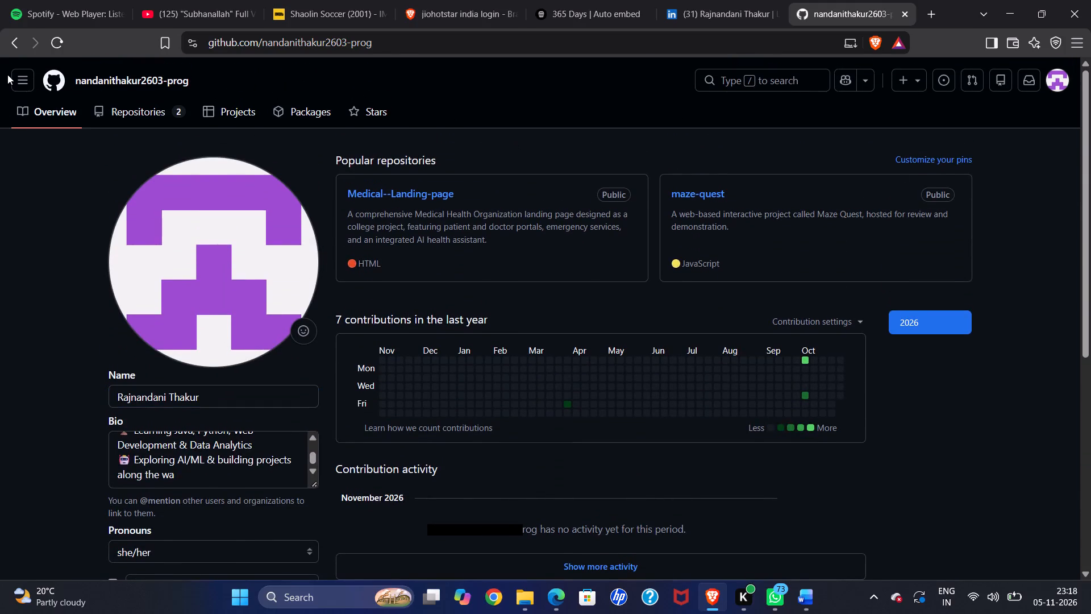
{"action": "left_click", "coordinate": [22, 76]}
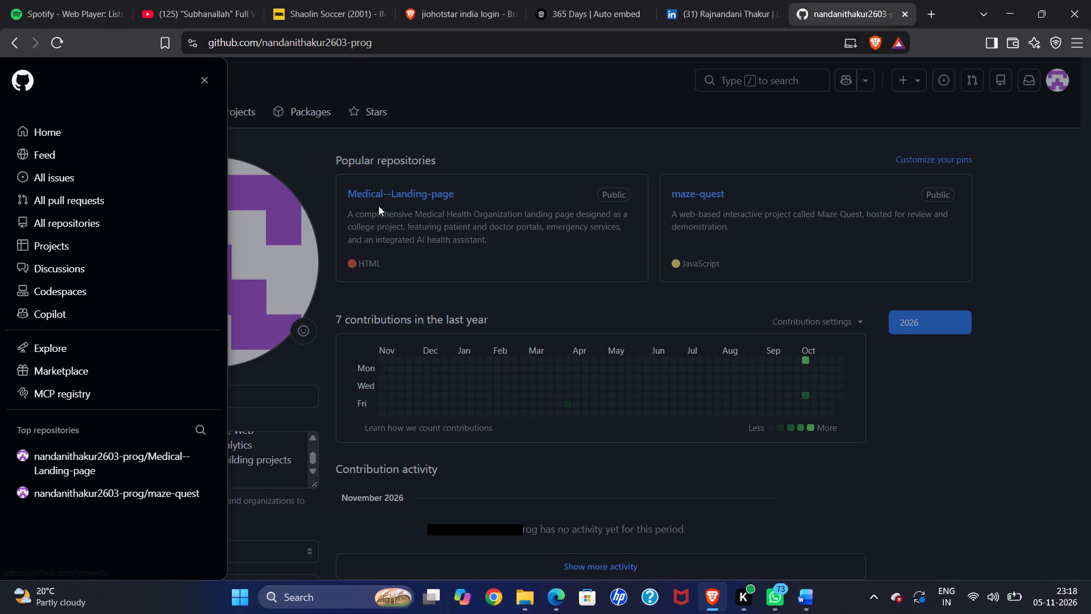
{"action": "left_click", "coordinate": [334, 176]}
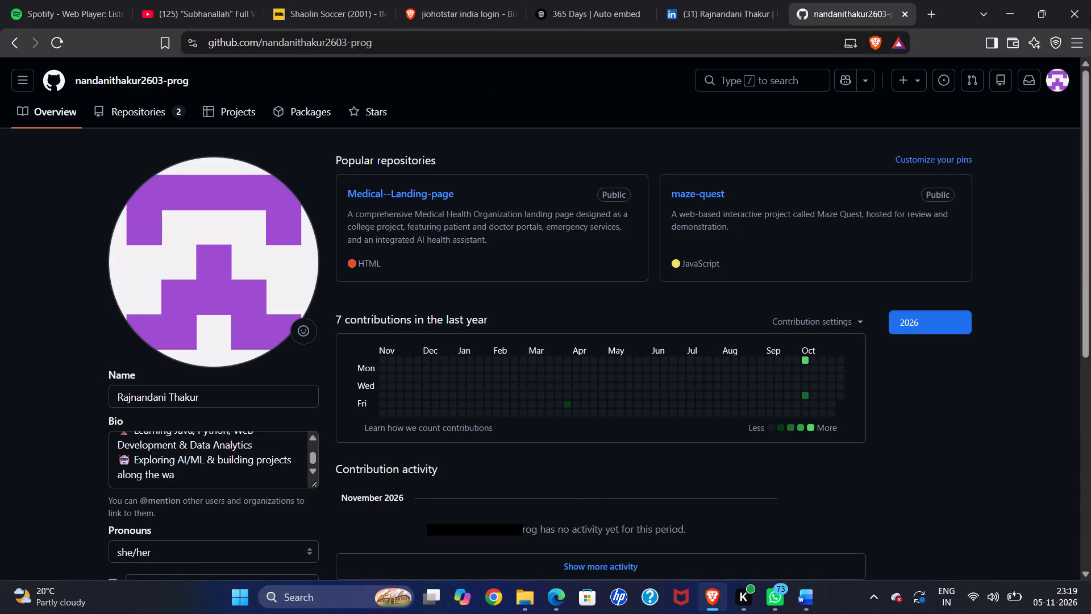
{"action": "left_click", "coordinate": [1052, 85]}
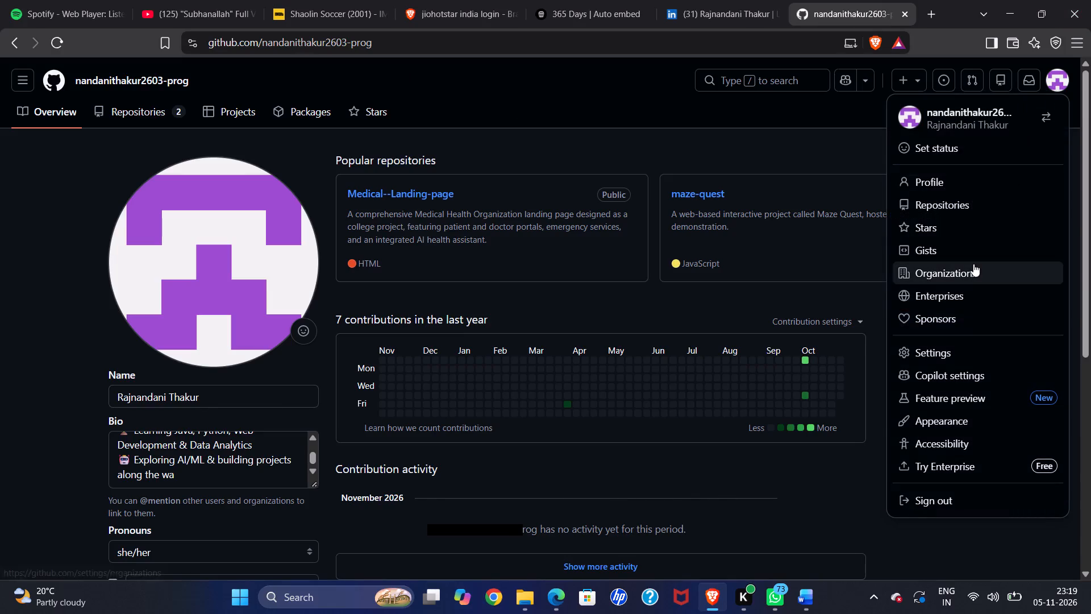
{"action": "left_click", "coordinate": [958, 346]}
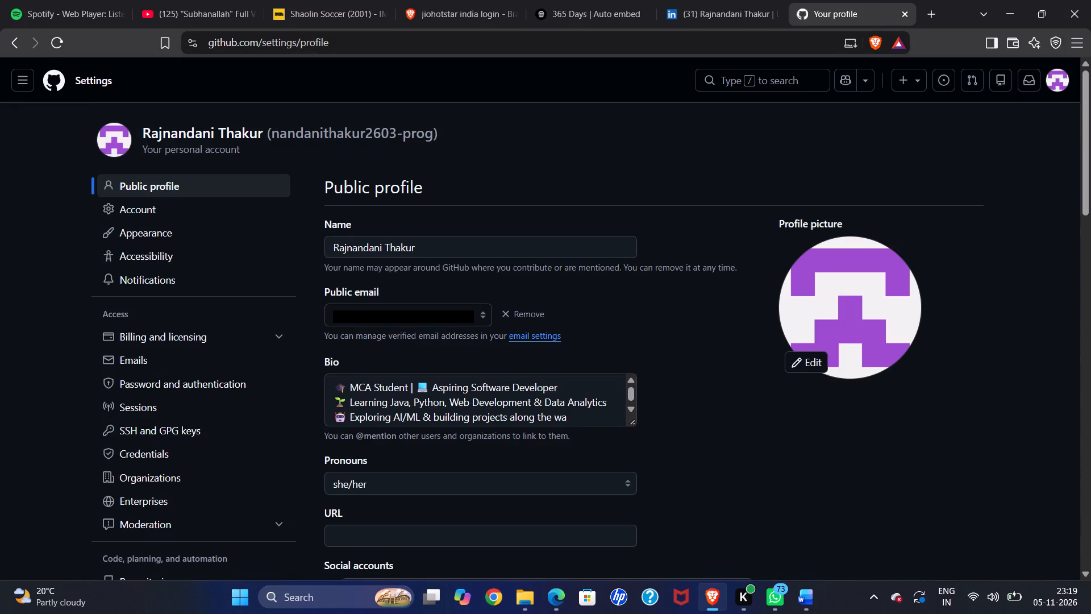
{"action": "left_click", "coordinate": [121, 215]}
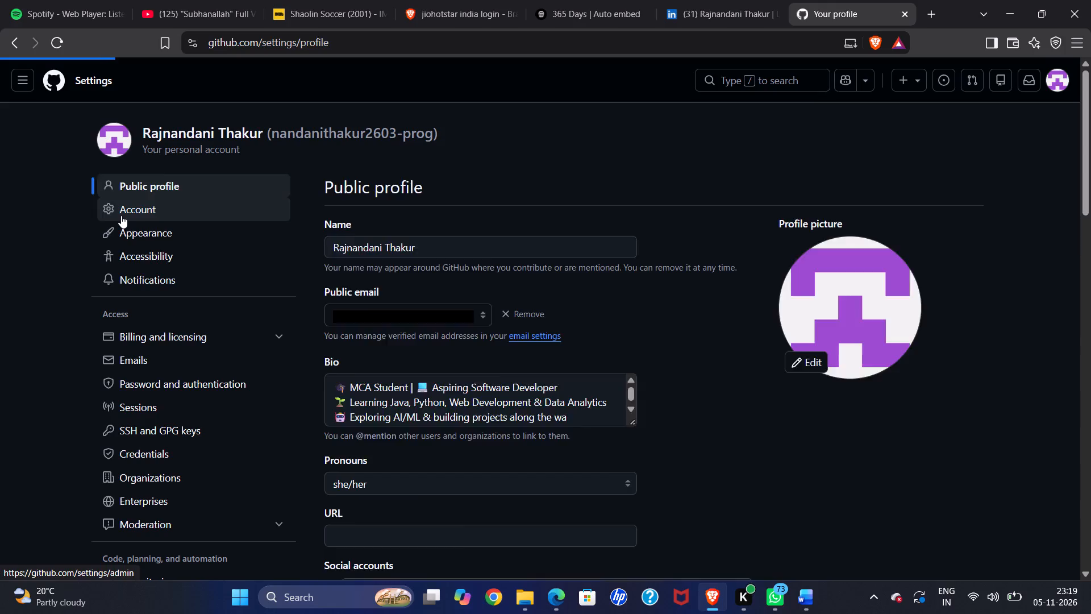
{"action": "left_click", "coordinate": [376, 260]}
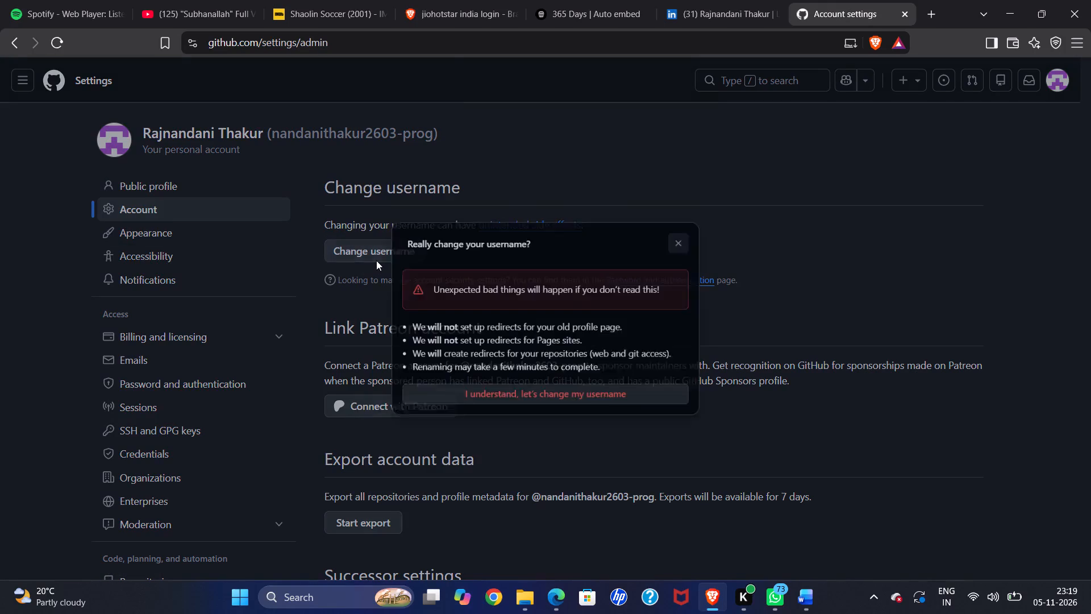
{"action": "left_click", "coordinate": [535, 404]}
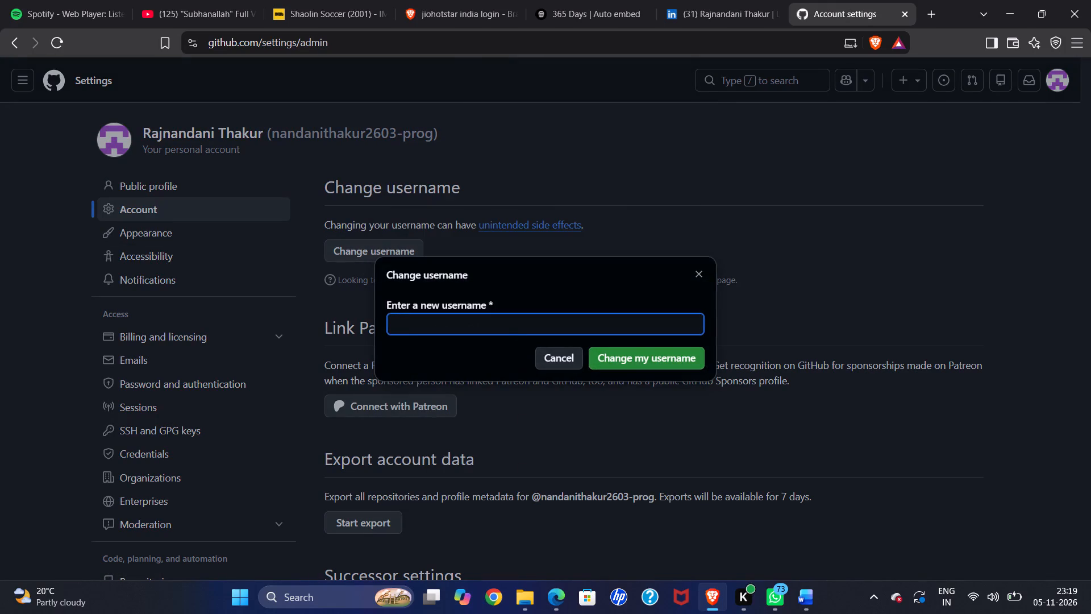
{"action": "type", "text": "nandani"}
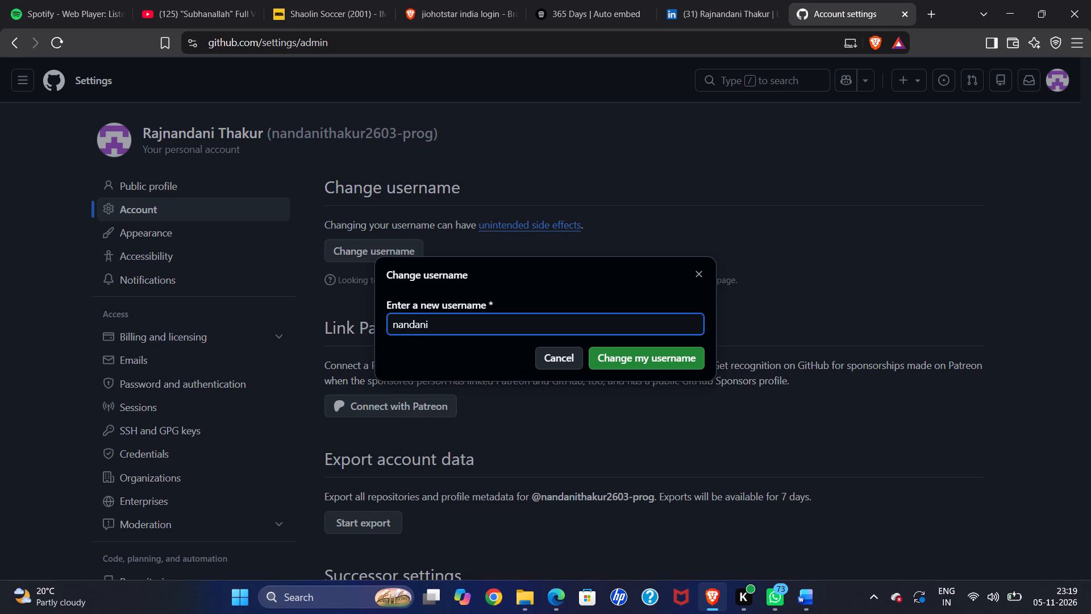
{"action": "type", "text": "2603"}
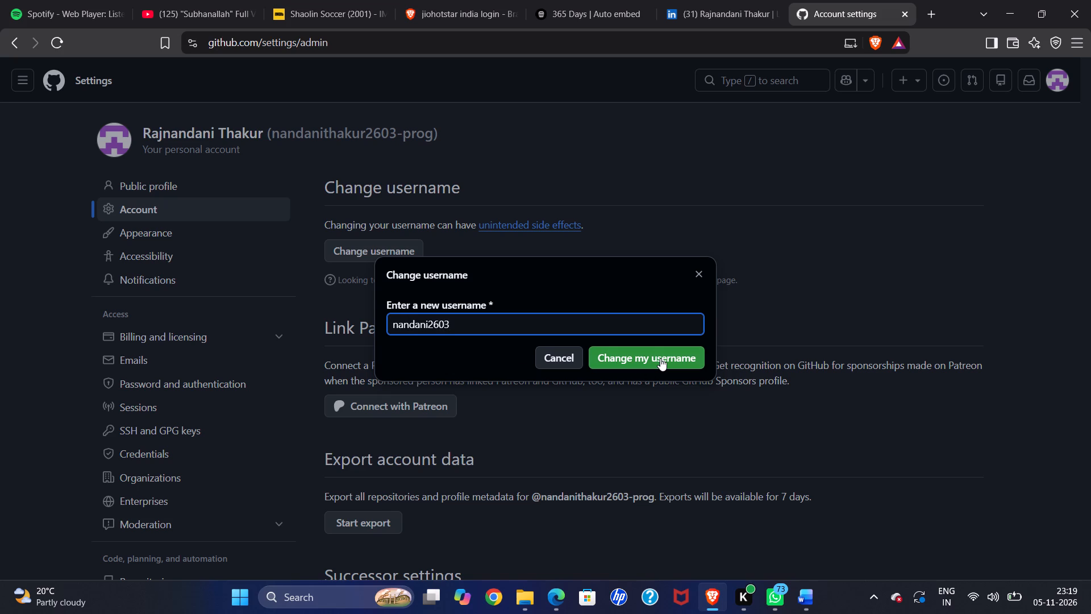
{"action": "left_click", "coordinate": [660, 358]}
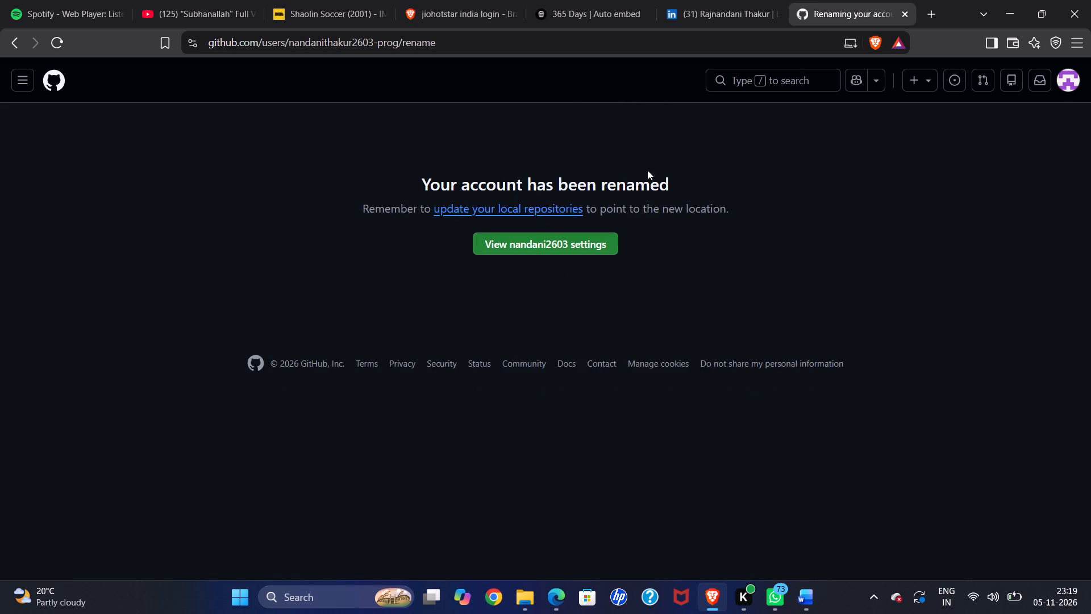
View the renamed account's settings, reload them, and open the account's profile overview.
{"action": "left_click", "coordinate": [543, 246]}
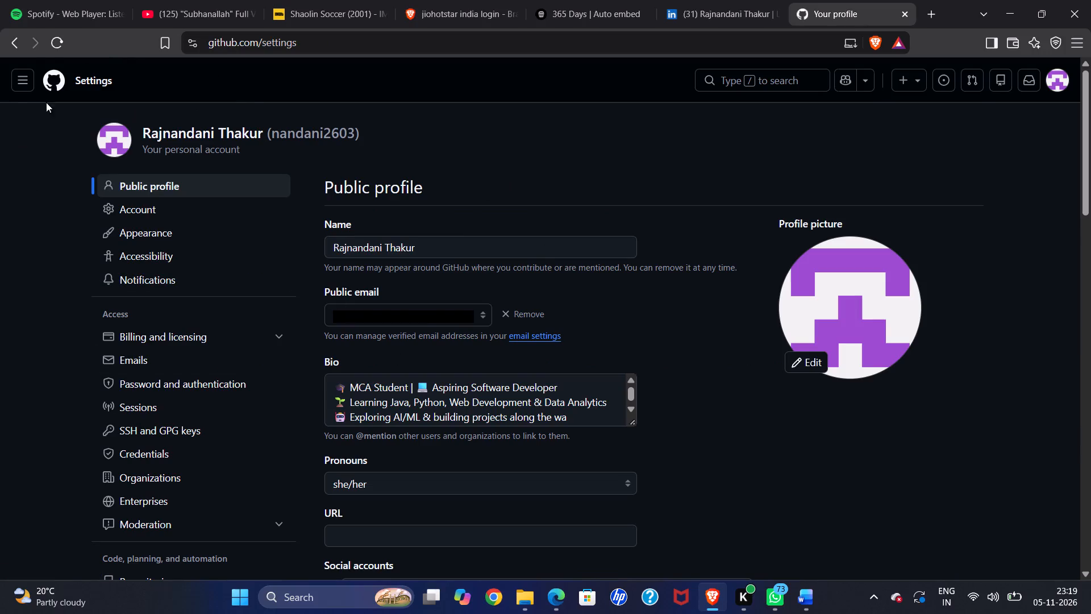
{"action": "left_click", "coordinate": [50, 41]}
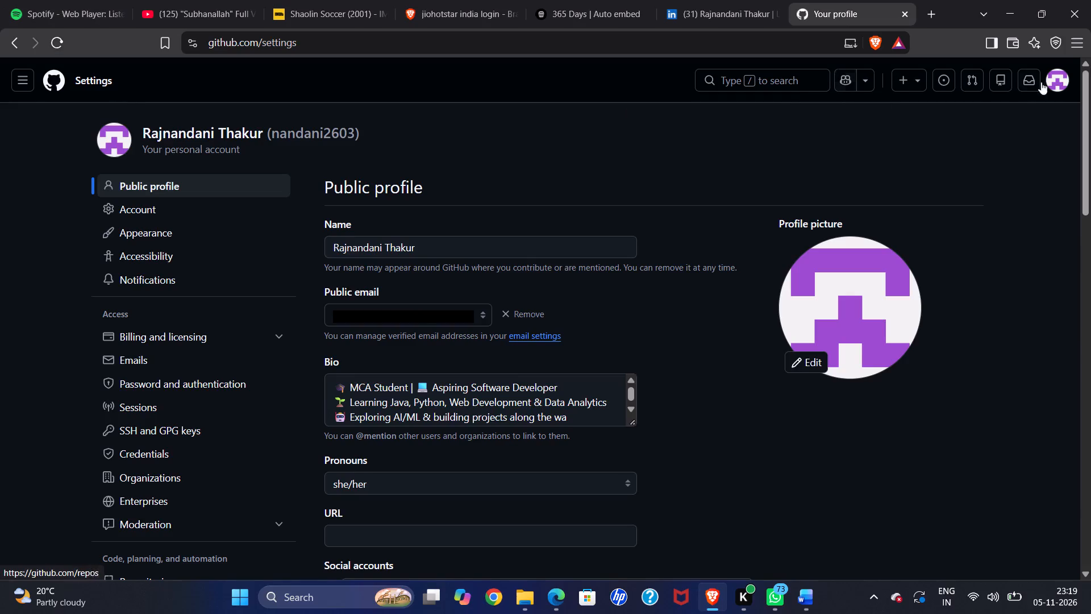
{"action": "left_click", "coordinate": [1068, 84]}
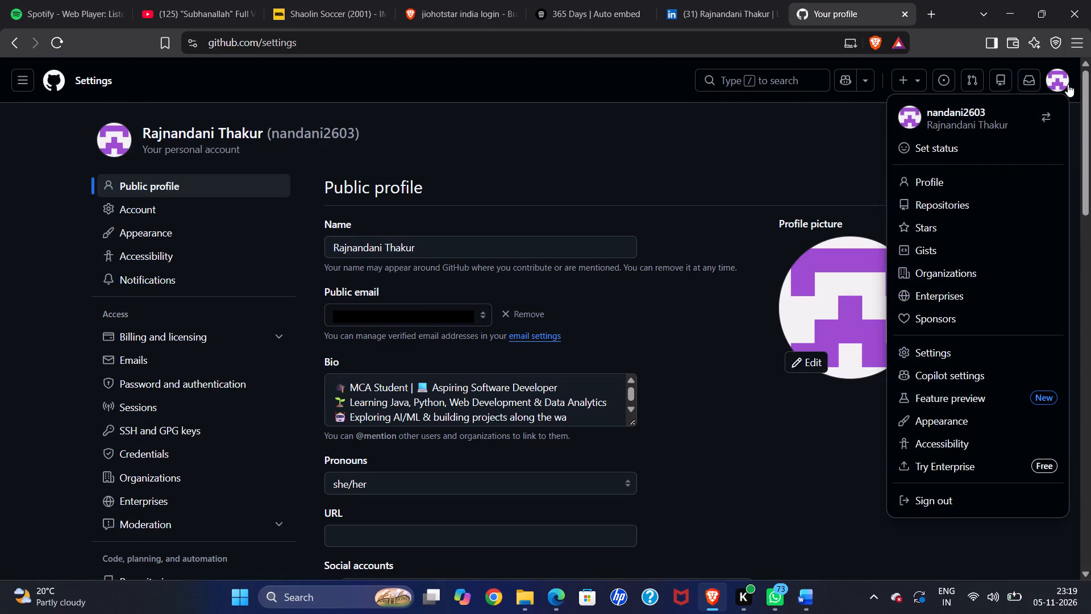
{"action": "left_click", "coordinate": [954, 177]}
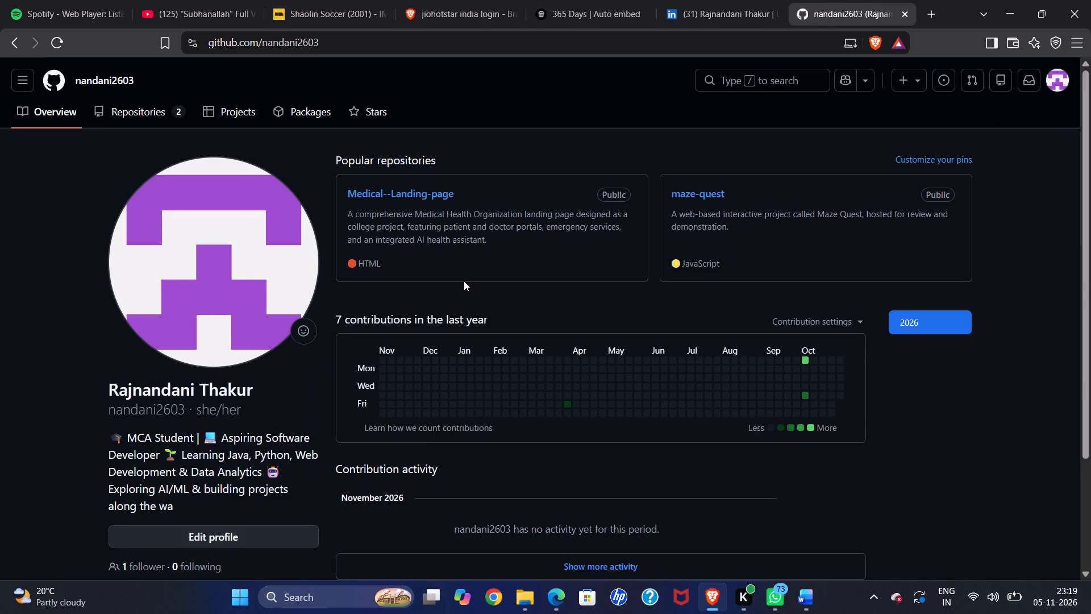
{"action": "left_click_drag", "start_coordinate": [323, 39], "coordinate": [284, 40]}
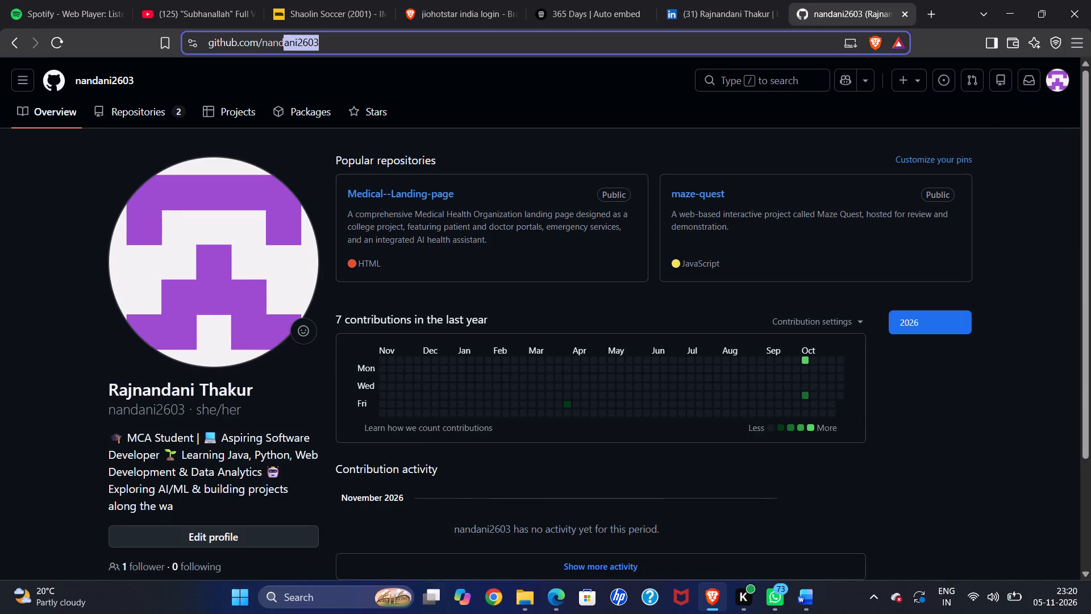
{"action": "left_click_drag", "start_coordinate": [284, 40], "coordinate": [202, 45]}
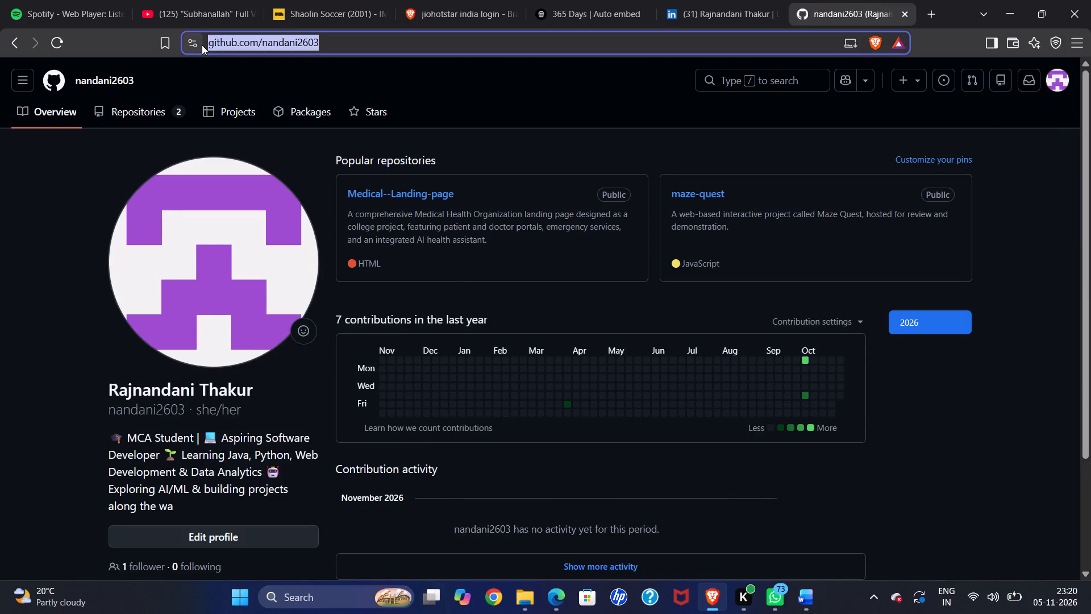
{"action": "key", "text": "ctrl+c"}
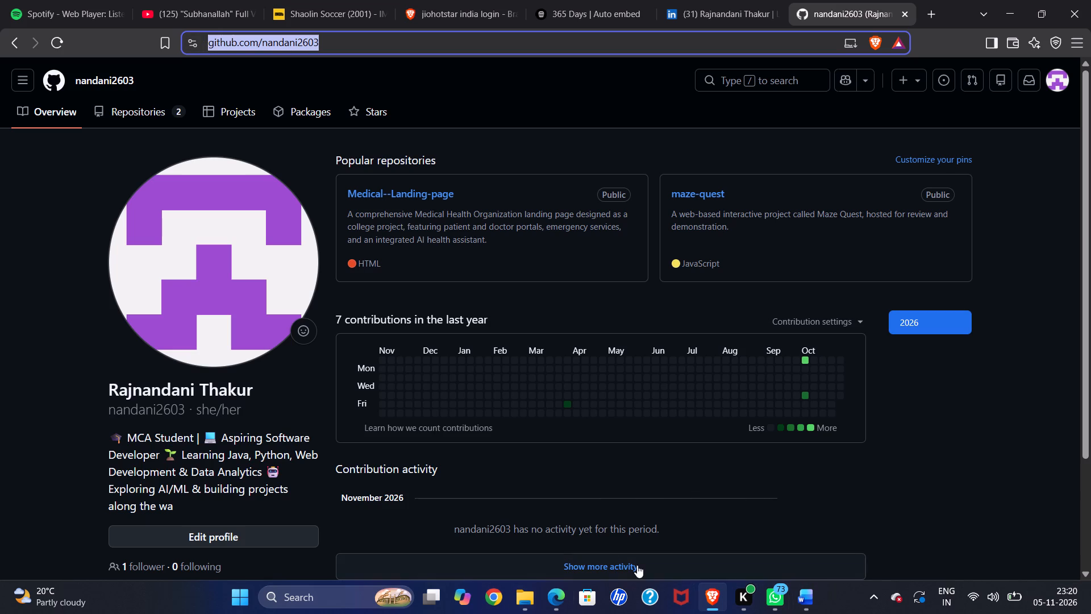
{"action": "left_click", "coordinate": [796, 595]}
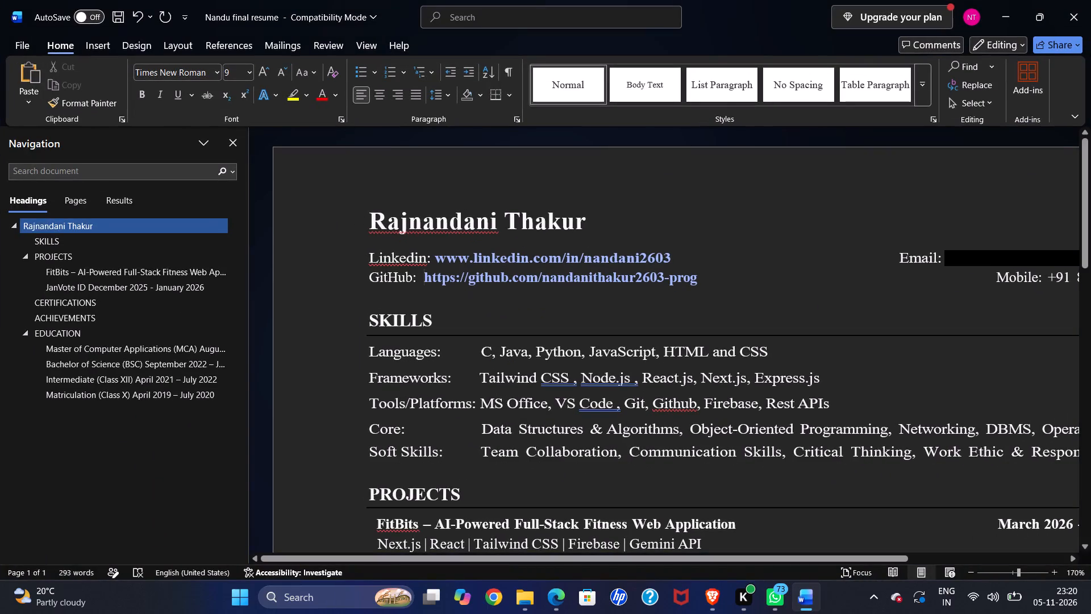
{"action": "left_click_drag", "start_coordinate": [423, 281], "coordinate": [617, 283]}
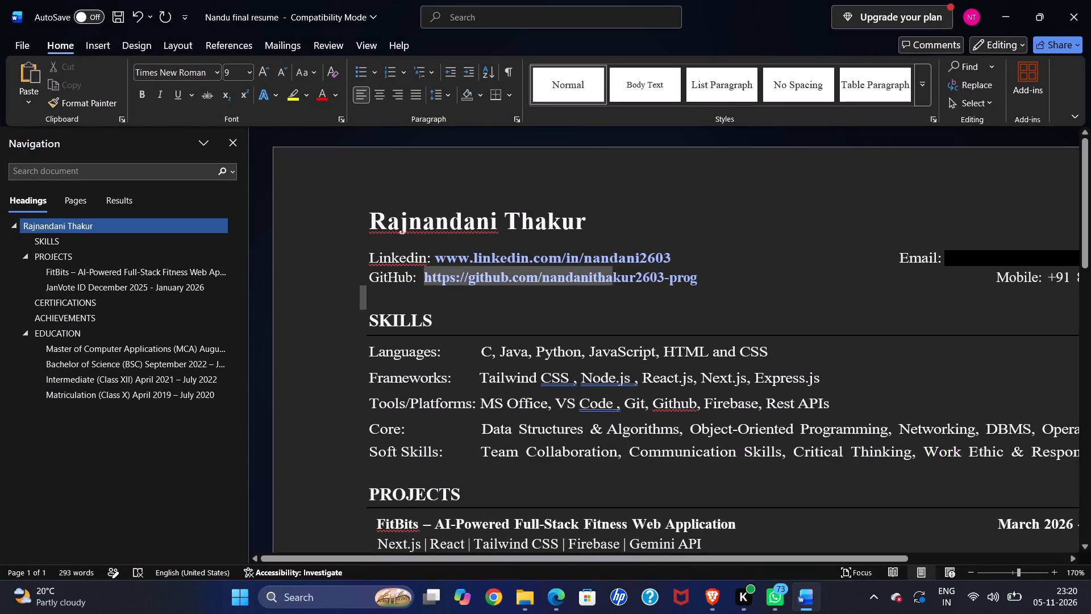
{"action": "left_click_drag", "start_coordinate": [617, 283], "coordinate": [712, 273]}
{"action": "key", "text": "BackSpace"}
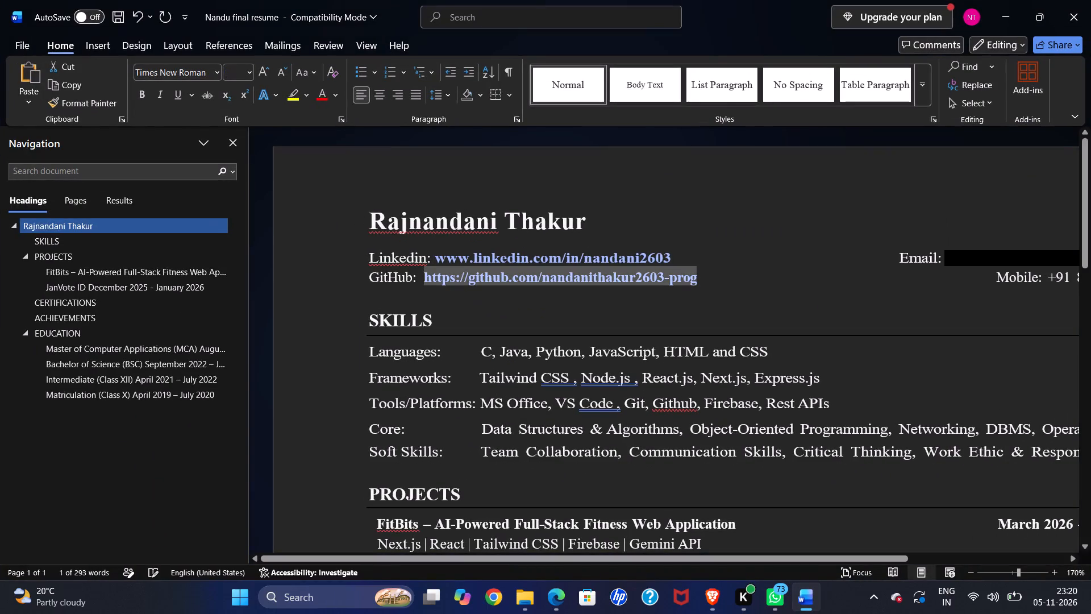
{"action": "key", "text": "ctrl+v"}
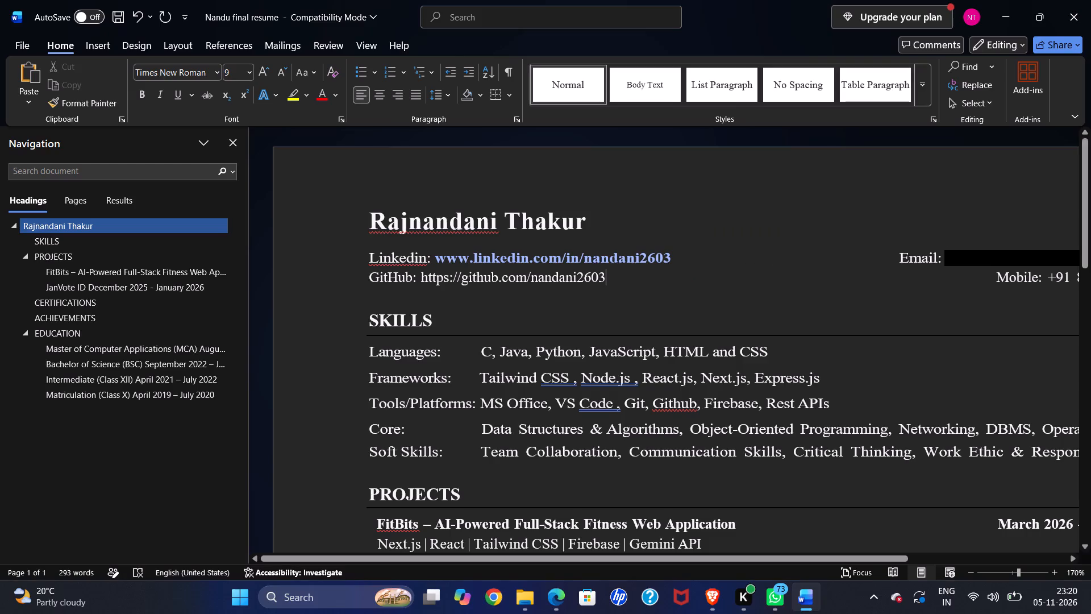
{"action": "left_click_drag", "start_coordinate": [606, 270], "coordinate": [599, 271]}
{"action": "left_click_drag", "start_coordinate": [599, 271], "coordinate": [429, 271]}
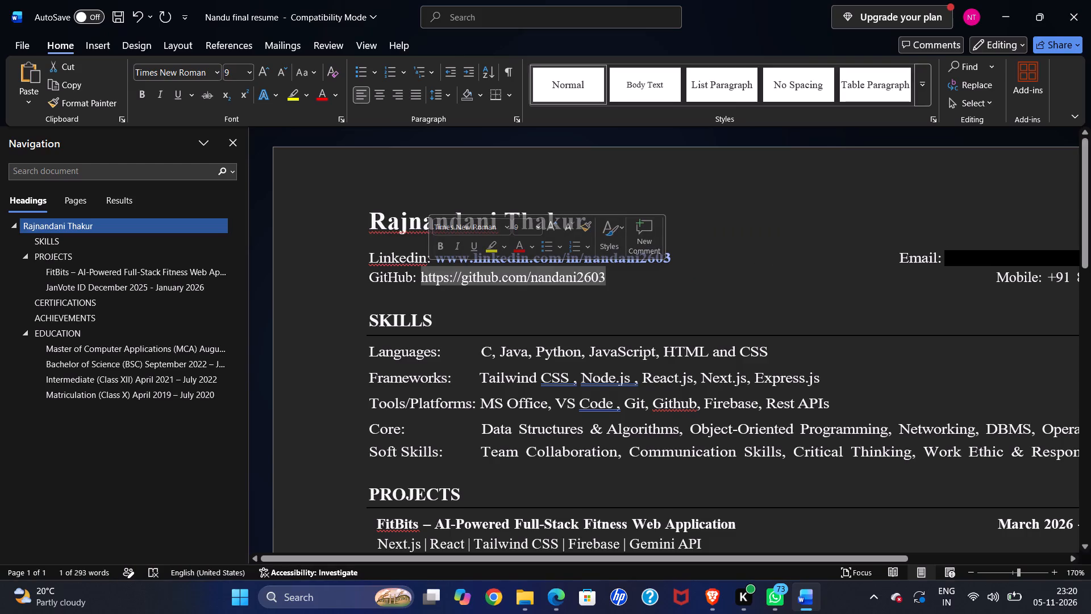
{"action": "right_click", "coordinate": [462, 284]}
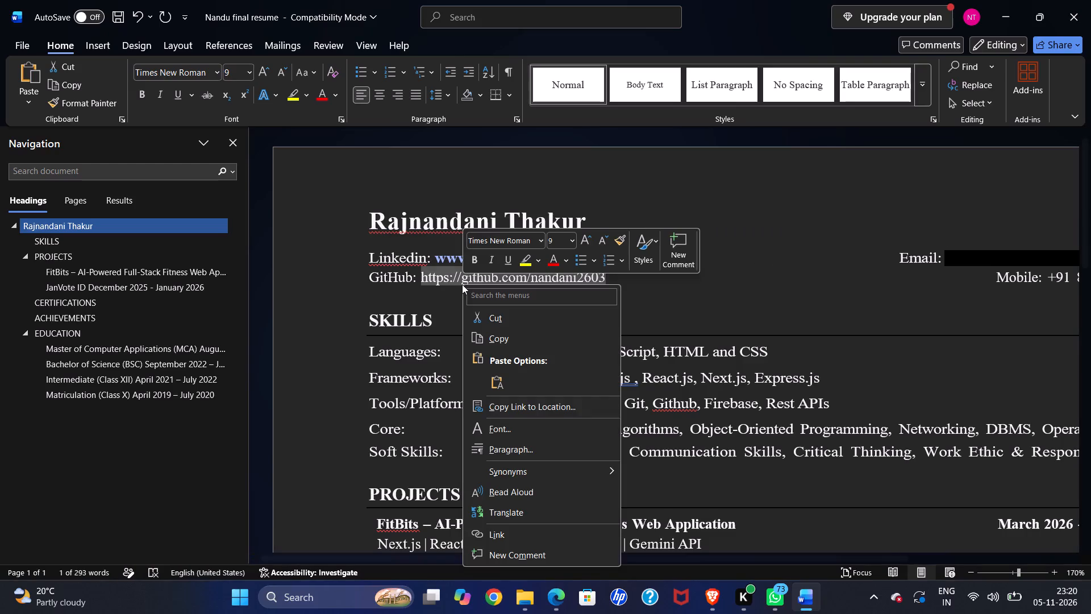
{"action": "left_click", "coordinate": [538, 538]}
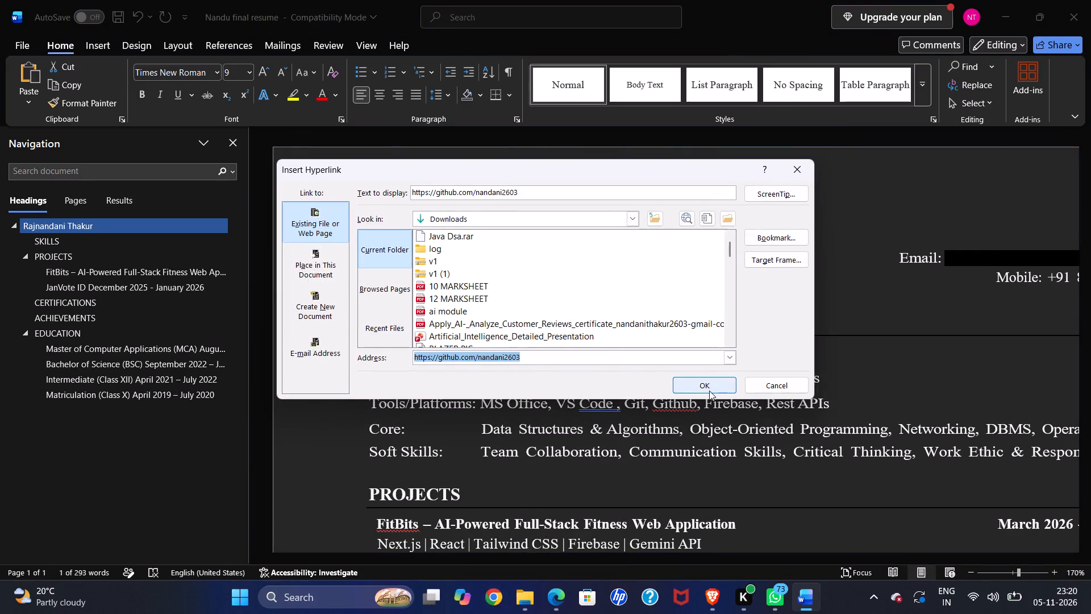
{"action": "left_click", "coordinate": [709, 391]}
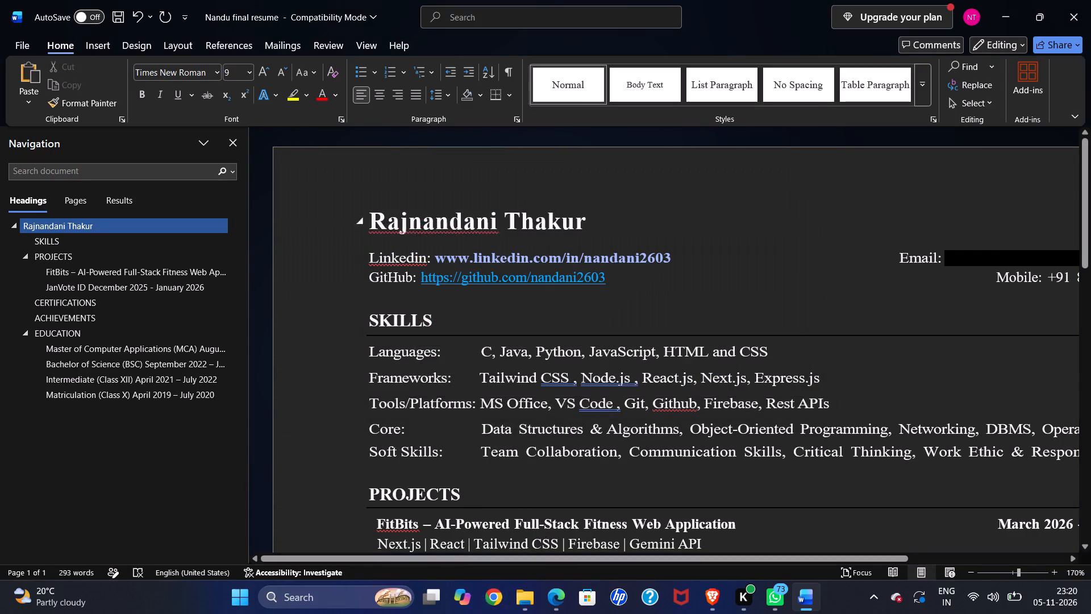
Remove the bold from the LinkedIn address in the header and set its font colour to black.
{"action": "left_click_drag", "start_coordinate": [672, 254], "coordinate": [448, 251]}
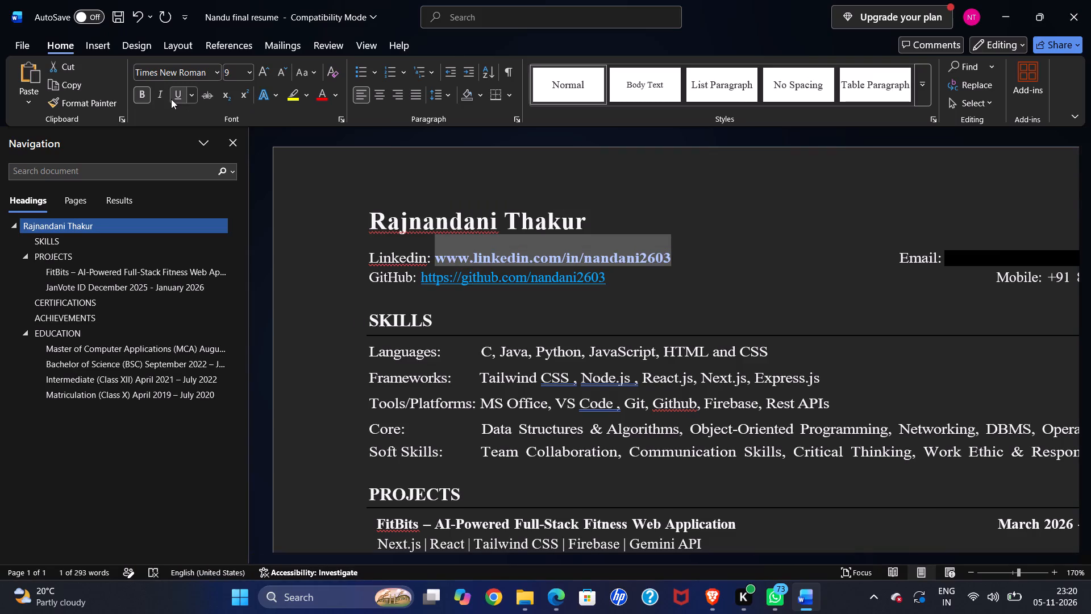
{"action": "left_click", "coordinate": [138, 88]}
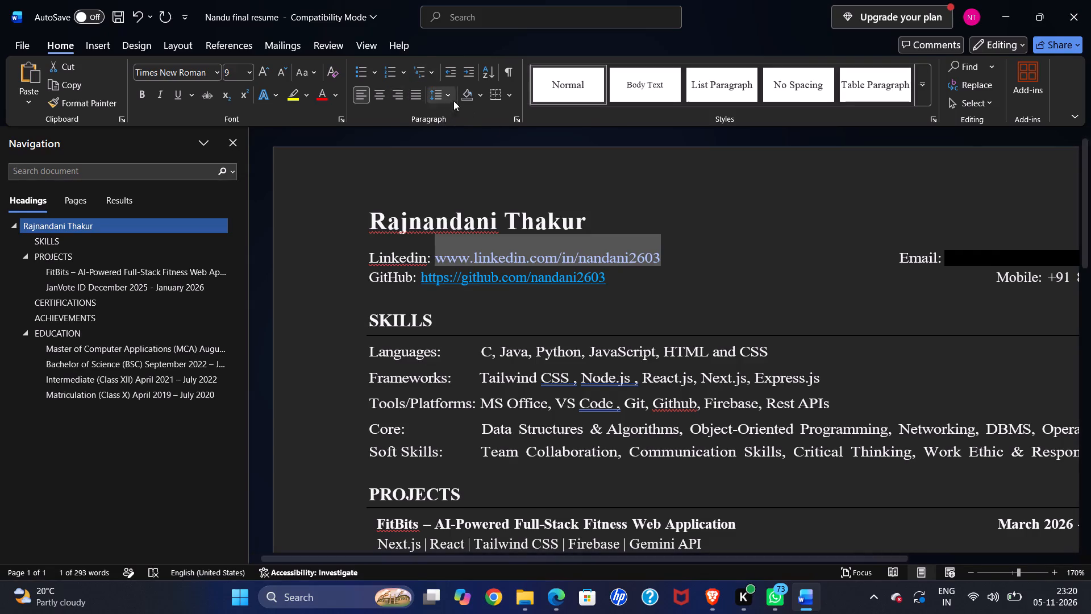
{"action": "left_click", "coordinate": [332, 100]}
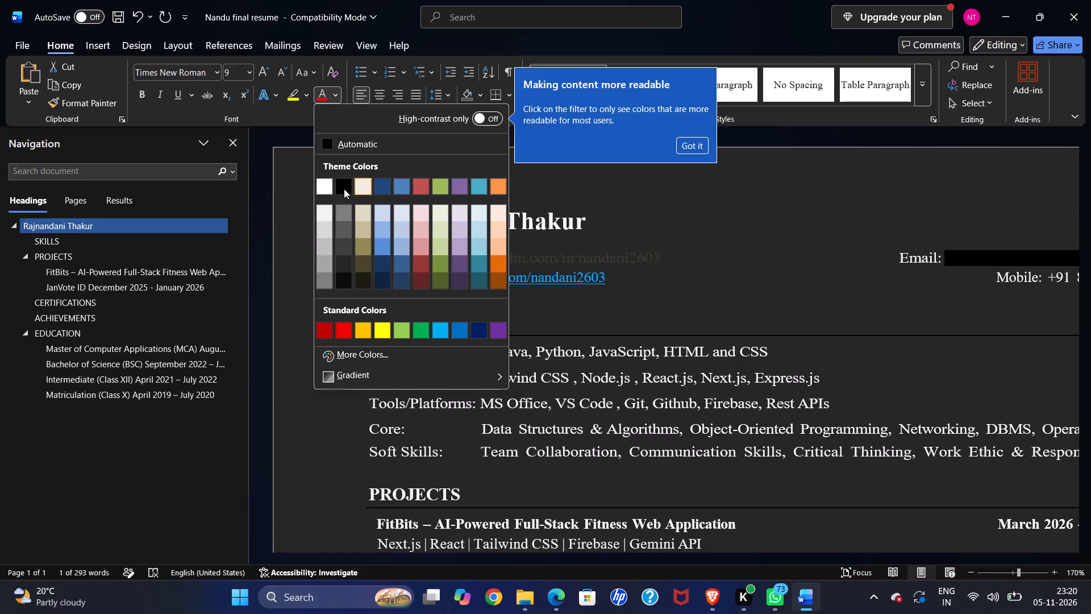
{"action": "left_click", "coordinate": [342, 189]}
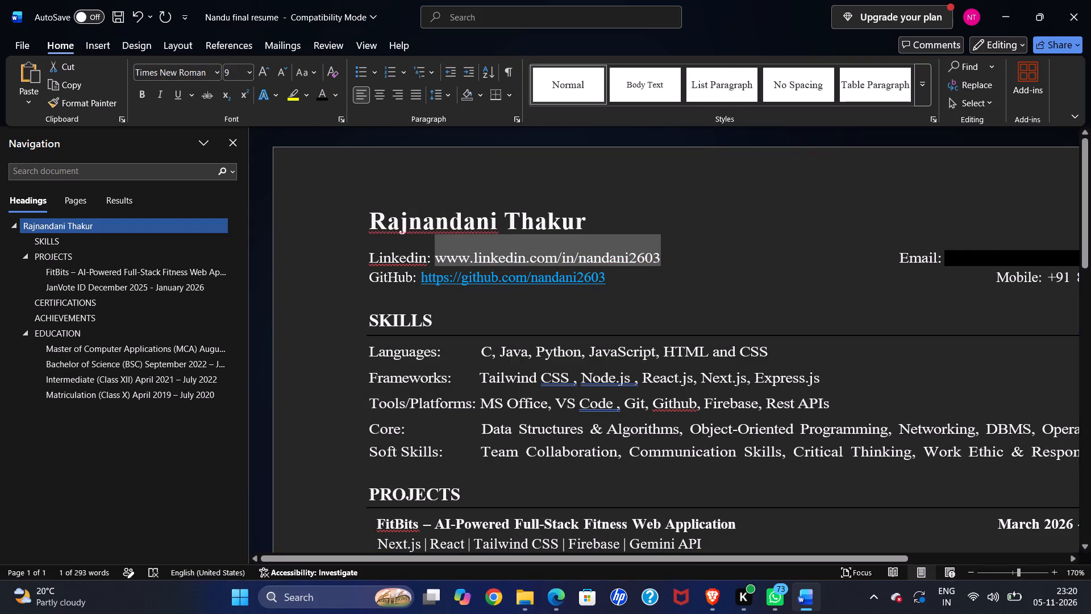
Set the font colour of the GitHub hyperlink in the header to black.
{"action": "left_click_drag", "start_coordinate": [612, 272], "coordinate": [422, 276]}
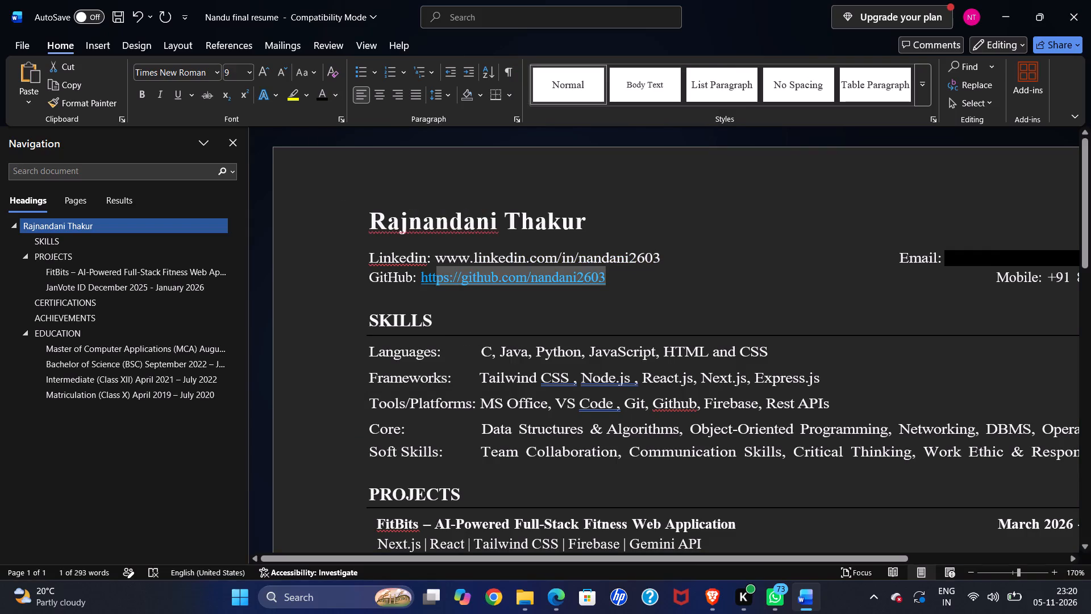
{"action": "left_click_drag", "start_coordinate": [422, 276], "coordinate": [418, 276]}
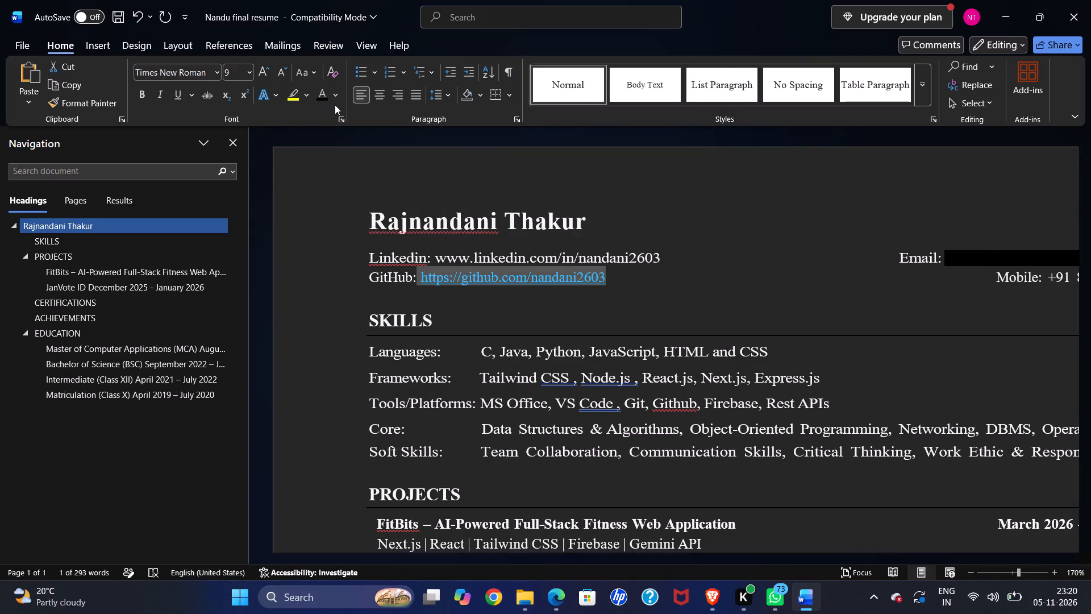
{"action": "left_click", "coordinate": [336, 96]}
{"action": "left_click", "coordinate": [326, 96]}
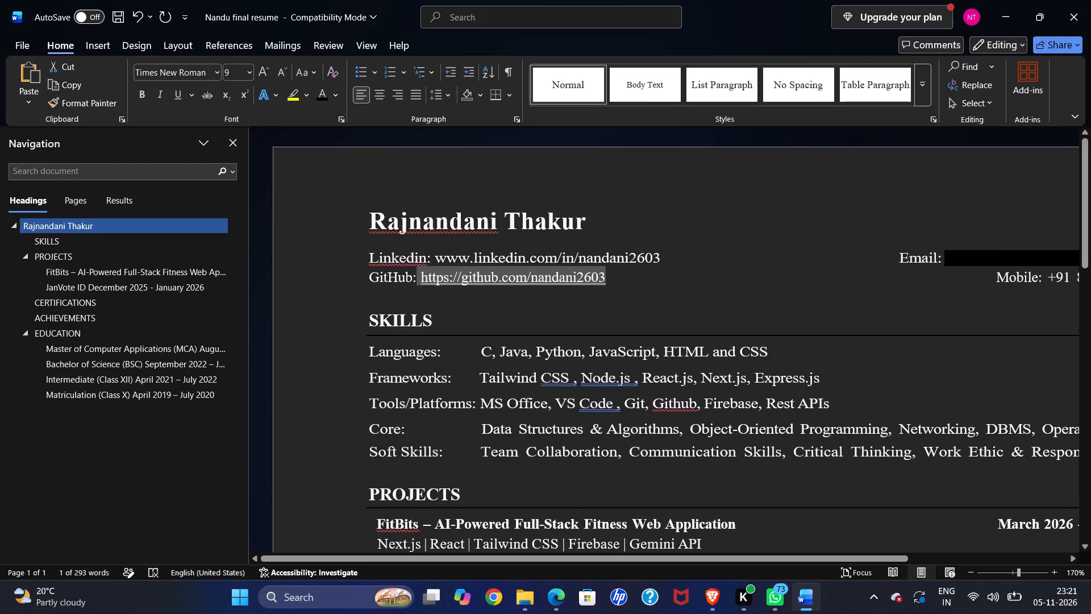
{"action": "left_click_drag", "start_coordinate": [663, 258], "coordinate": [451, 250]}
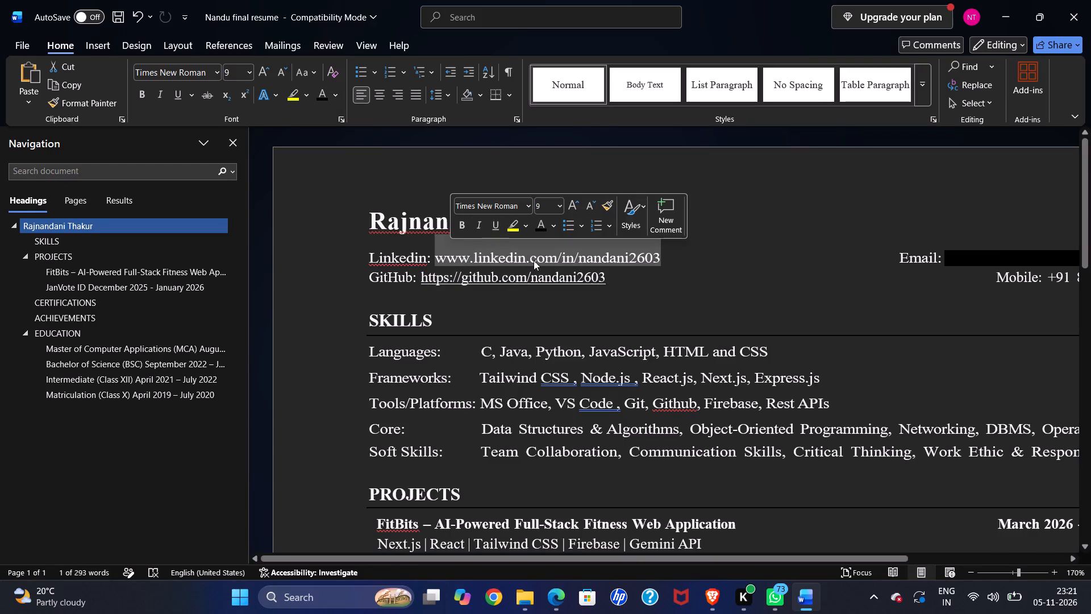
{"action": "left_click", "coordinate": [544, 255]}
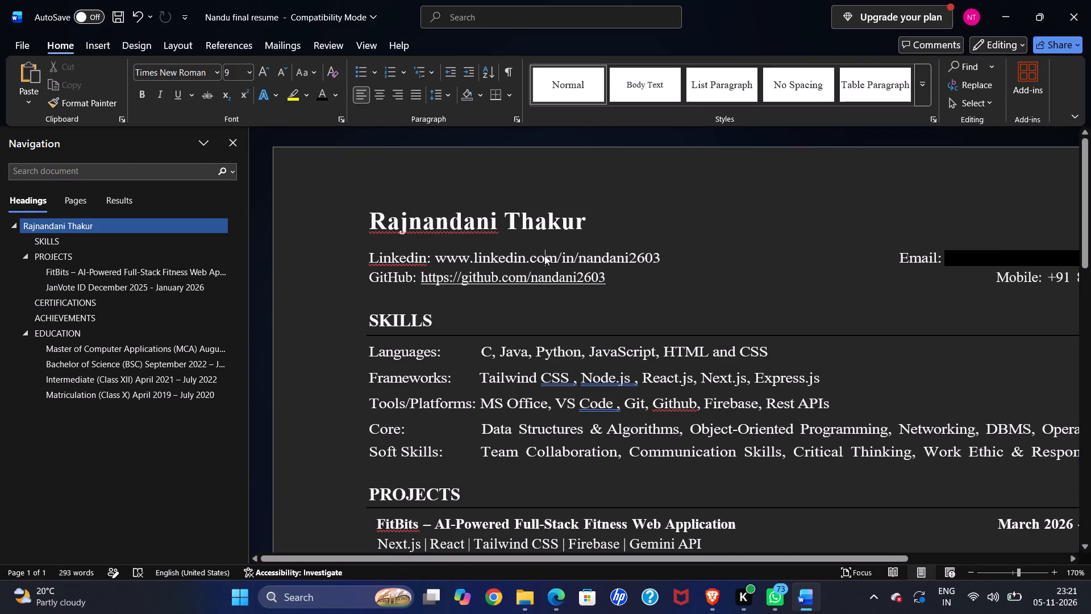
{"action": "left_click", "coordinate": [544, 255]}
{"action": "left_click_drag", "start_coordinate": [662, 256], "coordinate": [442, 247]}
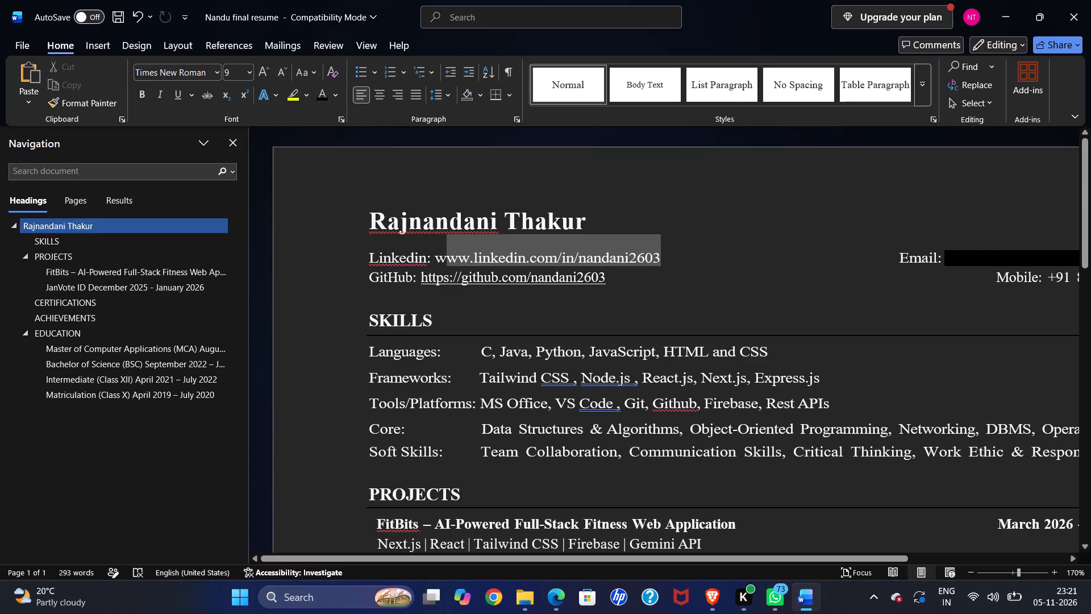
{"action": "left_click_drag", "start_coordinate": [442, 247], "coordinate": [438, 249]}
{"action": "key", "text": "ctrl+c"}
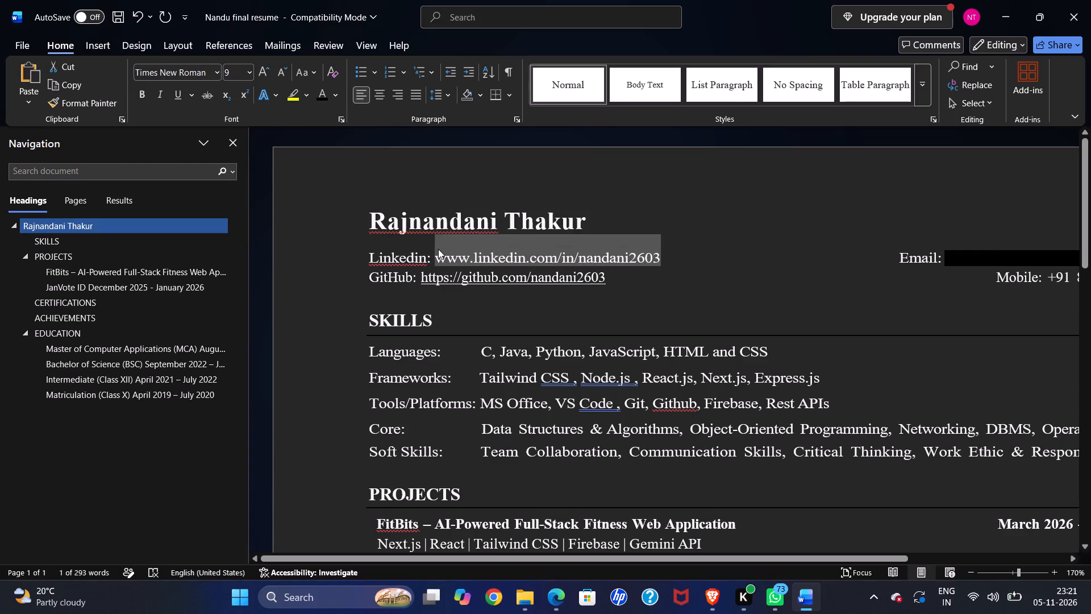
{"action": "right_click", "coordinate": [438, 249]}
{"action": "left_click", "coordinate": [471, 501]}
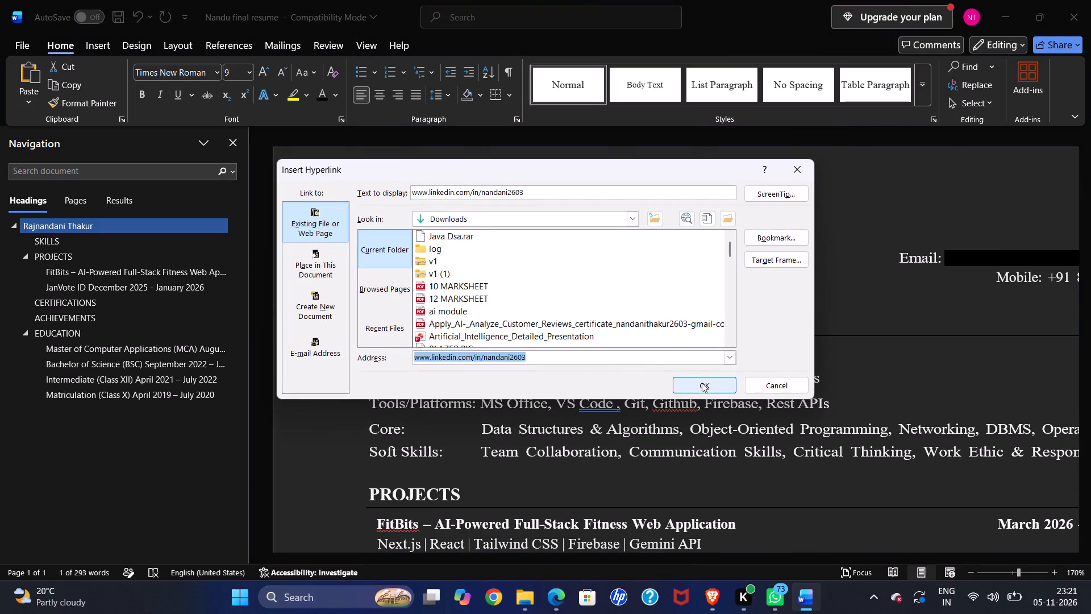
{"action": "left_click", "coordinate": [702, 383]}
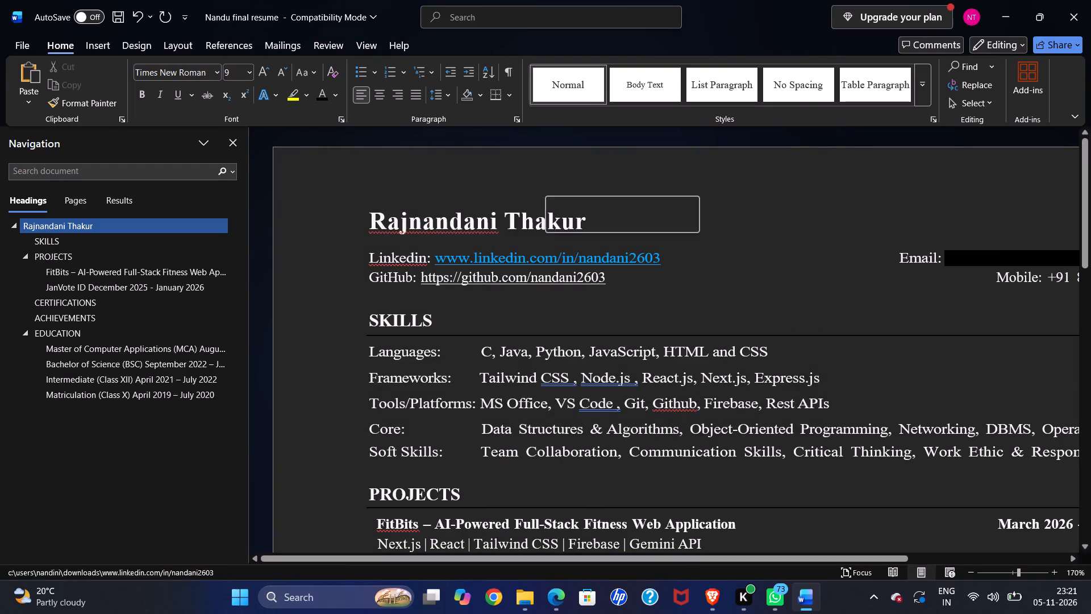
Set the font colour of the LinkedIn hyperlink in the header to black.
{"action": "left_click_drag", "start_coordinate": [665, 256], "coordinate": [477, 257]}
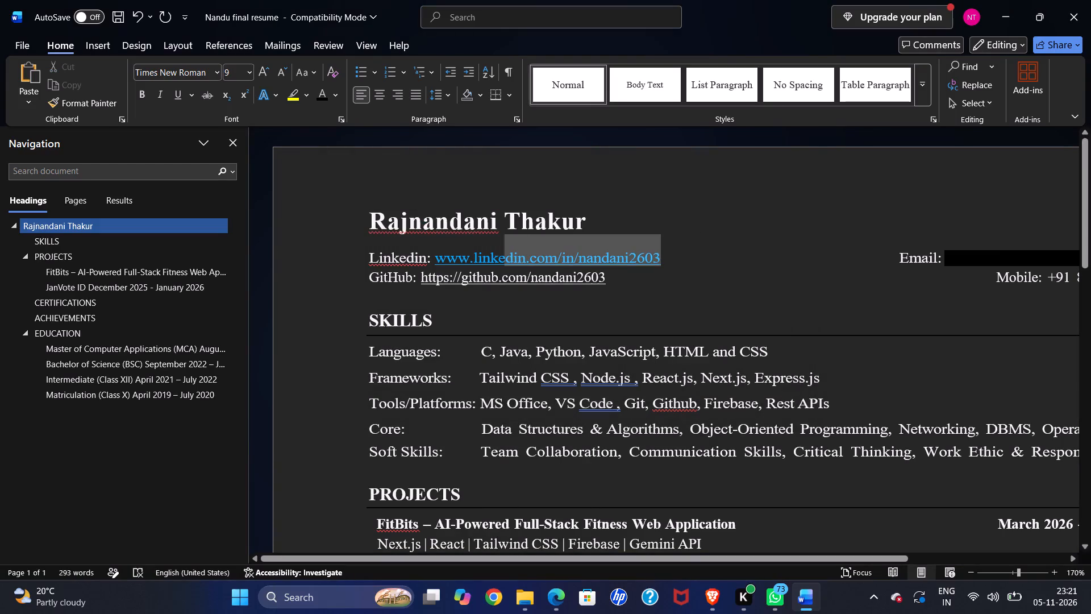
{"action": "left_click_drag", "start_coordinate": [477, 257], "coordinate": [435, 261]}
{"action": "left_click", "coordinate": [323, 88]}
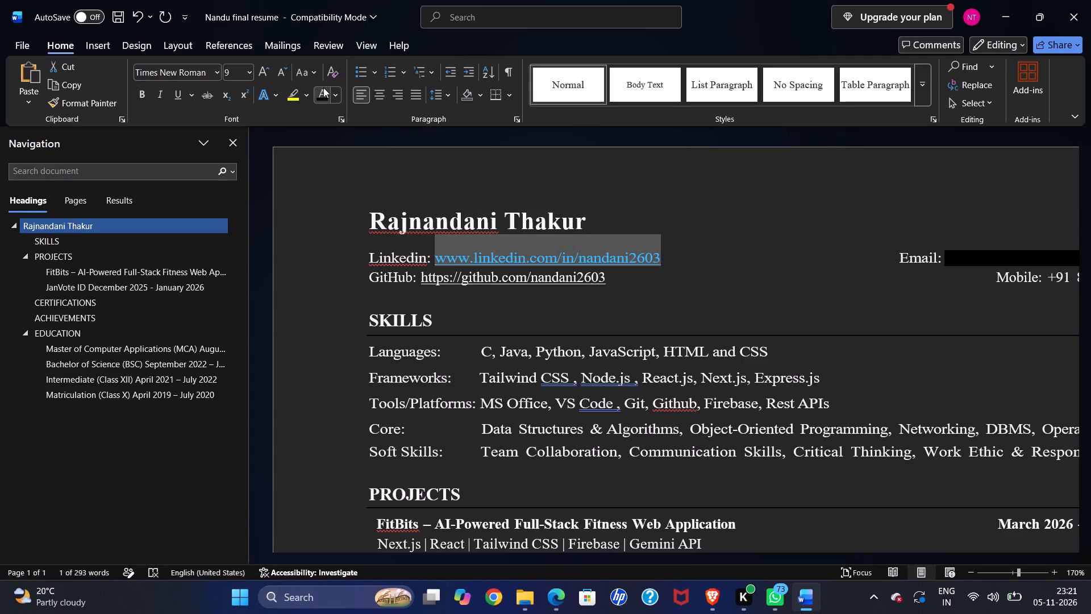
{"action": "left_click", "coordinate": [342, 137]}
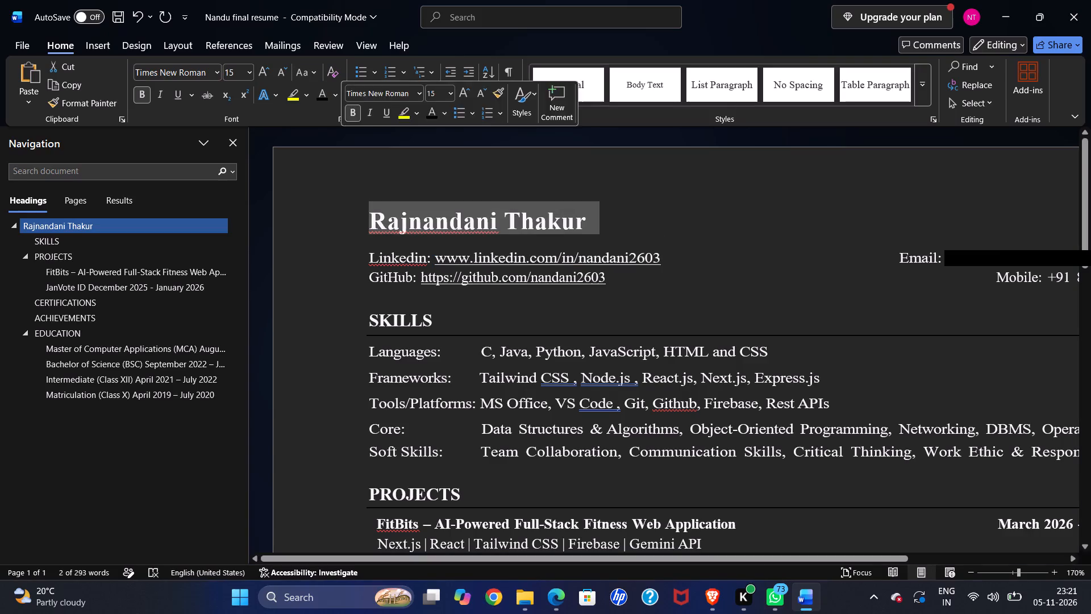
Respace the gap between the GitHub link and the Mobile entry so that Mobile starts beneath the Email label.
{"action": "scroll", "coordinate": [328, 338], "scroll_direction": "down", "scroll_amount": 4, "text": "ctrl"}
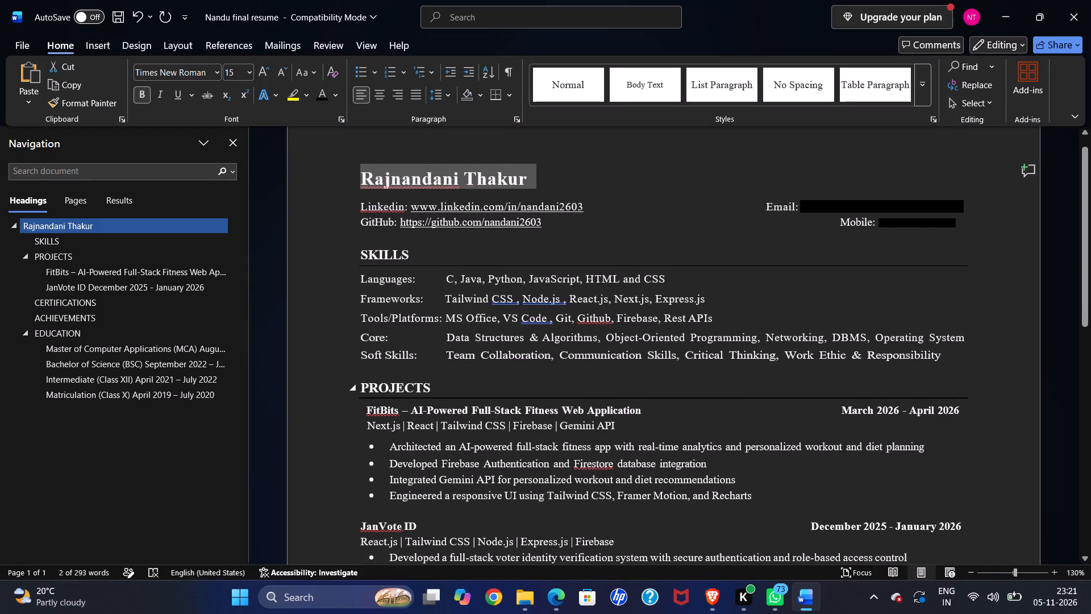
{"action": "left_click", "coordinate": [835, 217]}
{"action": "key", "text": "BackSpace"}
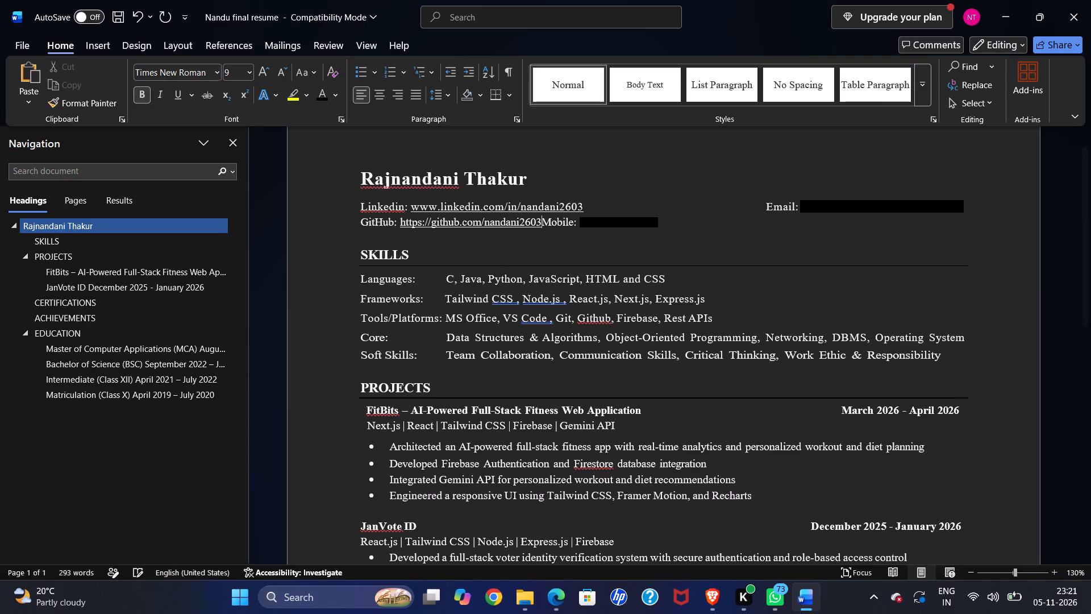
{"action": "key", "text": "space"}
{"action": "key", "text": "ctrl+z"}
{"action": "key", "text": "space"}
{"action": "key", "text": "space"}
{"action": "key", "text": "space"}
{"action": "key", "text": "space"}
{"action": "key", "text": "space"}
{"action": "key", "text": "space"}
{"action": "key", "text": "space"}
{"action": "key", "text": "space"}
{"action": "key", "text": "space"}
{"action": "key", "text": "space"}
{"action": "key", "text": "space"}
{"action": "key", "text": "space"}
{"action": "key", "text": "space"}
{"action": "key", "text": "space"}
{"action": "key", "text": "space"}
{"action": "key", "text": "space"}
{"action": "key", "text": "space"}
{"action": "key", "text": "space"}
{"action": "key", "text": "space"}
{"action": "key", "text": "space"}
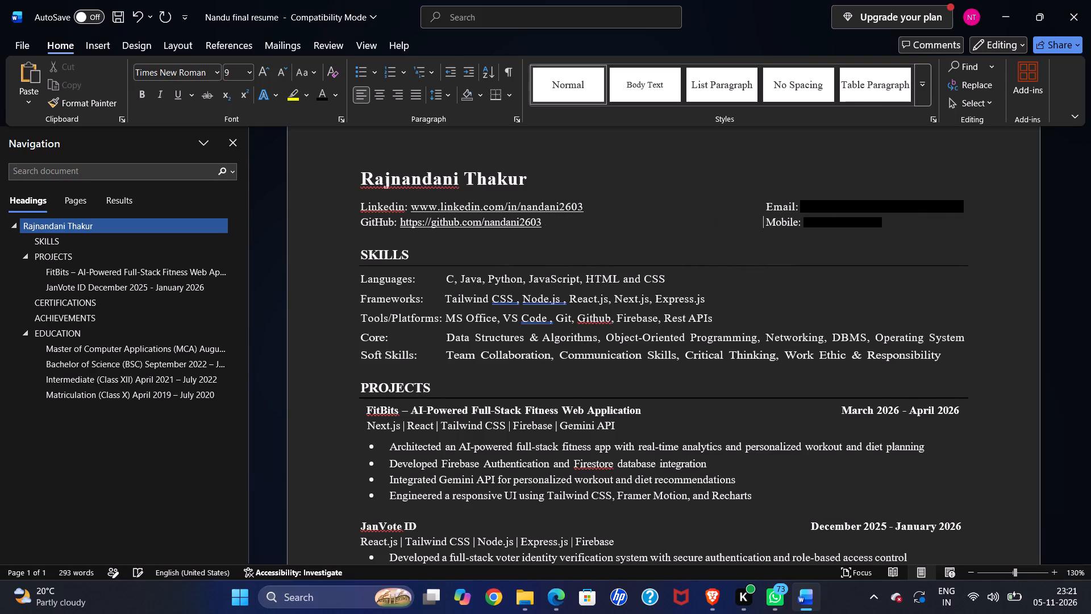
{"action": "key", "text": "BackSpace"}
Add spaces before the Mobile entry to shift it toward the right margin, ending near the email's right edge.
{"action": "scroll", "coordinate": [958, 175], "scroll_direction": "down", "scroll_amount": 6, "text": "ctrl"}
{"action": "key", "text": "space"}
{"action": "key", "text": "space"}
{"action": "key", "text": "space"}
{"action": "key", "text": "space"}
{"action": "key", "text": "space"}
{"action": "key", "text": "space"}
{"action": "key", "text": "space"}
{"action": "key", "text": "space"}
{"action": "key", "text": "space"}
{"action": "key", "text": "space"}
{"action": "key", "text": "space"}
{"action": "key", "text": "space"}
{"action": "key", "text": "space"}
{"action": "key", "text": "space"}
{"action": "key", "text": "space"}
{"action": "key", "text": "space"}
{"action": "key", "text": "space"}
{"action": "key", "text": "space"}
{"action": "key", "text": "space"}
{"action": "key", "text": "space"}
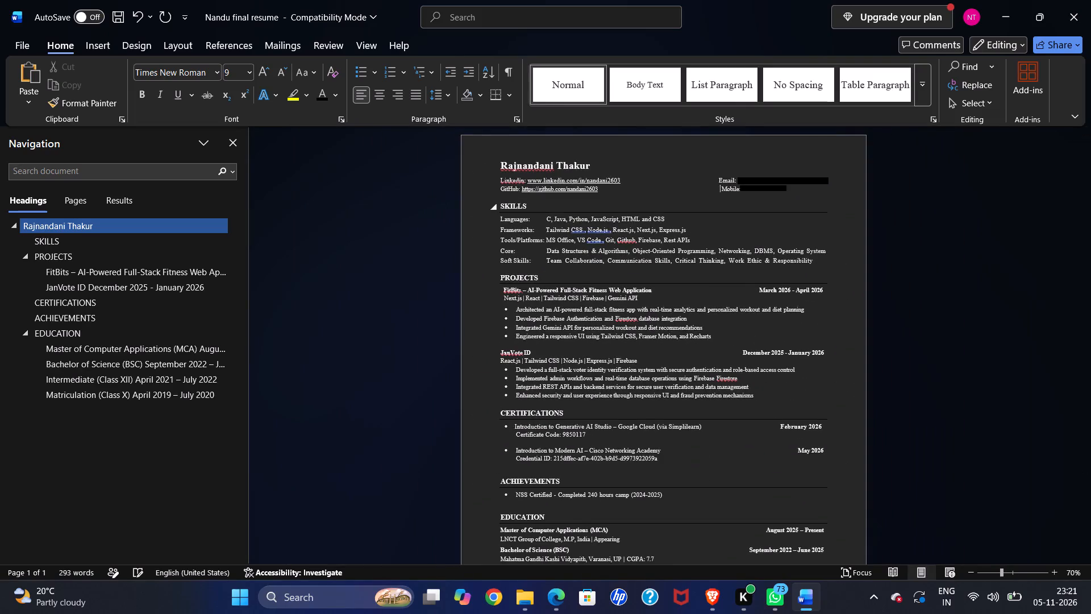
{"action": "key", "text": "space"}
{"action": "key", "text": "space"}
{"action": "key", "text": "space"}
{"action": "key", "text": "space"}
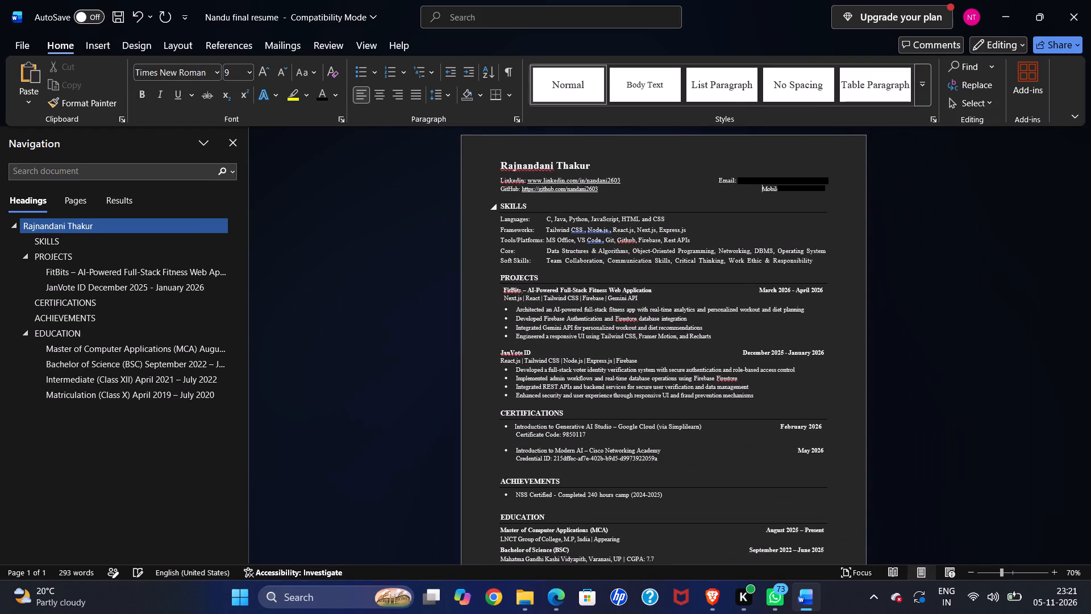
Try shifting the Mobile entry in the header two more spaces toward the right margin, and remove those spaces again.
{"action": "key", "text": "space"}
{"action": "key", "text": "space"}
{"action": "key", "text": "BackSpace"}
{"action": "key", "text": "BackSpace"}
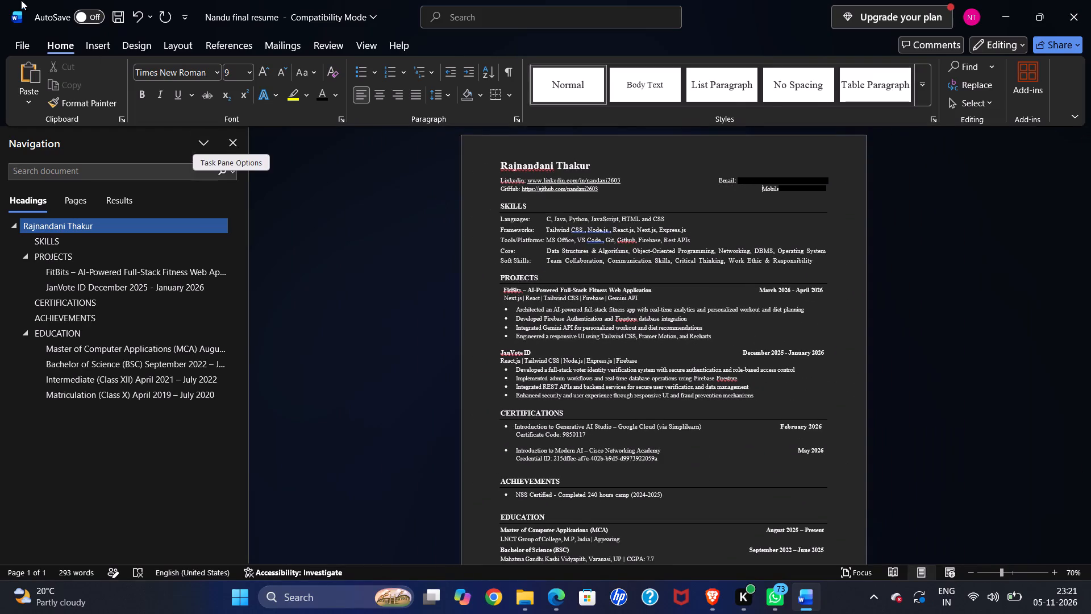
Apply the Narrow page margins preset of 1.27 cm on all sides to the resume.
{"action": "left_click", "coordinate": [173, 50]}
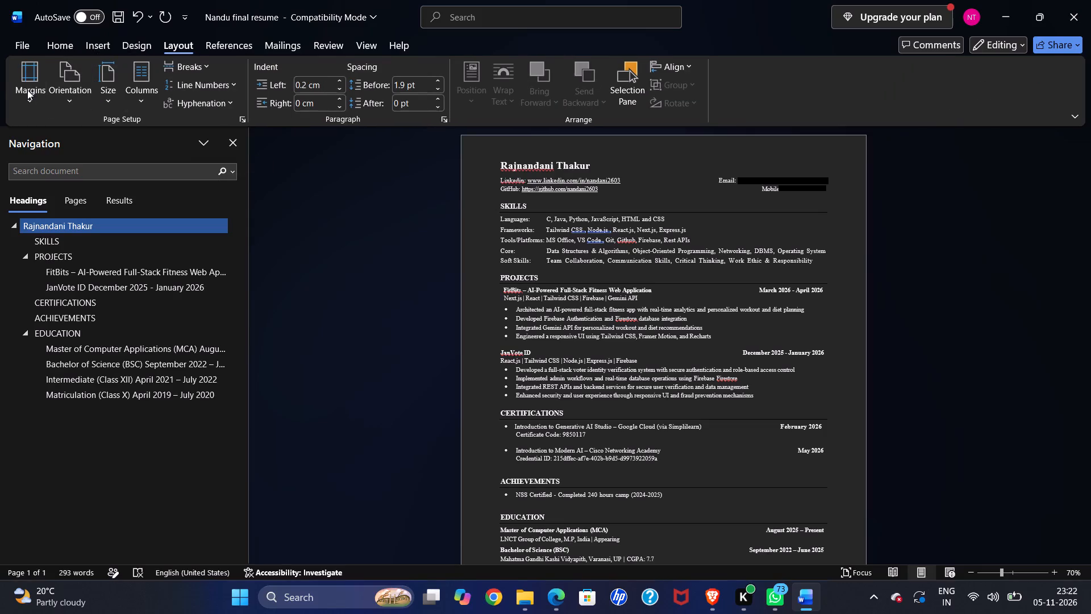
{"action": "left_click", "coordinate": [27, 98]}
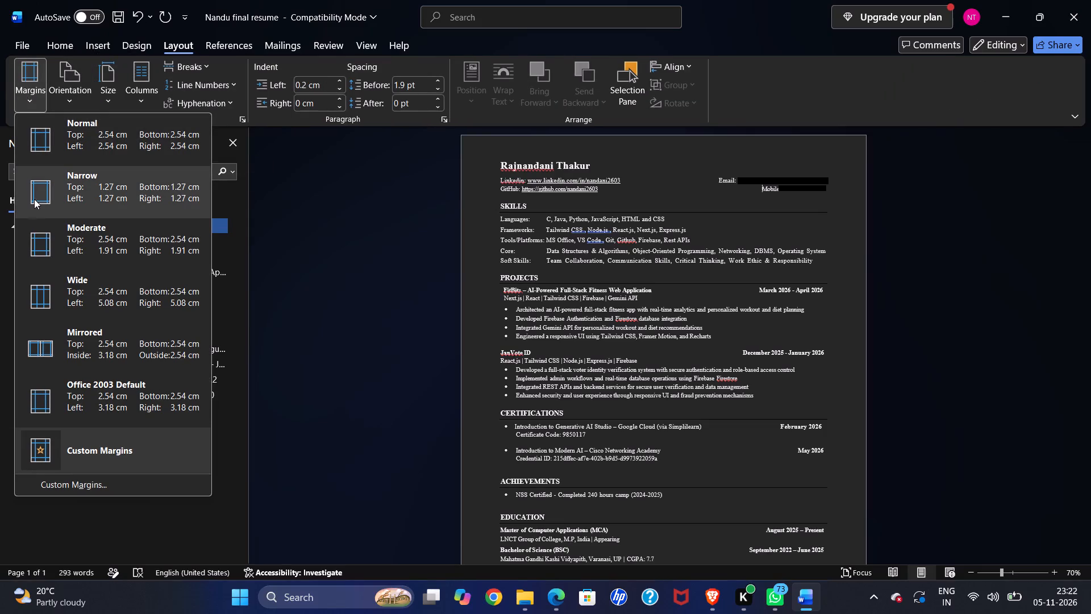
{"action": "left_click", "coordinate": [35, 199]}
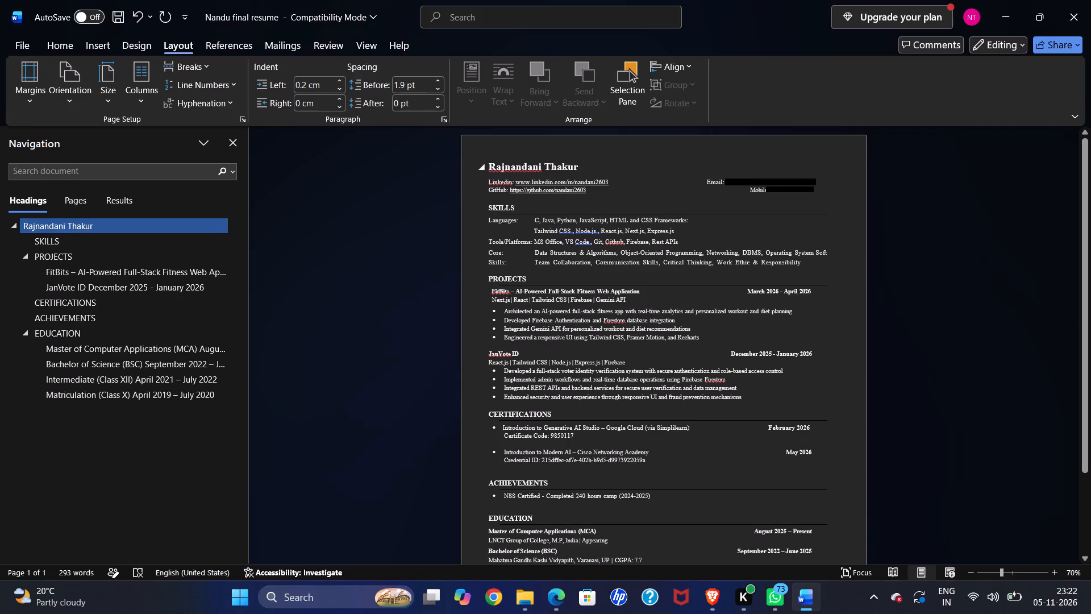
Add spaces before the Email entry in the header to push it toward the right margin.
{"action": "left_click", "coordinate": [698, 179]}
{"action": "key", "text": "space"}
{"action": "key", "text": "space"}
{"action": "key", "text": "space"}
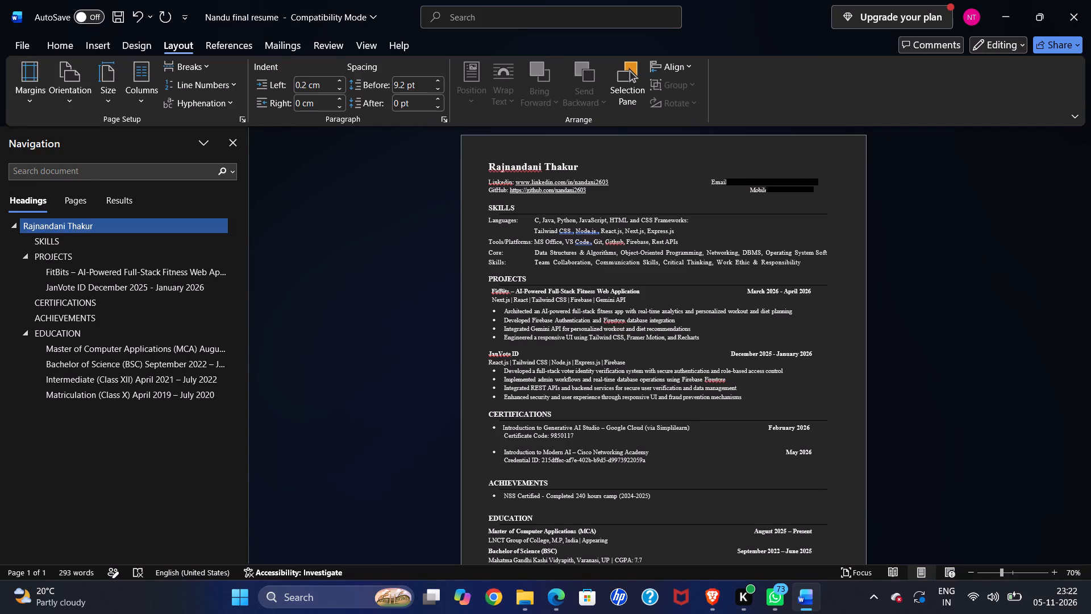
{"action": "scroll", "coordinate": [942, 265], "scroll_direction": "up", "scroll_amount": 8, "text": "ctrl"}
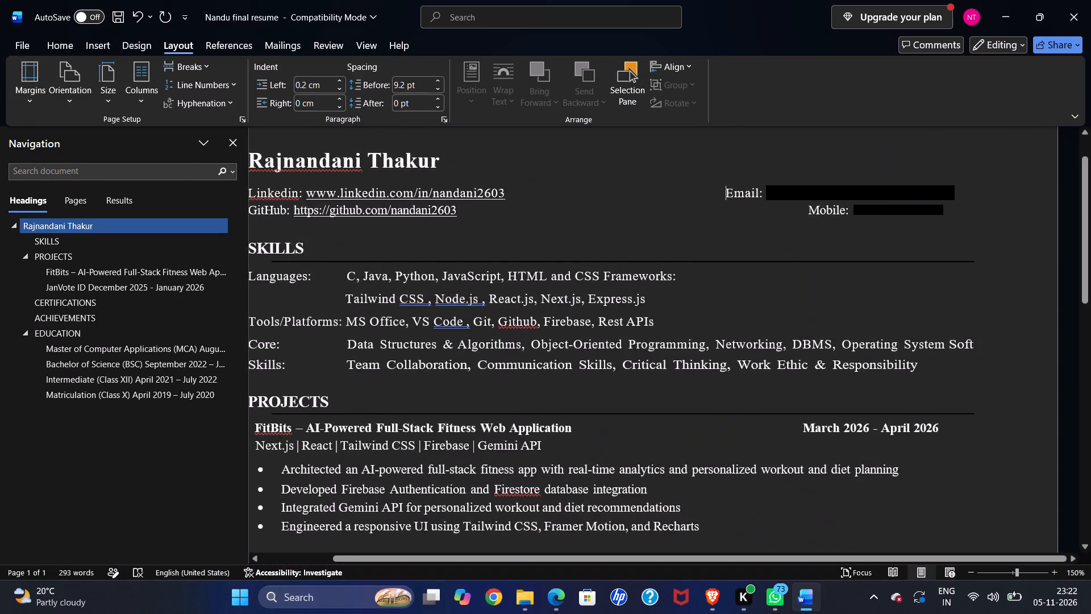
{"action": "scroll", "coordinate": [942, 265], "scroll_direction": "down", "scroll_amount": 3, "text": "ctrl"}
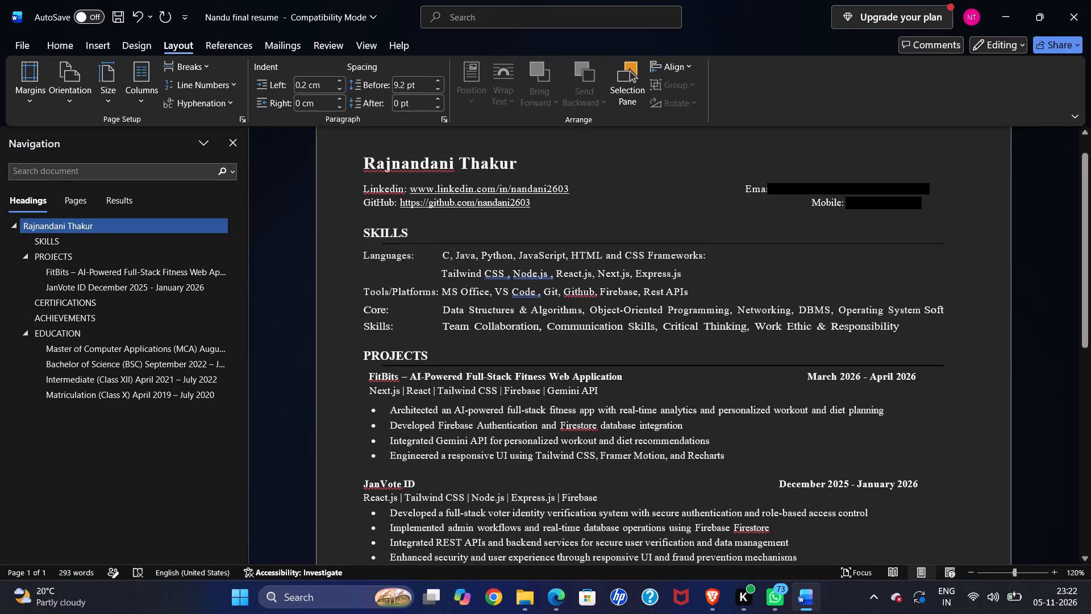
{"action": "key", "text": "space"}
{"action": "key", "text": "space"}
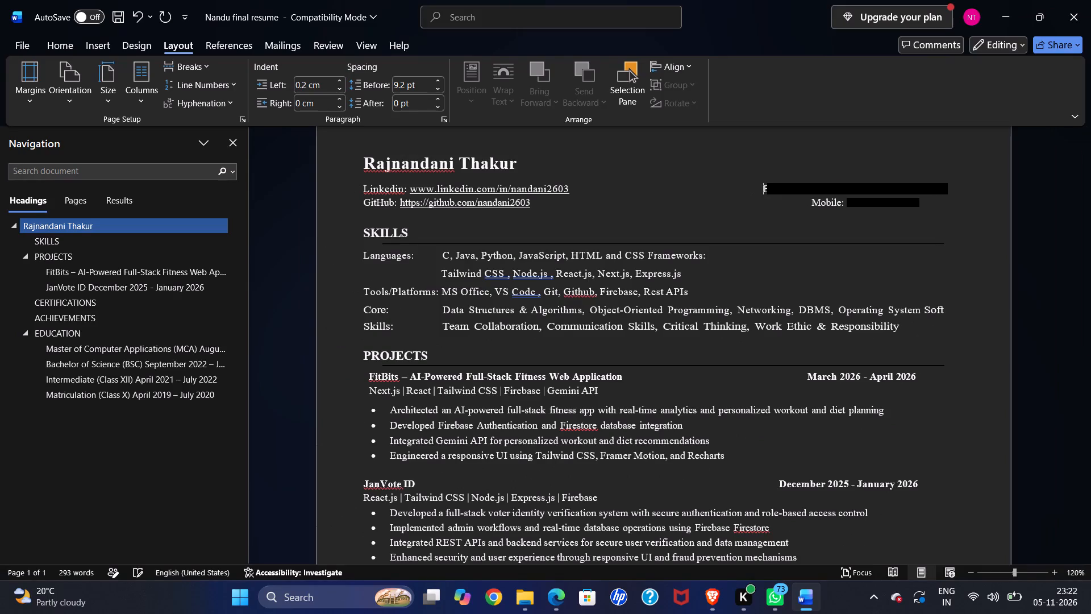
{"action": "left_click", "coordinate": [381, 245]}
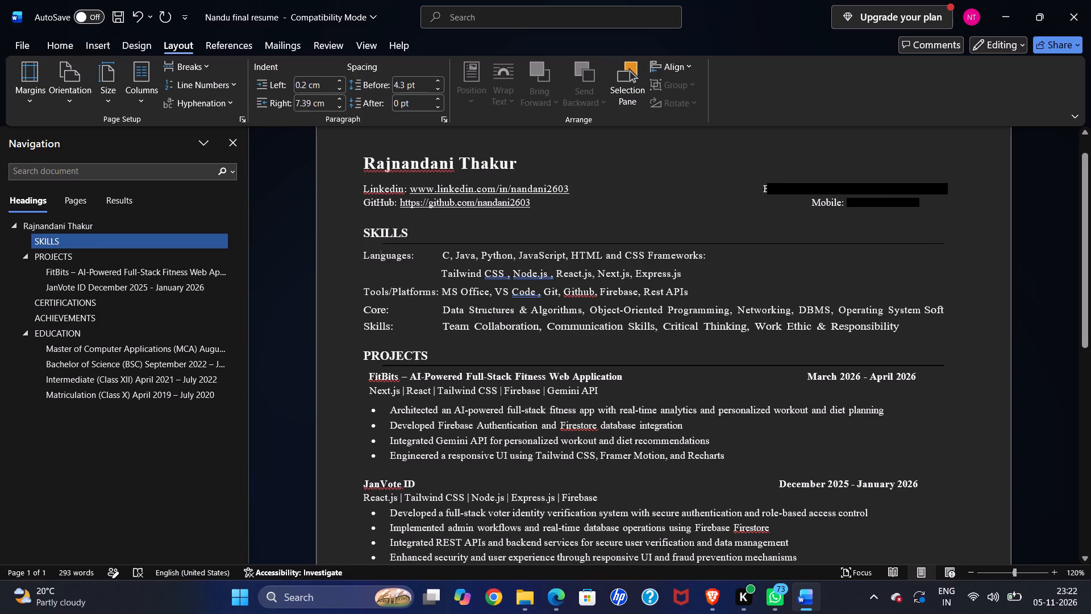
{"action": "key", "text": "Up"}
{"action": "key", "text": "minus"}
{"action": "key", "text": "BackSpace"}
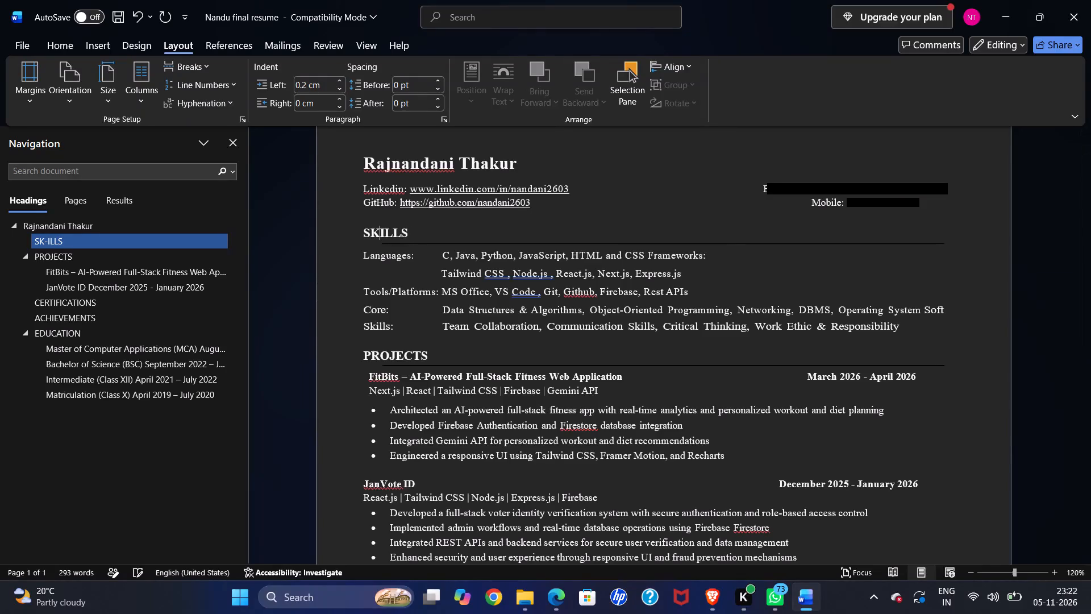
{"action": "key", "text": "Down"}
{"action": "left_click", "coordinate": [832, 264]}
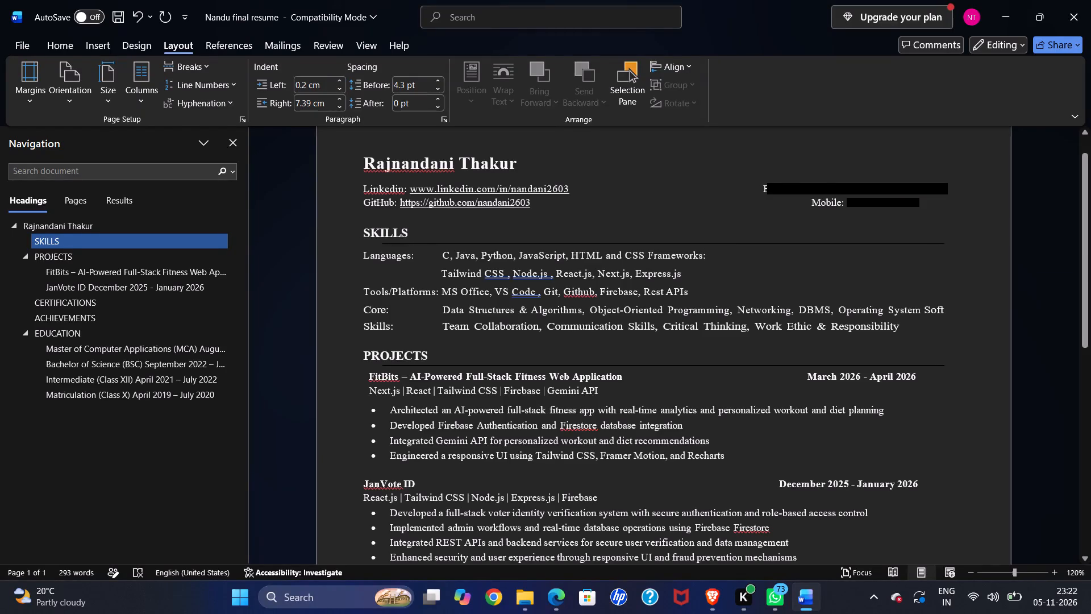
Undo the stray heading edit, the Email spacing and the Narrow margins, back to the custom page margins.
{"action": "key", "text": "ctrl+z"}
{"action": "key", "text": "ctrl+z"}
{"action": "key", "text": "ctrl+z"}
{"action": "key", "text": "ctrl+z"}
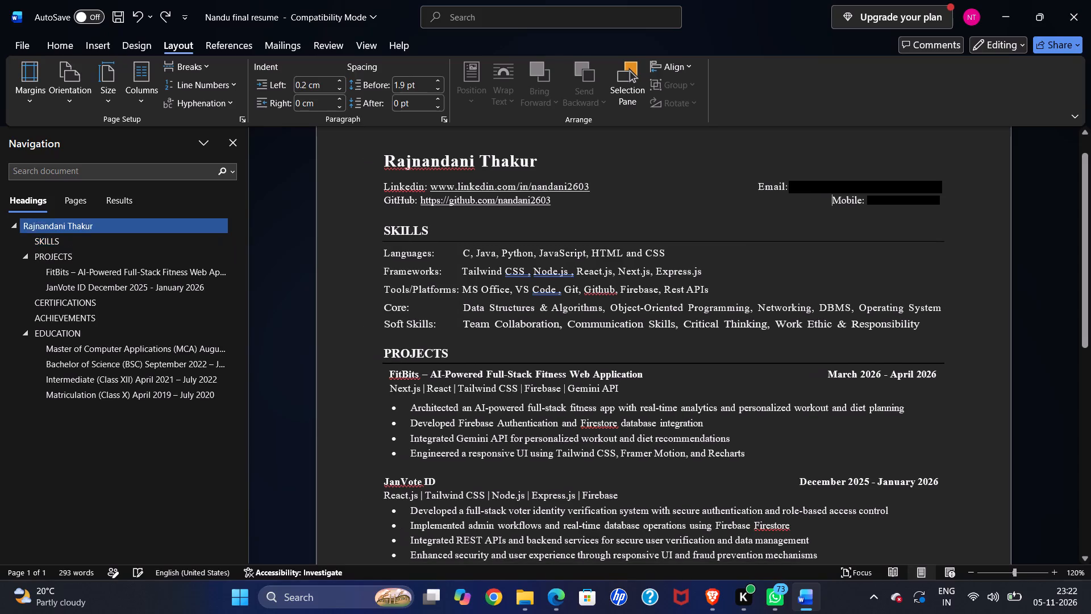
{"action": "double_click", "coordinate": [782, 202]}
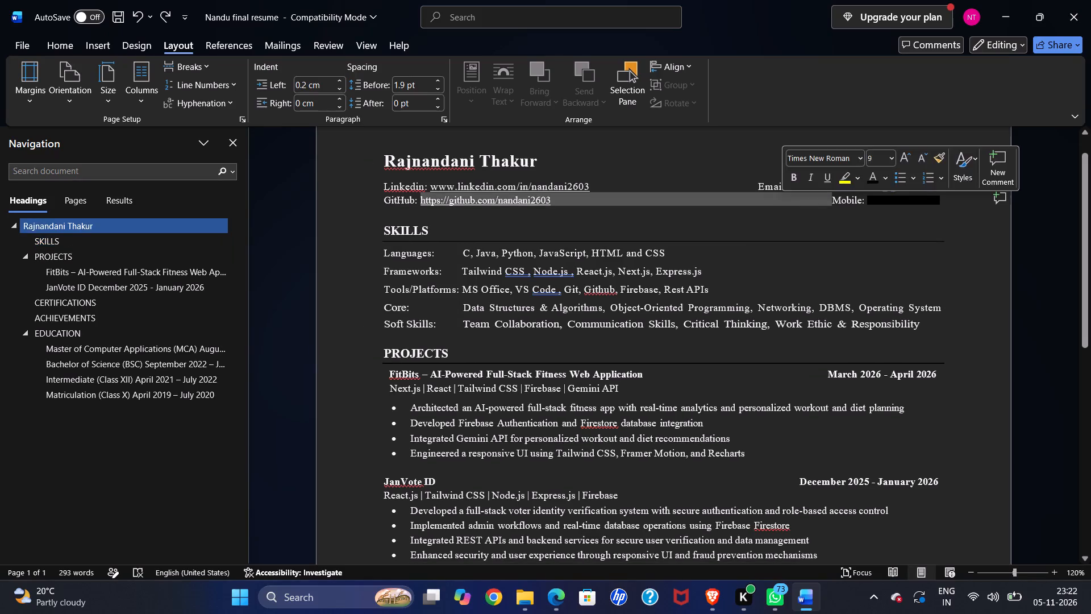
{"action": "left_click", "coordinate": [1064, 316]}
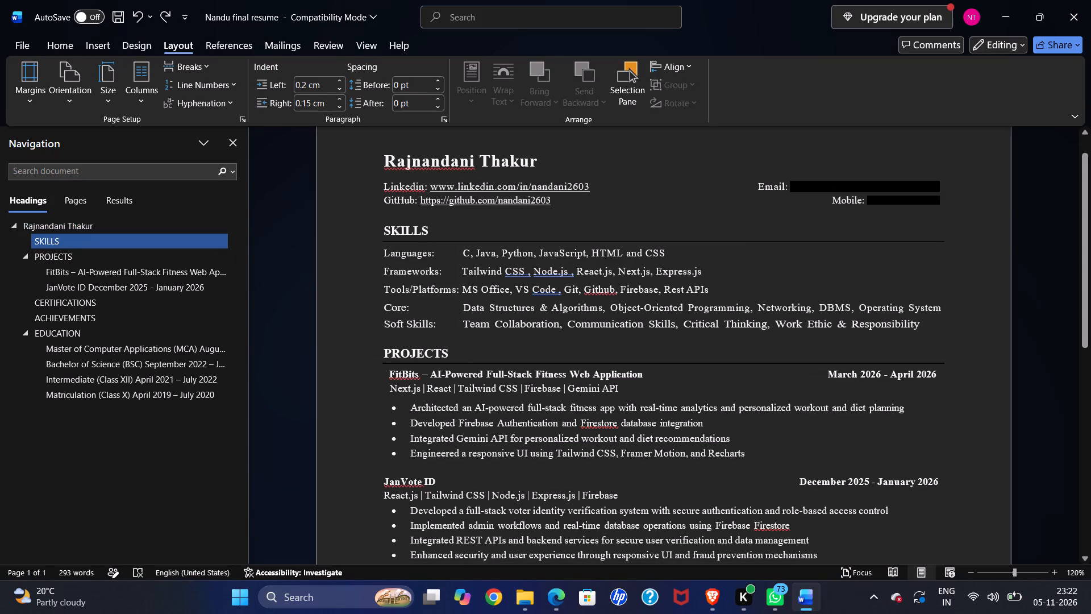
Replace "Appearing" with "CGPA: 8.6" on the LNCT Group of College line of the MCA entry under Education.
{"action": "scroll", "coordinate": [772, 316], "scroll_direction": "down", "scroll_amount": 1}
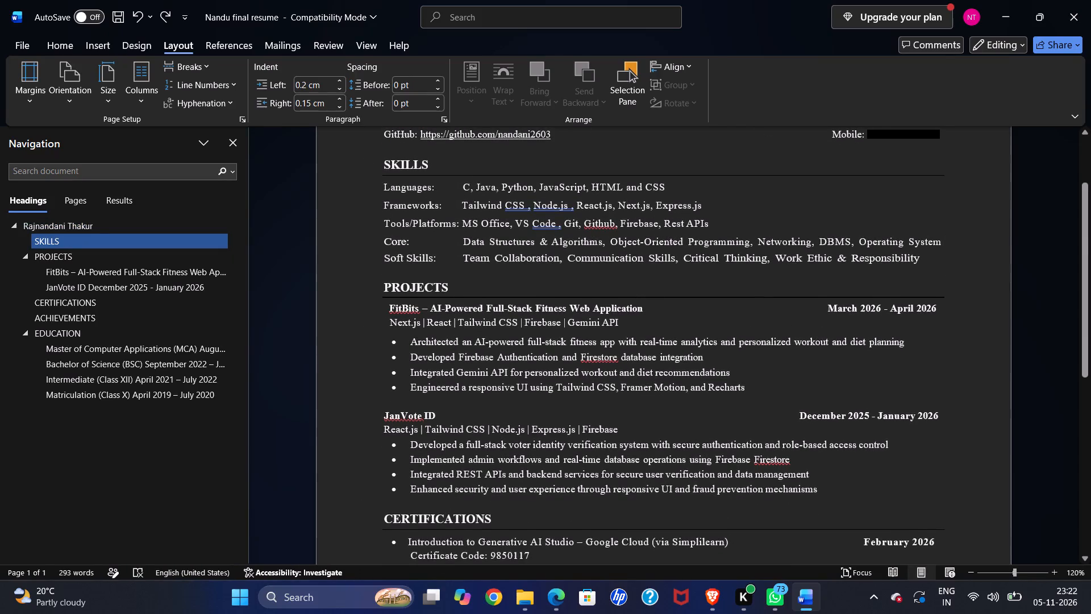
{"action": "scroll", "coordinate": [772, 316], "scroll_direction": "down", "scroll_amount": 1}
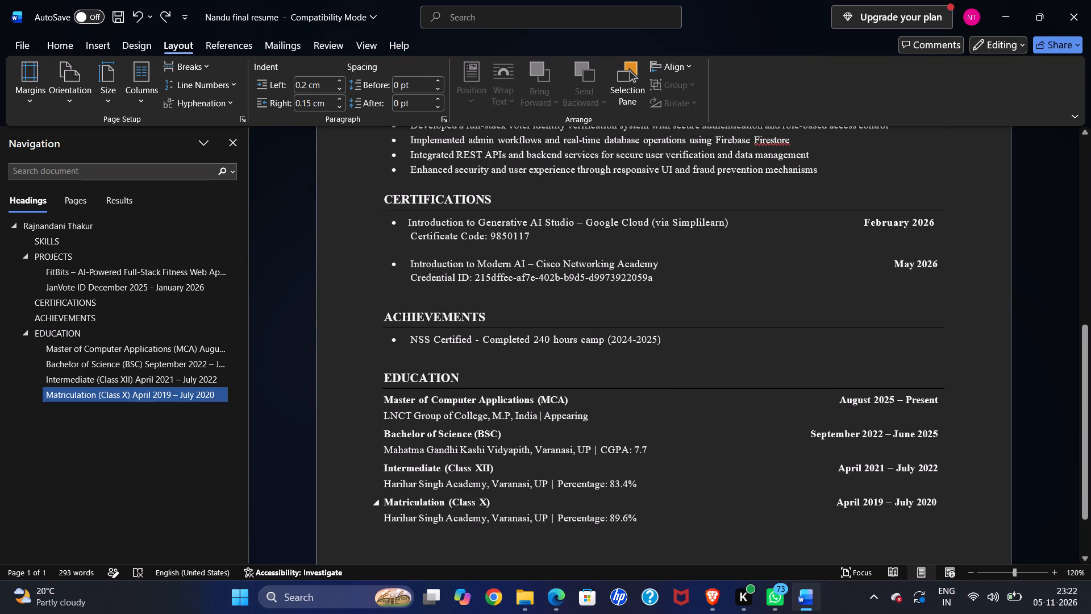
{"action": "left_click", "coordinate": [594, 417]}
{"action": "key", "text": "BackSpace"}
{"action": "key", "text": "BackSpace"}
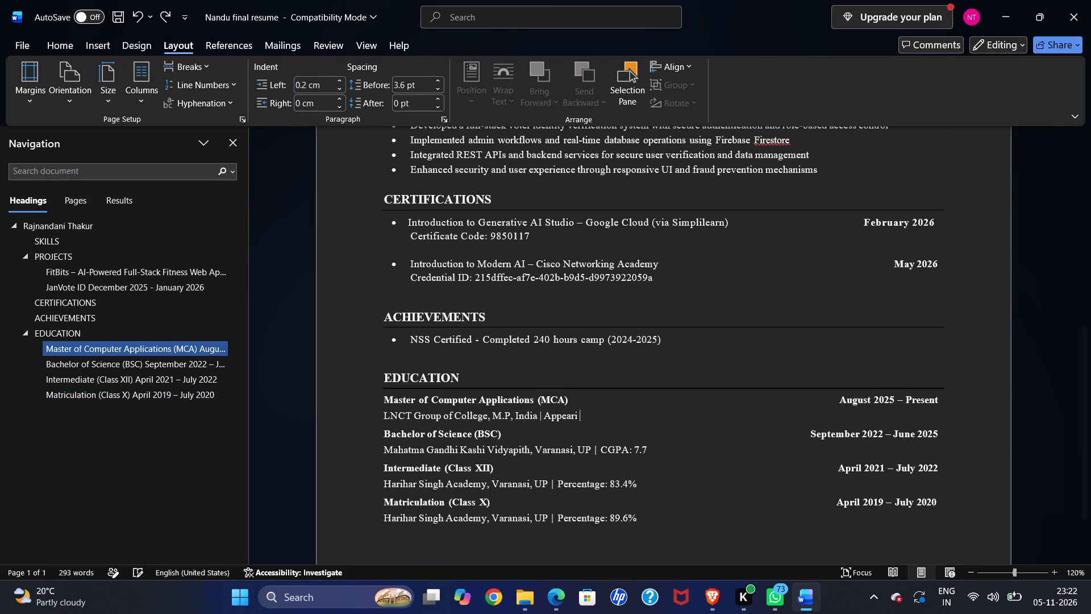
{"action": "key", "text": "BackSpace"}
{"action": "key", "text": "BackSpace"}
{"action": "key", "text": "BackSpace"}
{"action": "key", "text": "BackSpace"}
{"action": "key", "text": "BackSpace"}
{"action": "key", "text": "BackSpace"}
{"action": "key", "text": "BackSpace"}
{"action": "key", "text": "shift+c"}
{"action": "type", "text": "GPR"}
{"action": "key", "text": "BackSpace"}
{"action": "key", "text": "shift+a"}
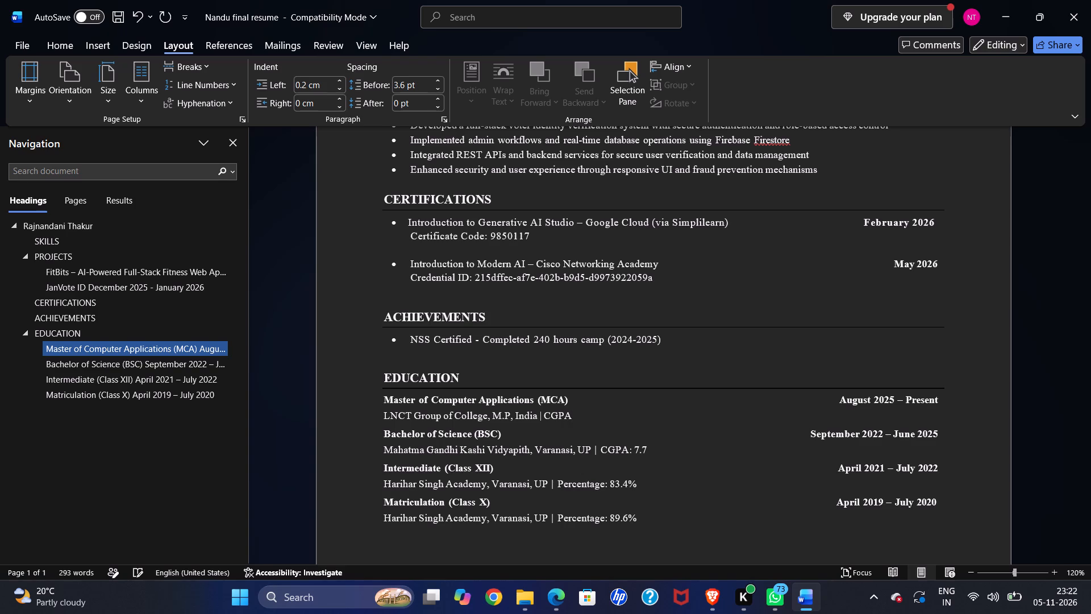
{"action": "type", "text": ": 8.6"}
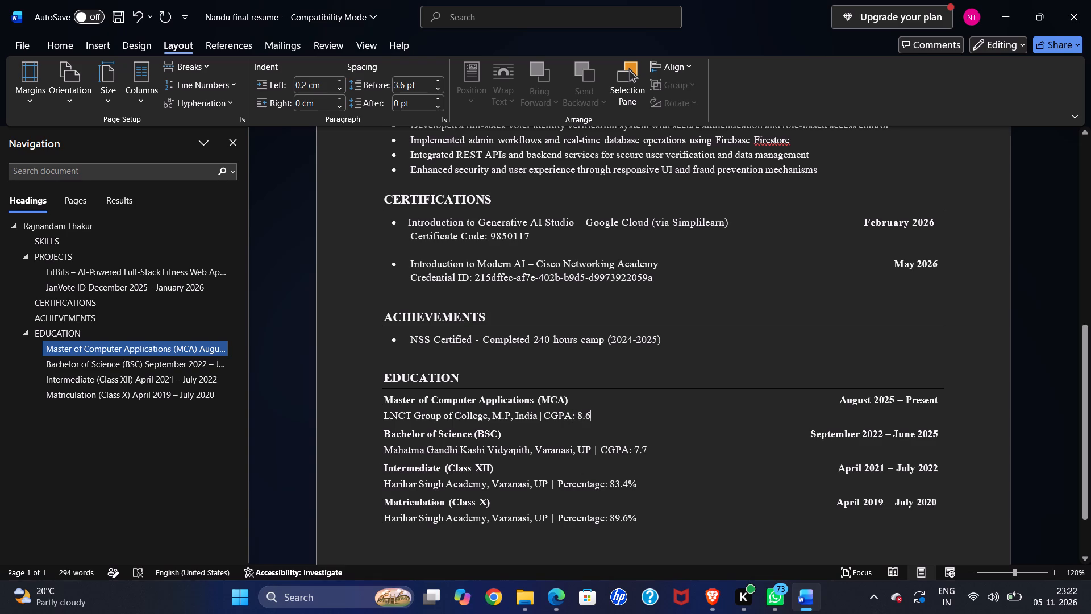
Review the whole resume page from the Education section up to the header, checking layout and alignment.
{"action": "scroll", "coordinate": [935, 401], "scroll_direction": "down", "scroll_amount": 5, "text": "ctrl"}
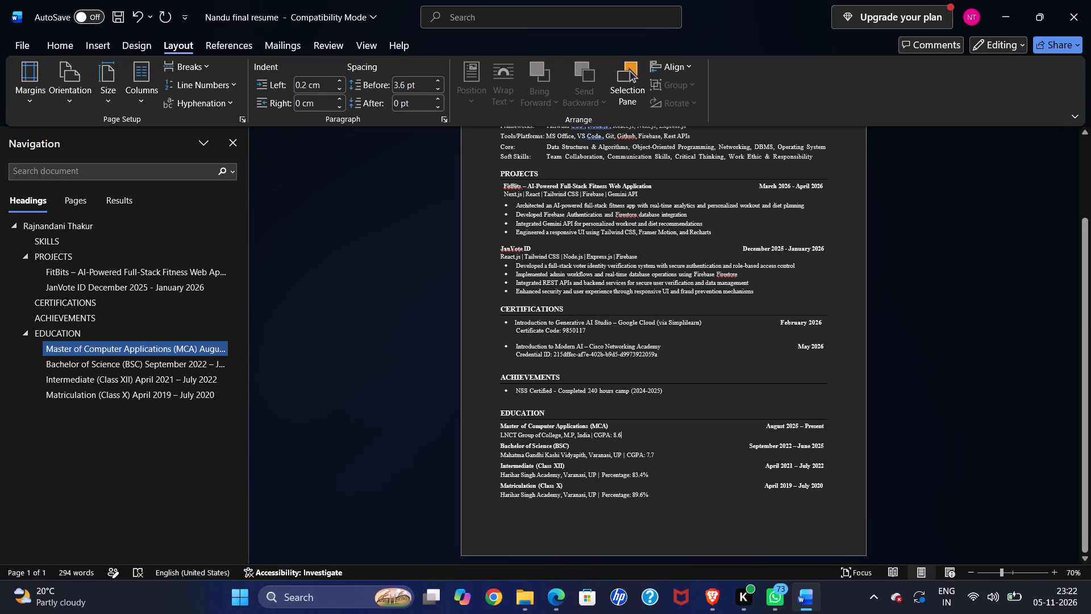
{"action": "scroll", "coordinate": [935, 401], "scroll_direction": "down", "scroll_amount": 3, "text": "ctrl"}
{"action": "scroll", "coordinate": [935, 401], "scroll_direction": "up", "scroll_amount": 4, "text": "ctrl"}
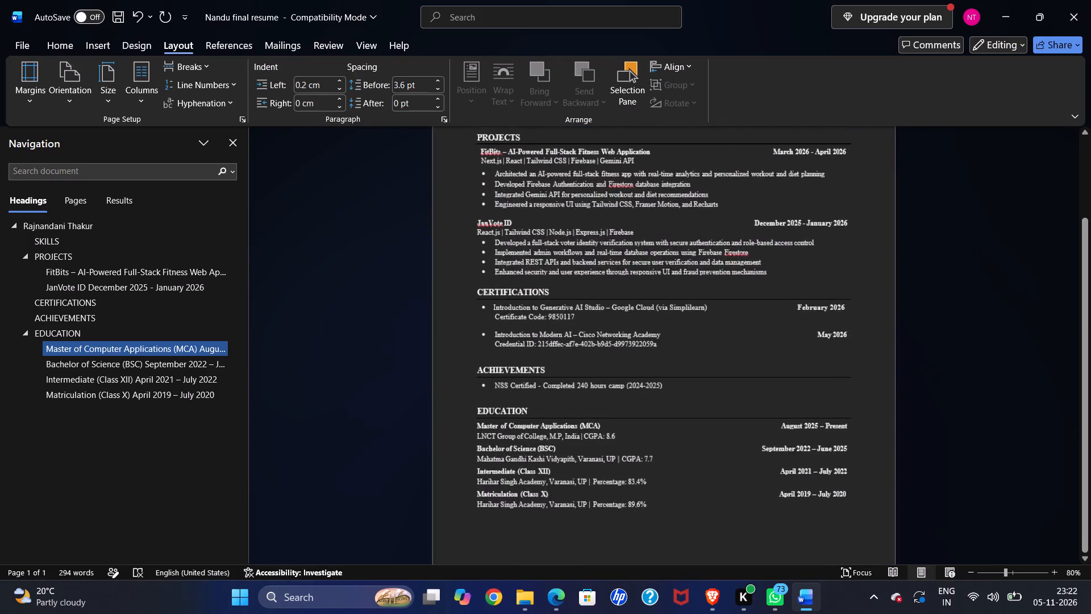
{"action": "scroll", "coordinate": [935, 401], "scroll_direction": "up", "scroll_amount": 2}
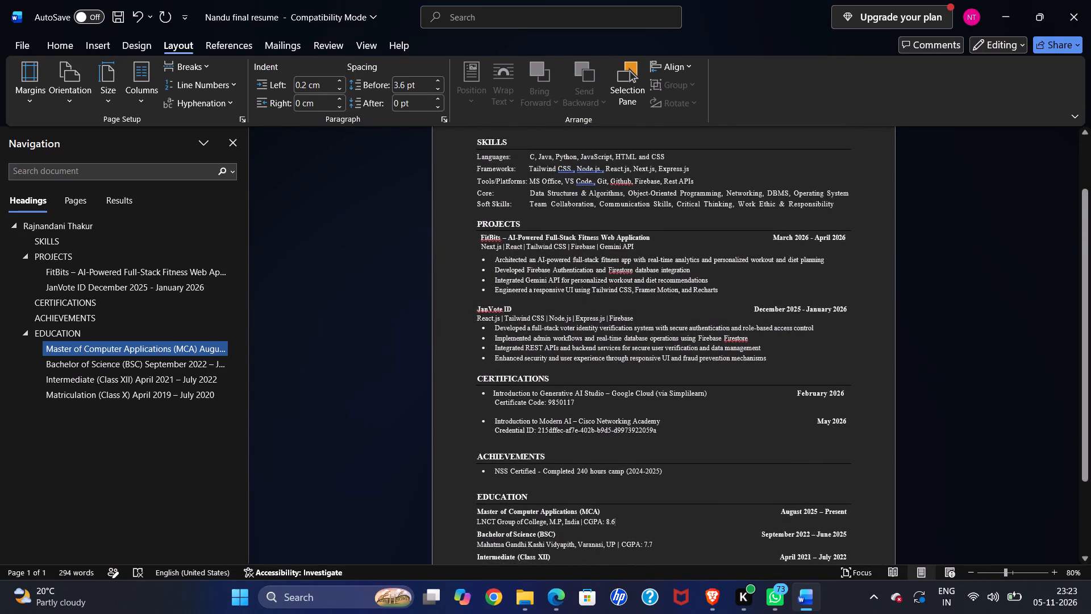
{"action": "scroll", "coordinate": [935, 401], "scroll_direction": "up", "scroll_amount": 1}
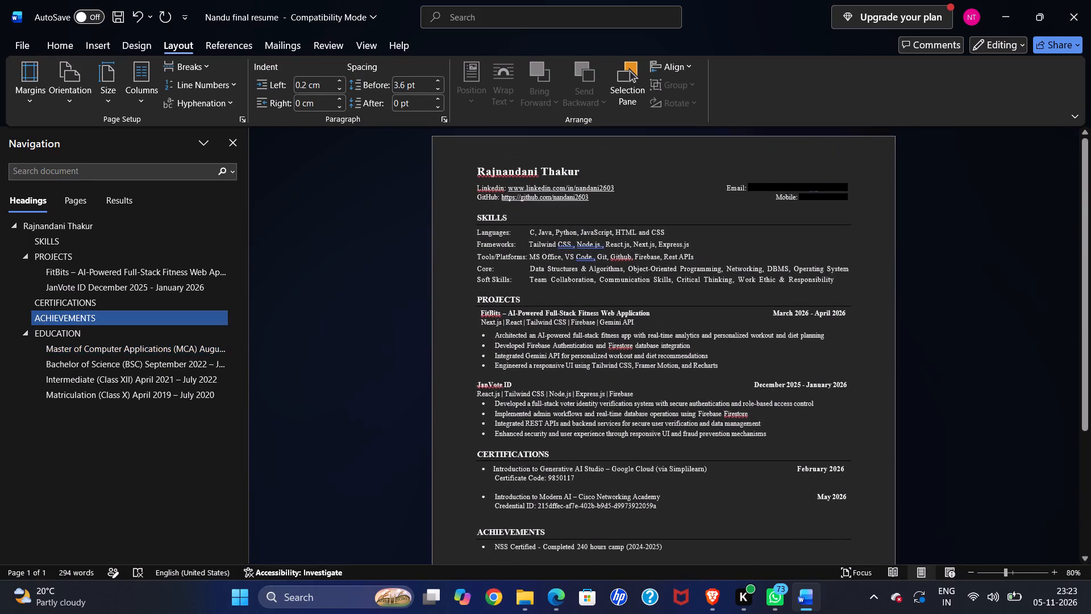
{"action": "scroll", "coordinate": [935, 401], "scroll_direction": "up", "scroll_amount": 2}
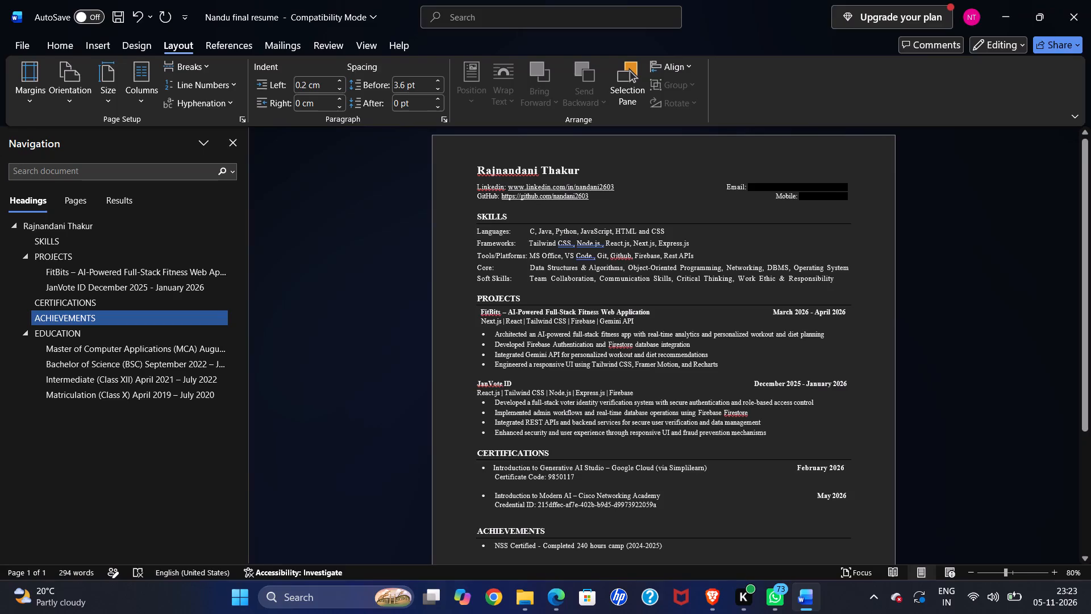
{"action": "scroll", "coordinate": [935, 401], "scroll_direction": "up", "scroll_amount": 2}
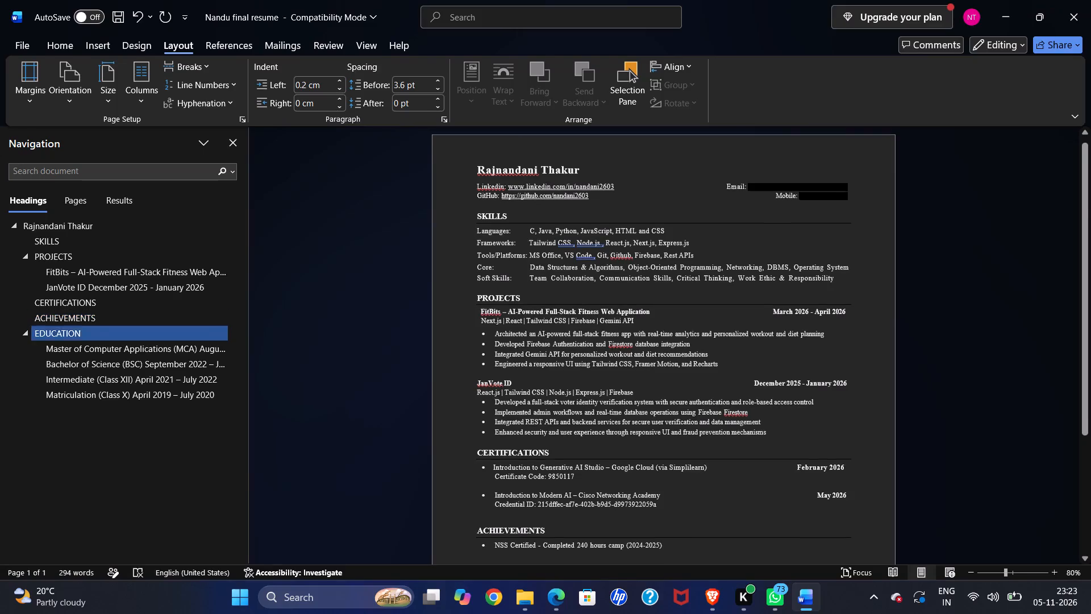
{"action": "scroll", "coordinate": [935, 401], "scroll_direction": "up", "scroll_amount": 2}
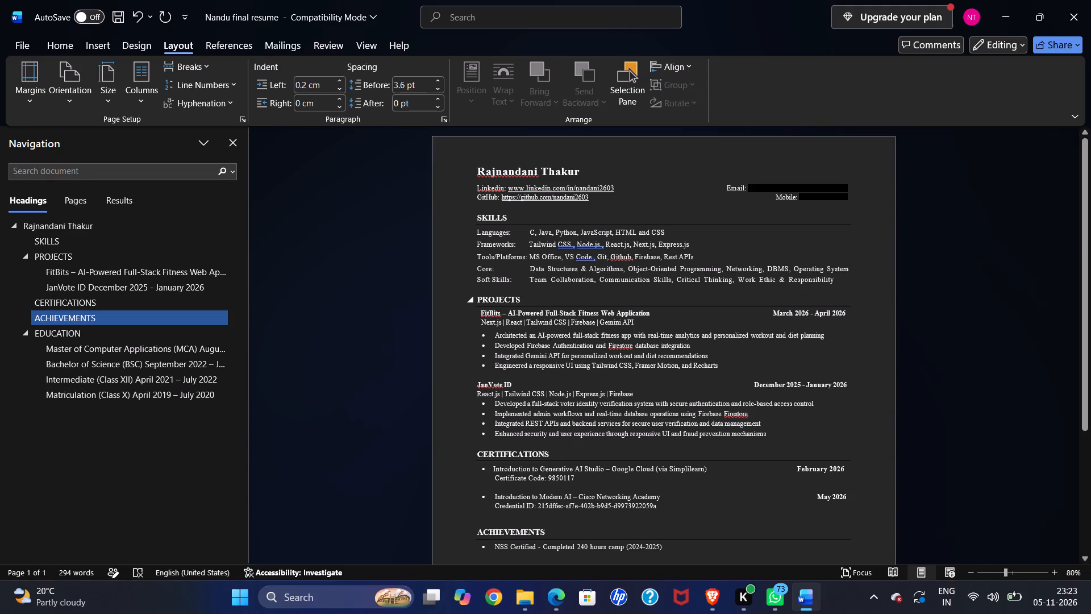
Save the resume document.
{"action": "key", "text": "ctrl+s"}
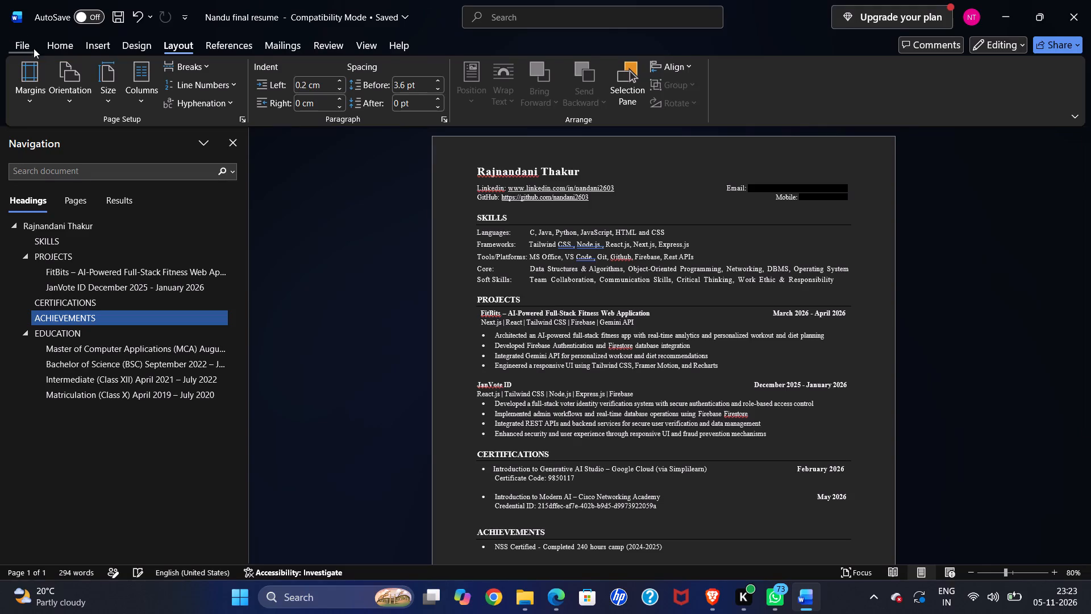
Print the resume with Microsoft Print to PDF, saving the output to the Desktop folder as "icici".
{"action": "left_click", "coordinate": [30, 93]}
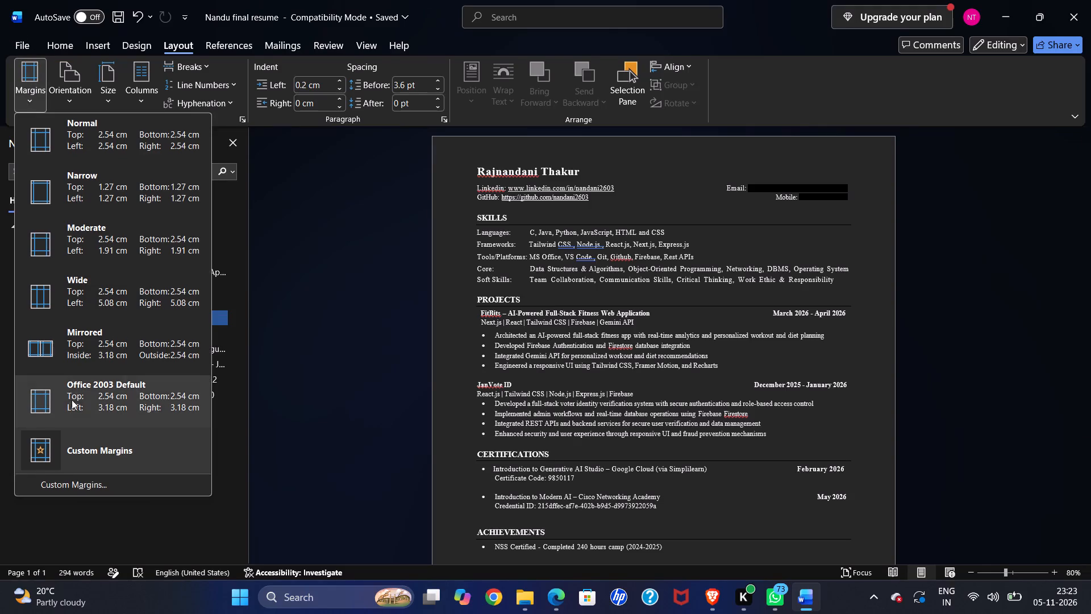
{"action": "left_click", "coordinate": [20, 45]}
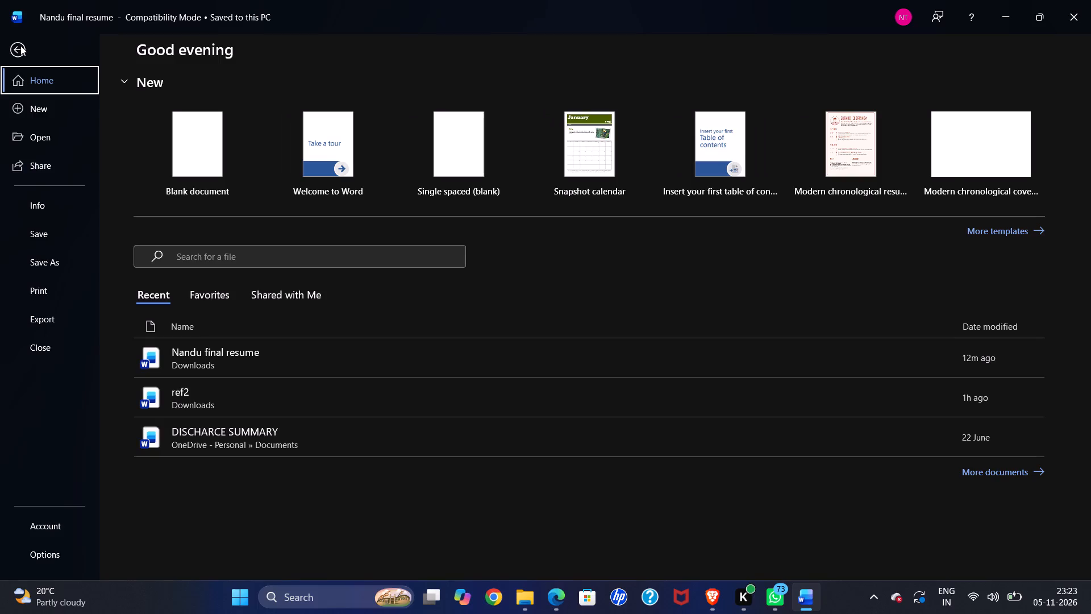
{"action": "left_click", "coordinate": [43, 291]}
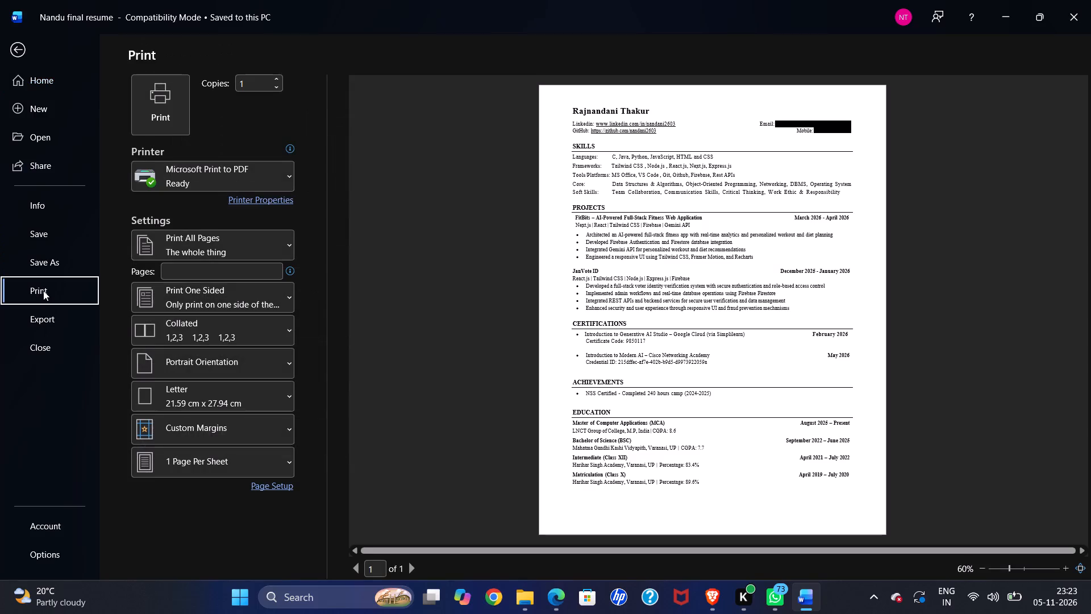
{"action": "left_click", "coordinate": [170, 104]}
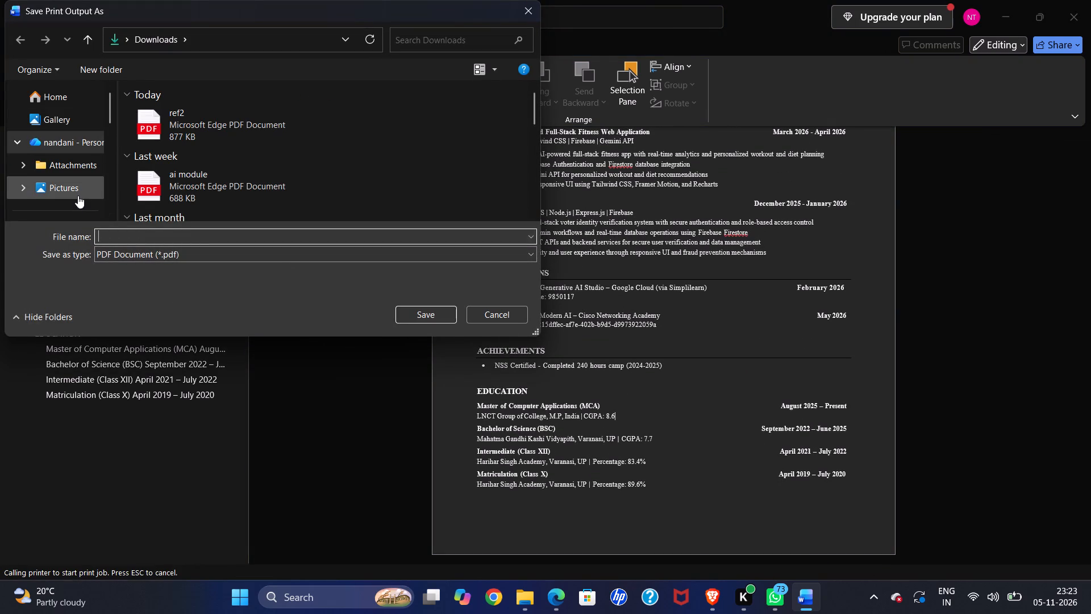
{"action": "scroll", "coordinate": [78, 192], "scroll_direction": "down", "scroll_amount": 1}
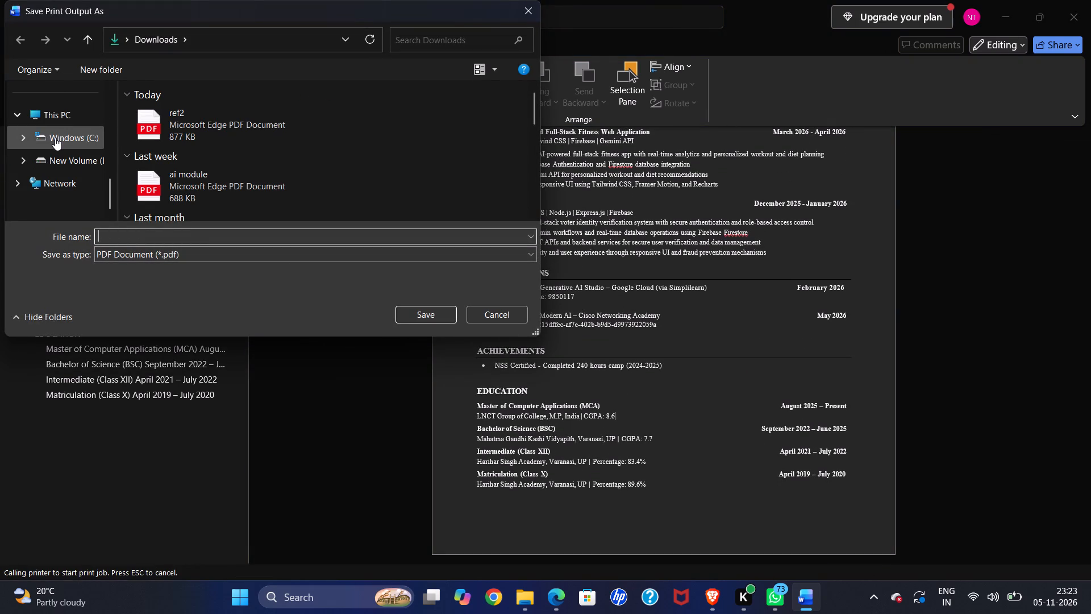
{"action": "scroll", "coordinate": [55, 138], "scroll_direction": "up", "scroll_amount": 1}
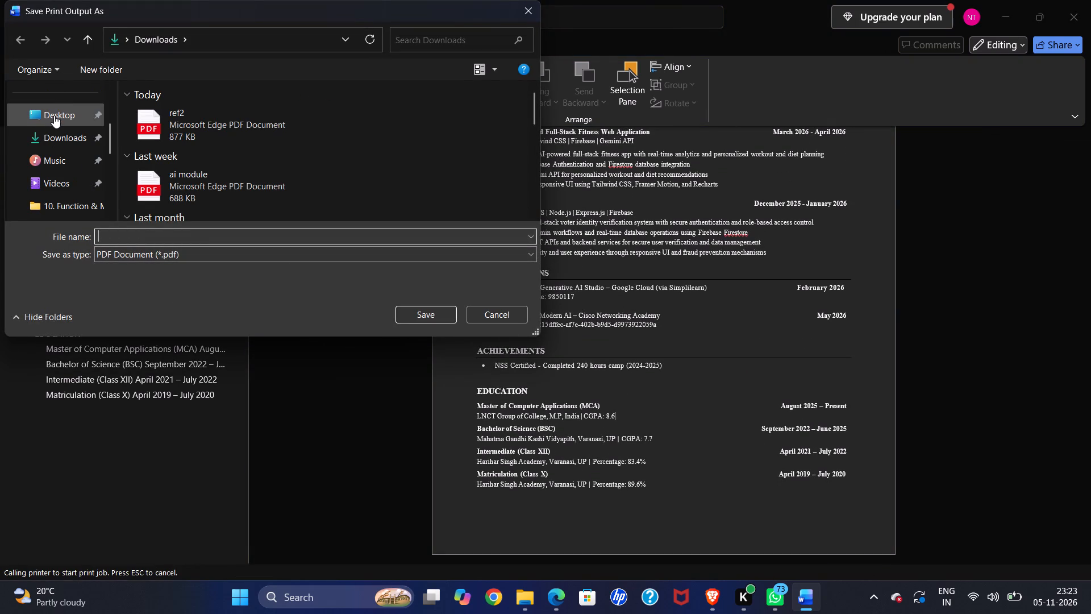
{"action": "left_click", "coordinate": [54, 115]}
{"action": "left_click", "coordinate": [228, 234]}
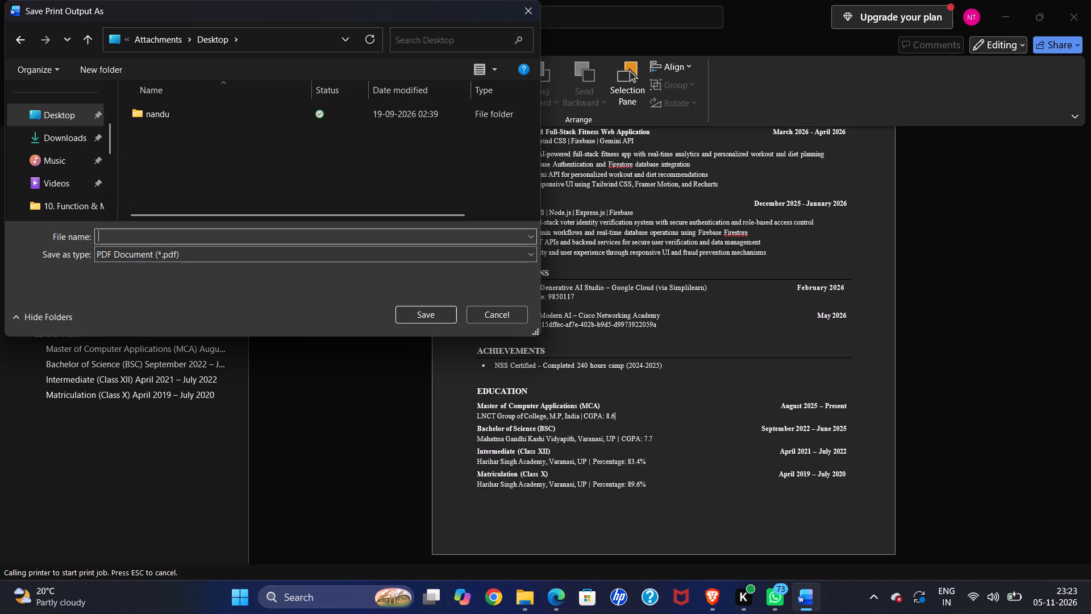
{"action": "type", "text": "icic"}
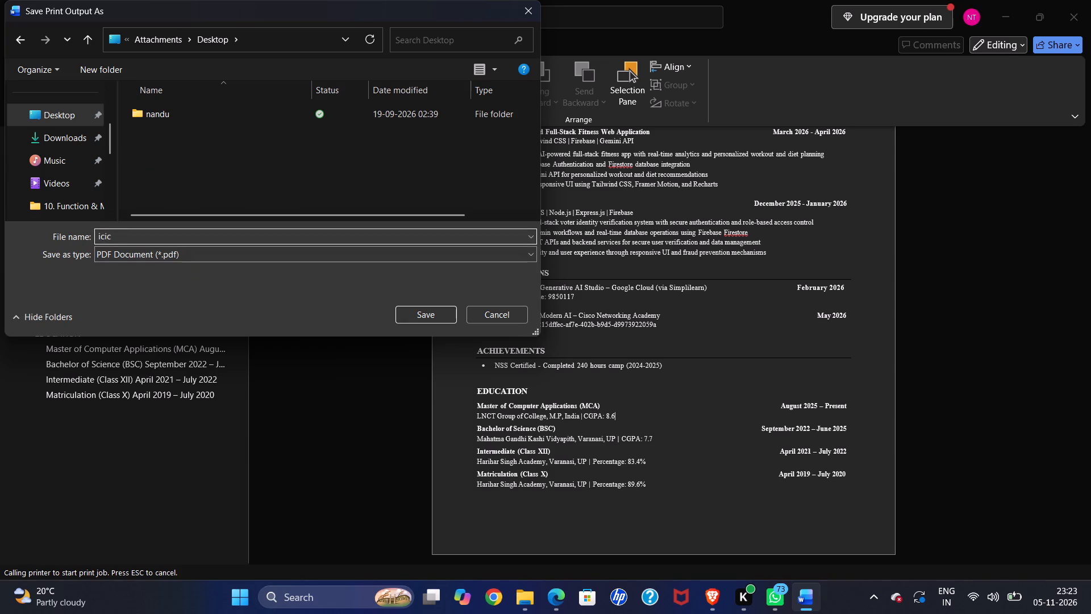
{"action": "key", "text": "c"}
{"action": "key", "text": "BackSpace"}
{"action": "key", "text": "i"}
{"action": "left_click", "coordinate": [417, 317]}
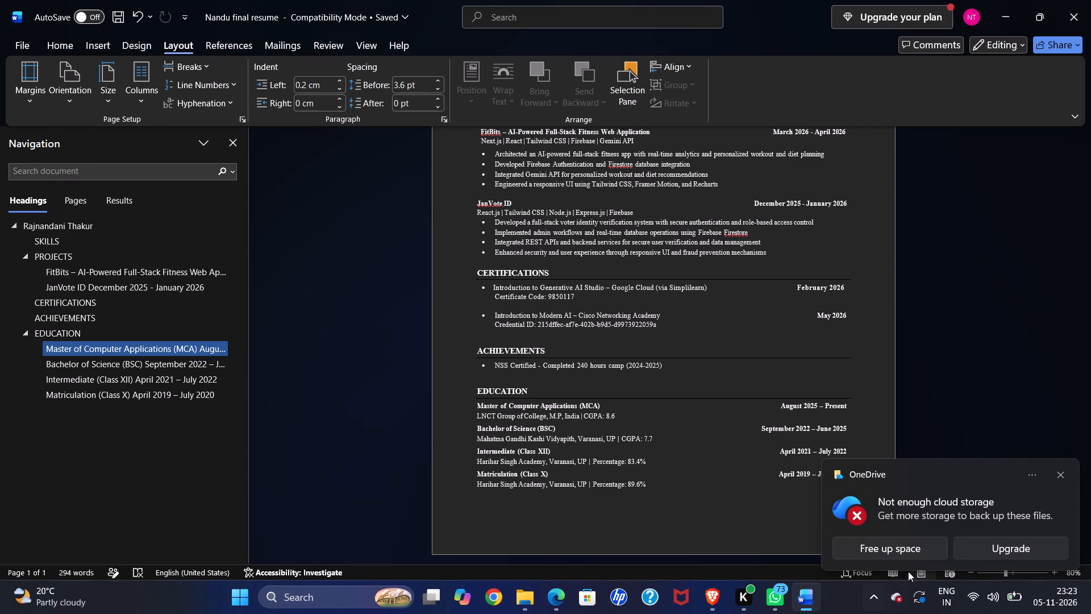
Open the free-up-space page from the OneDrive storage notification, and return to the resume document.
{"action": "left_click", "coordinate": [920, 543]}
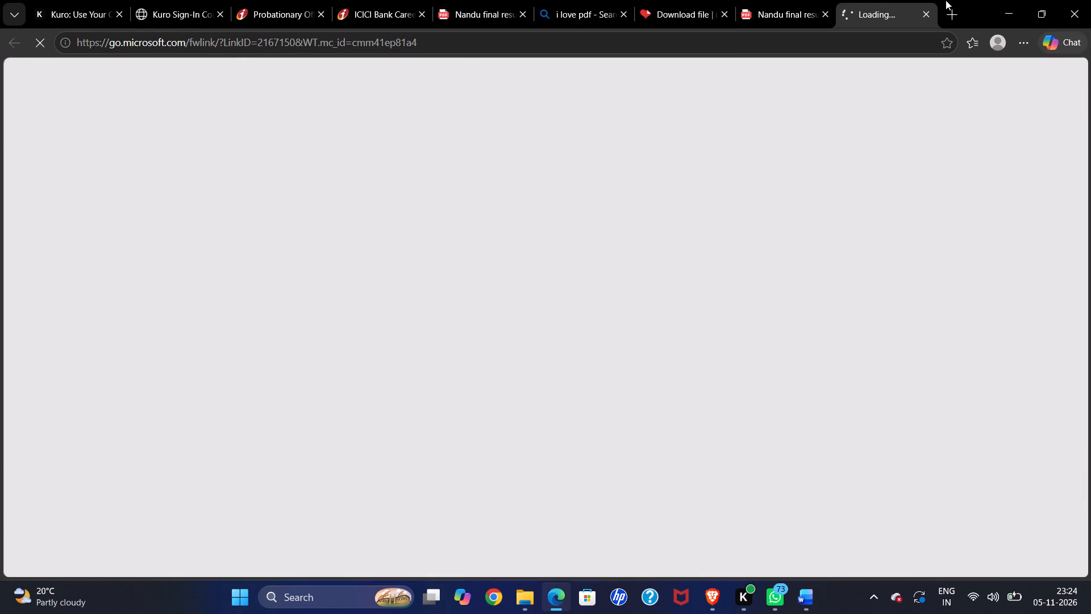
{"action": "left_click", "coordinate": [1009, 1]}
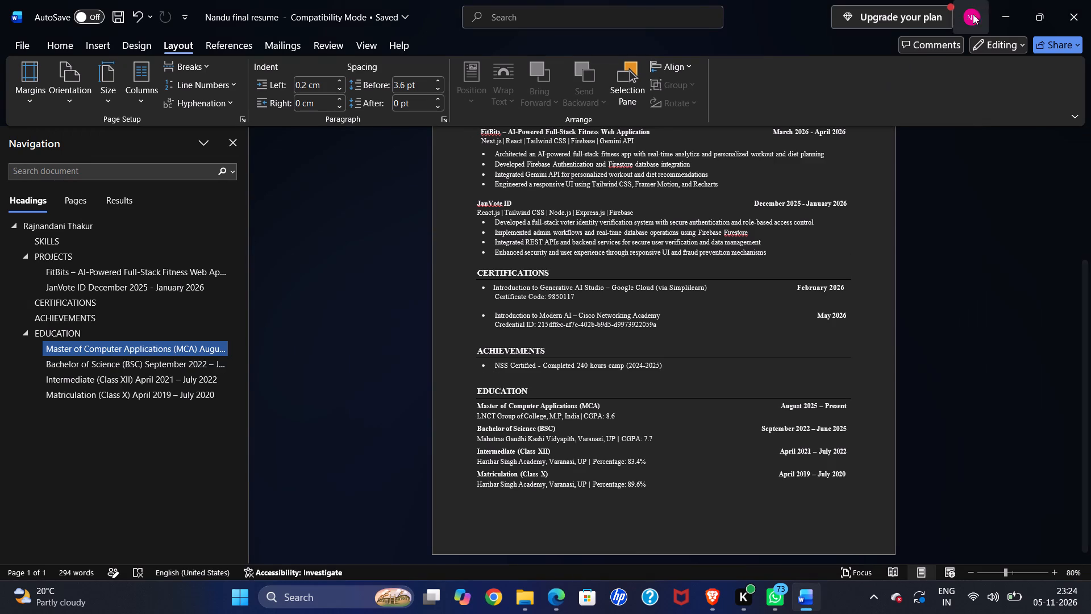
Minimize the Word and Brave windows to clear the way to the desktop.
{"action": "left_click", "coordinate": [1000, 1]}
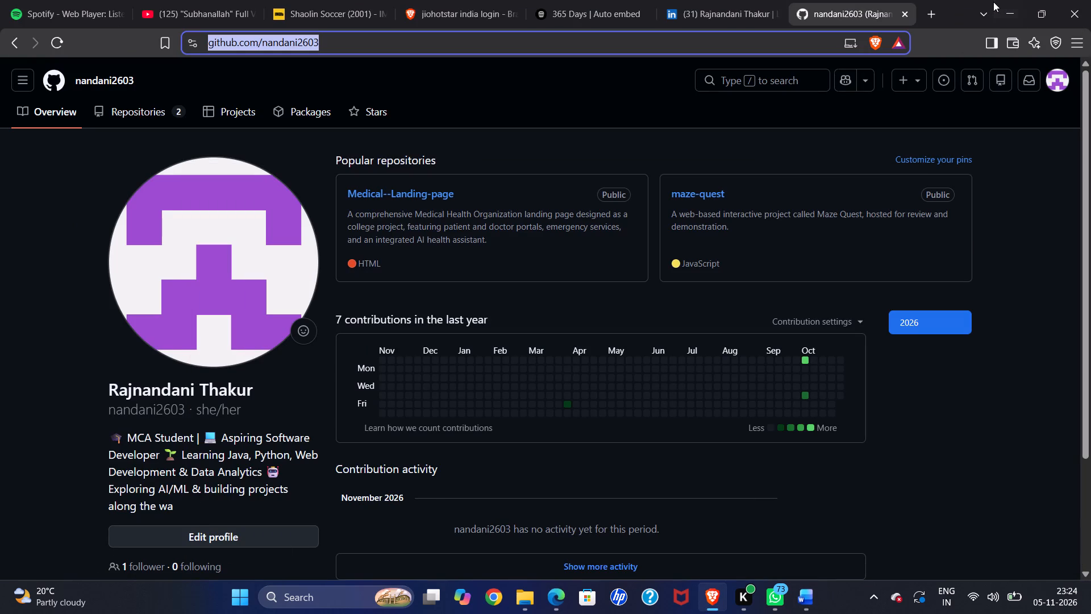
{"action": "left_click", "coordinate": [1000, 1]}
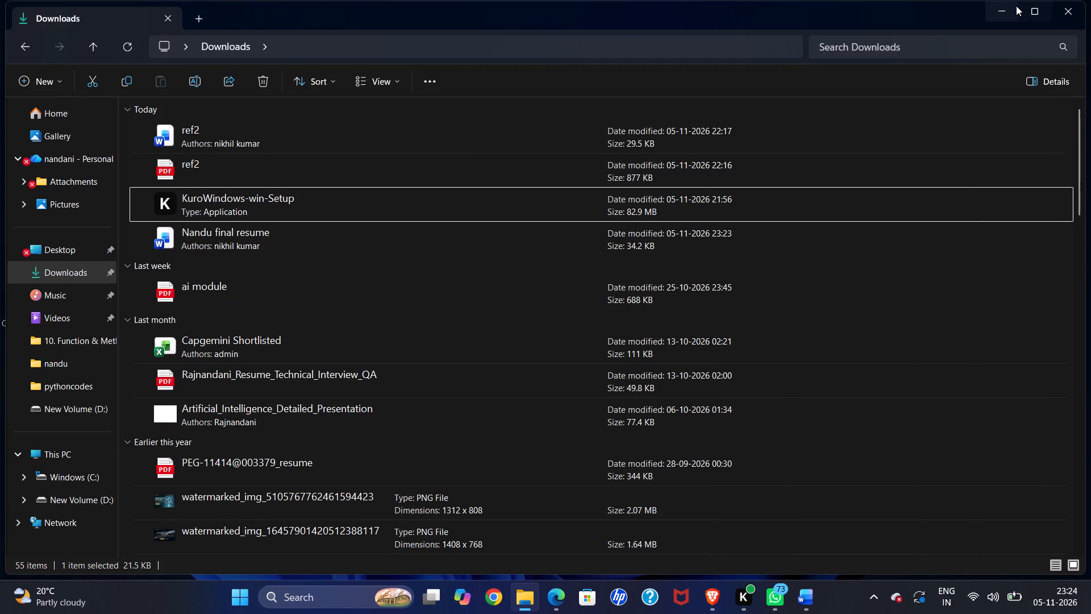